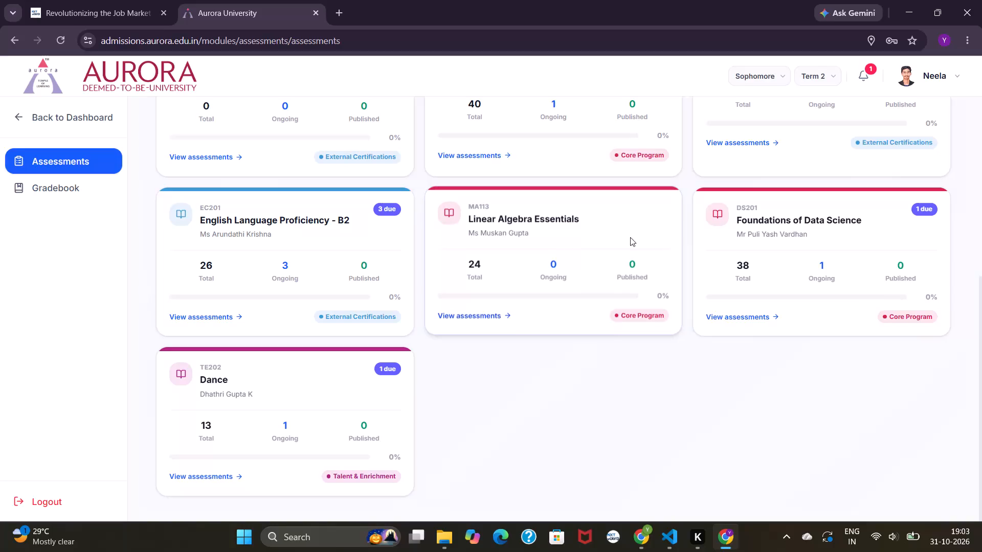
Look over the course assessments page and the Most Frequent Element coding practice page.
scroll(850, 260, up, 4)
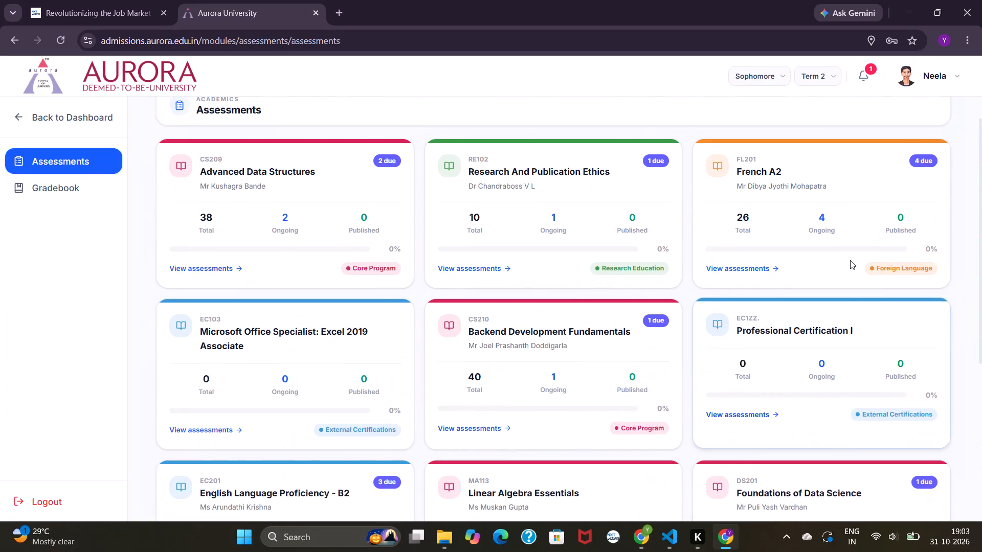
scroll(850, 260, up, 1)
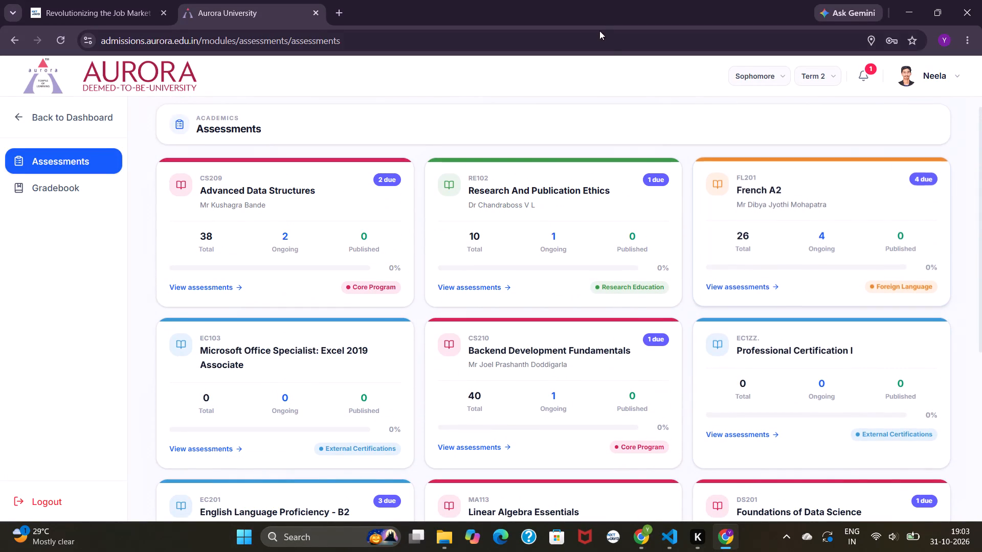
click(559, 83)
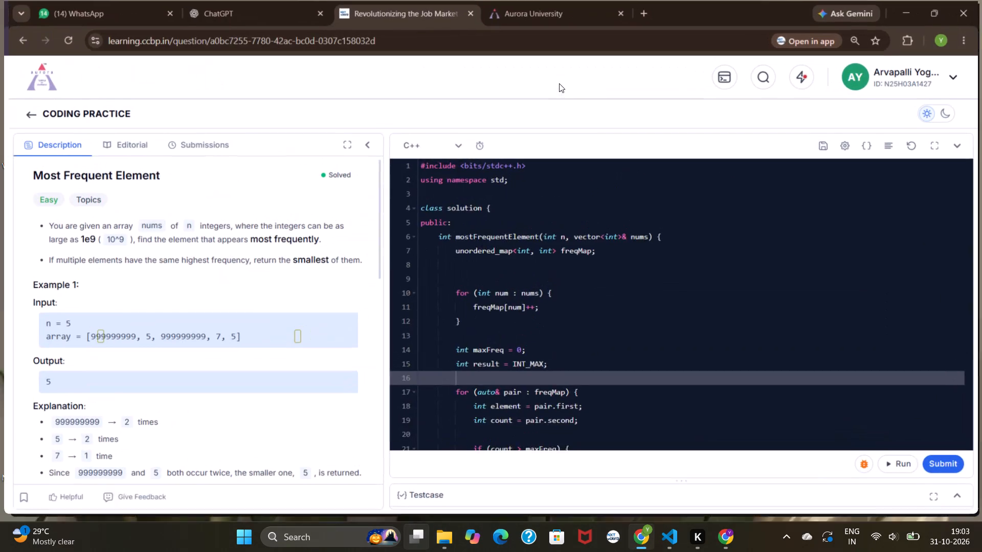
scroll(511, 249, down, 5)
scroll(511, 249, up, 8)
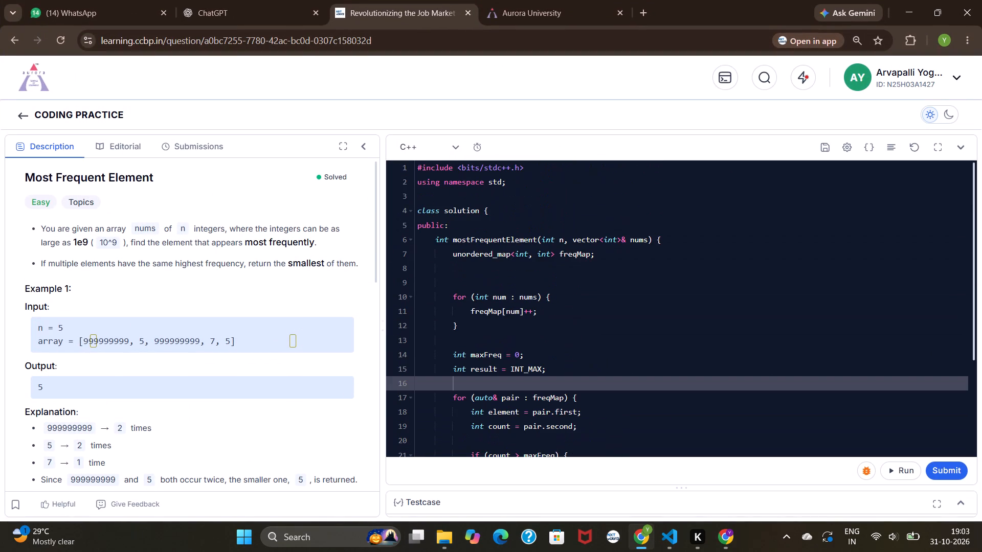
Open the lab_report_format document from the Downloads folder and go to question 1.
click(452, 545)
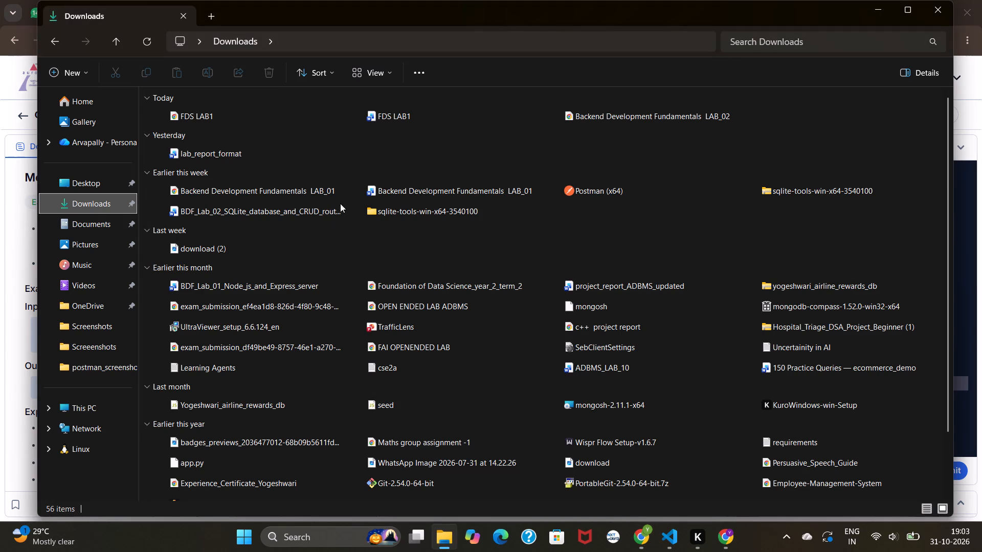
double_click(271, 153)
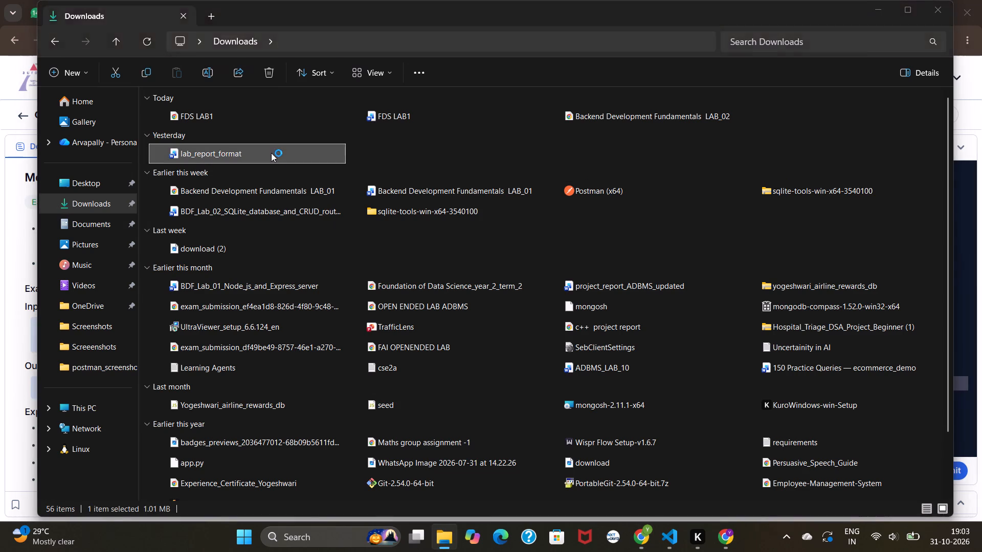
scroll(549, 254, down, 1)
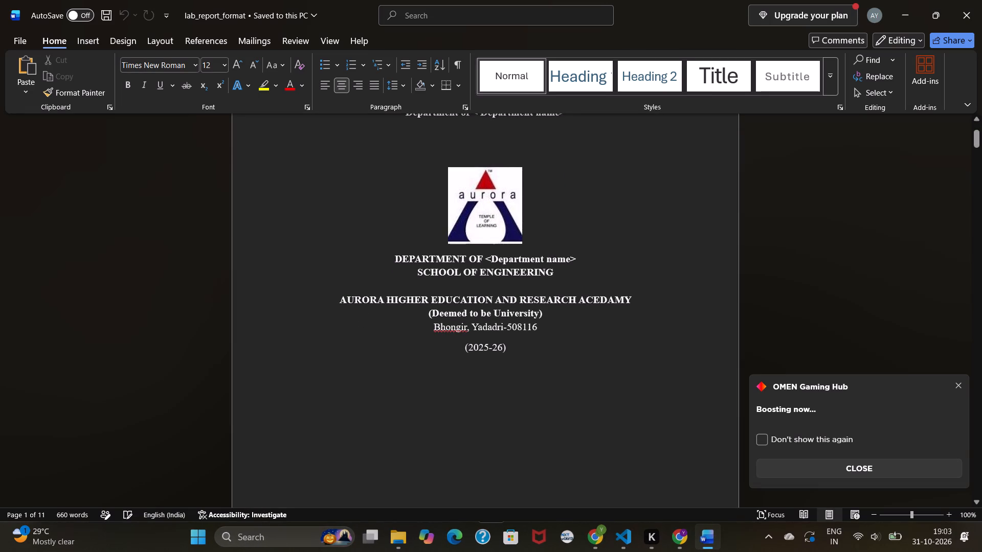
scroll(503, 323, down, 4)
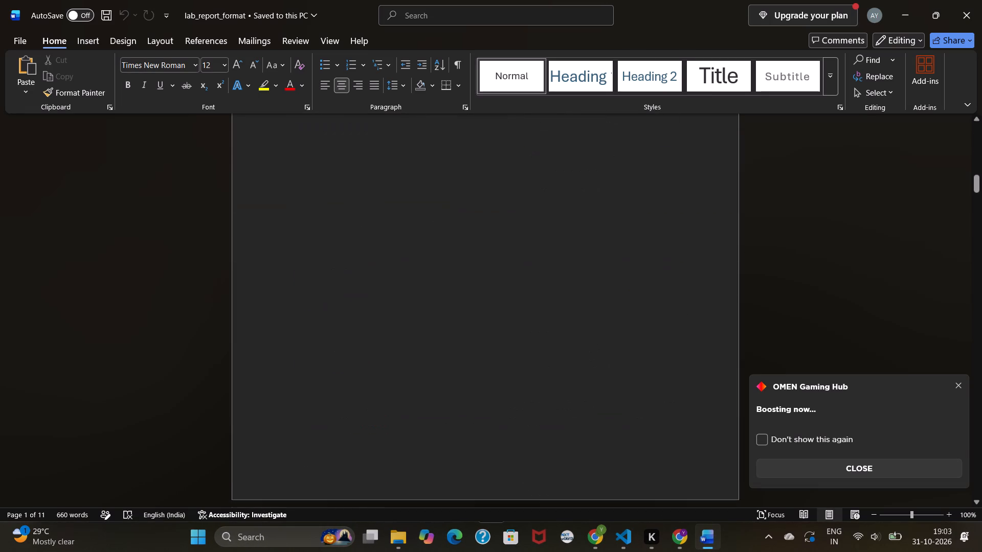
scroll(503, 323, down, 3)
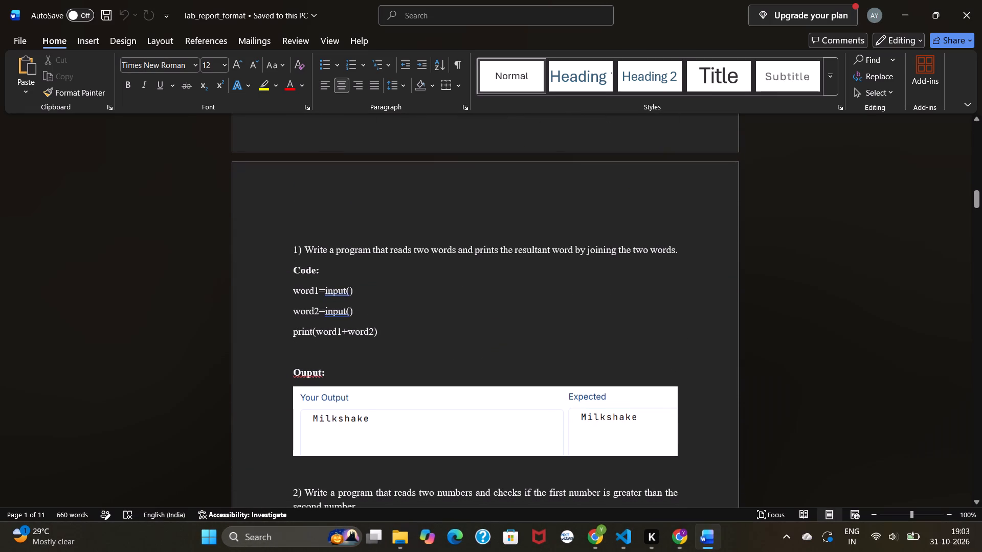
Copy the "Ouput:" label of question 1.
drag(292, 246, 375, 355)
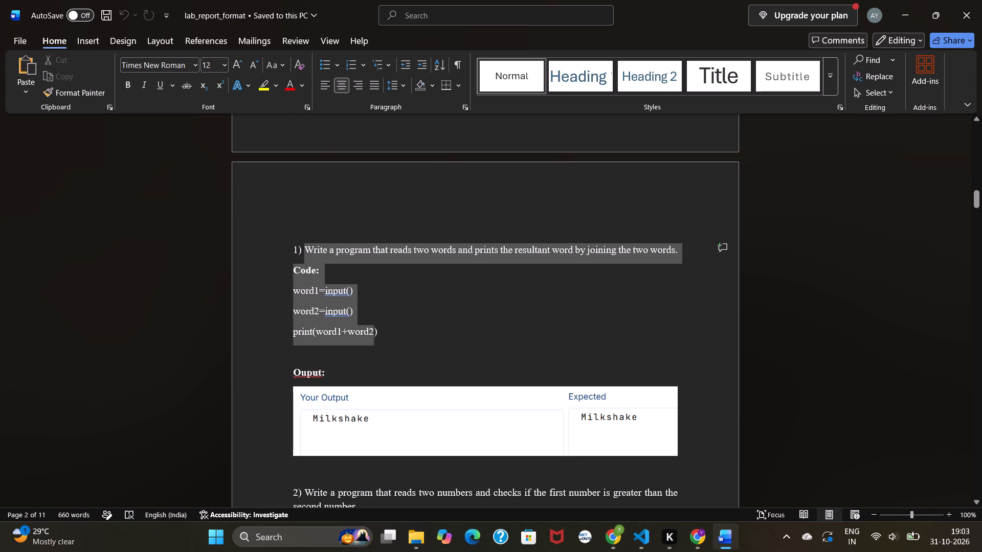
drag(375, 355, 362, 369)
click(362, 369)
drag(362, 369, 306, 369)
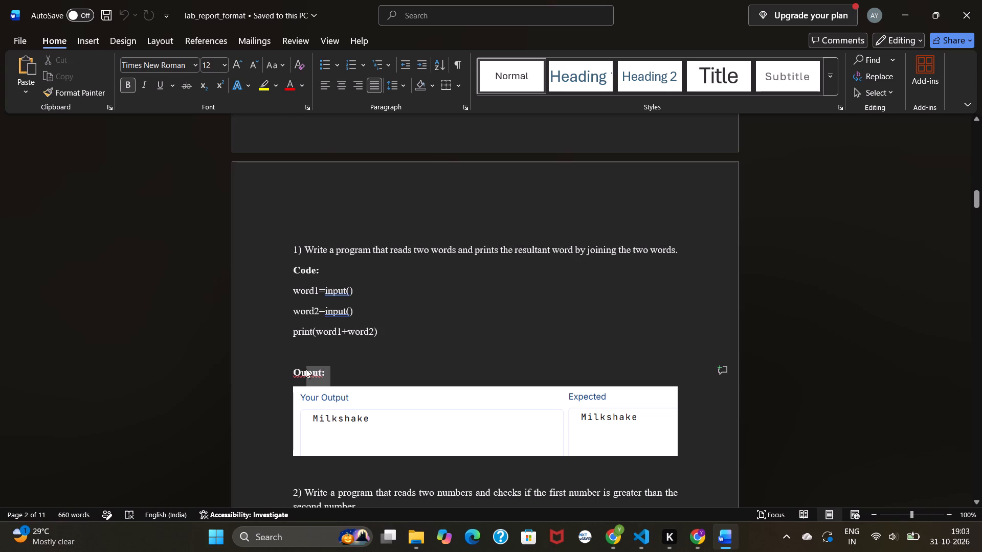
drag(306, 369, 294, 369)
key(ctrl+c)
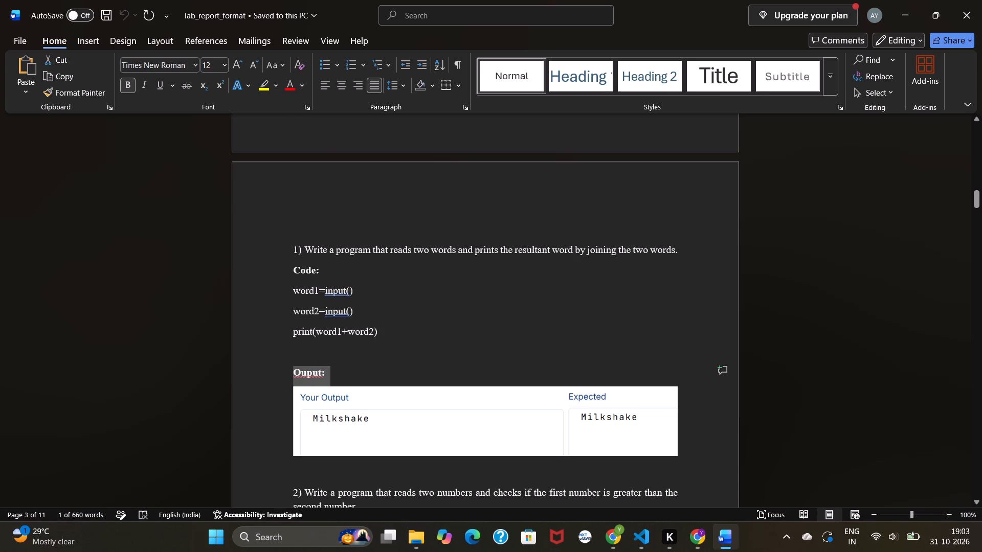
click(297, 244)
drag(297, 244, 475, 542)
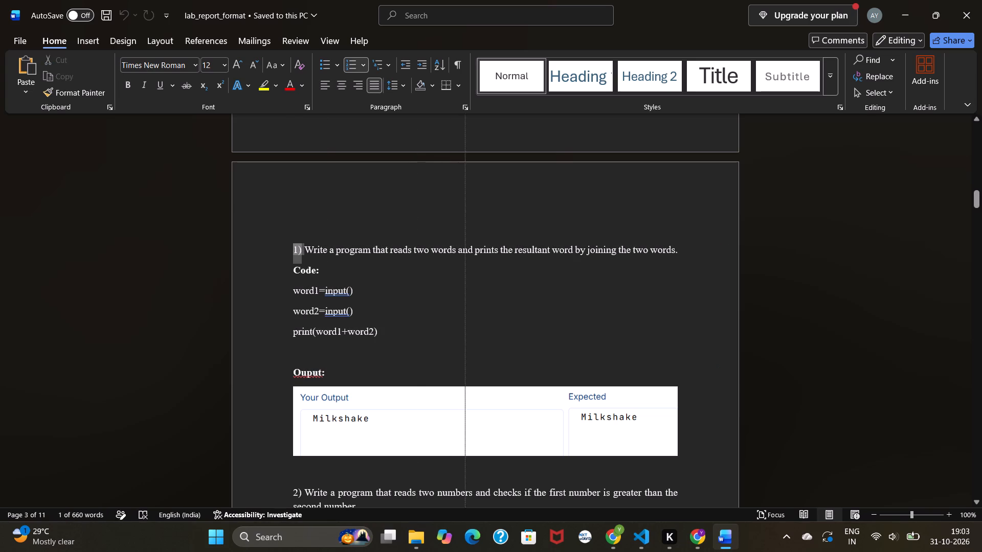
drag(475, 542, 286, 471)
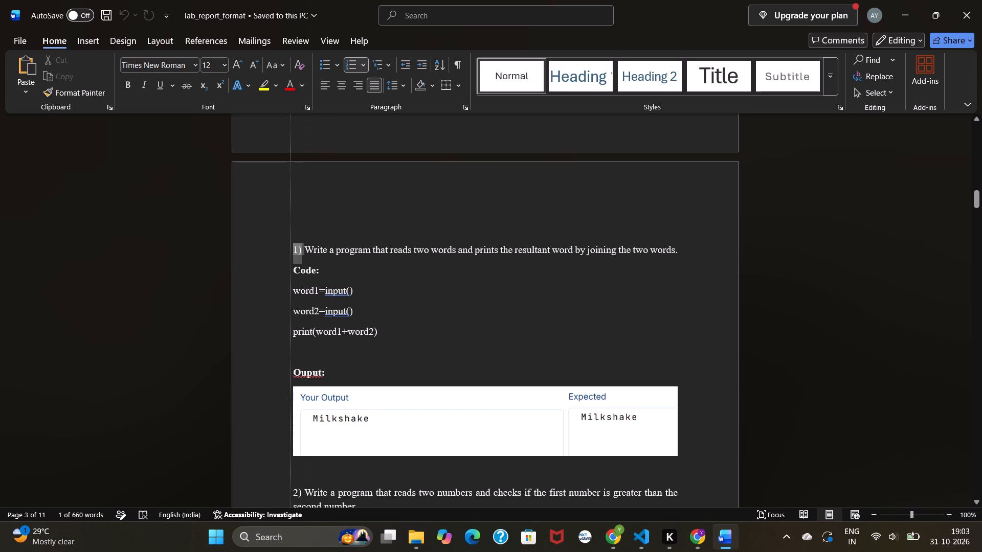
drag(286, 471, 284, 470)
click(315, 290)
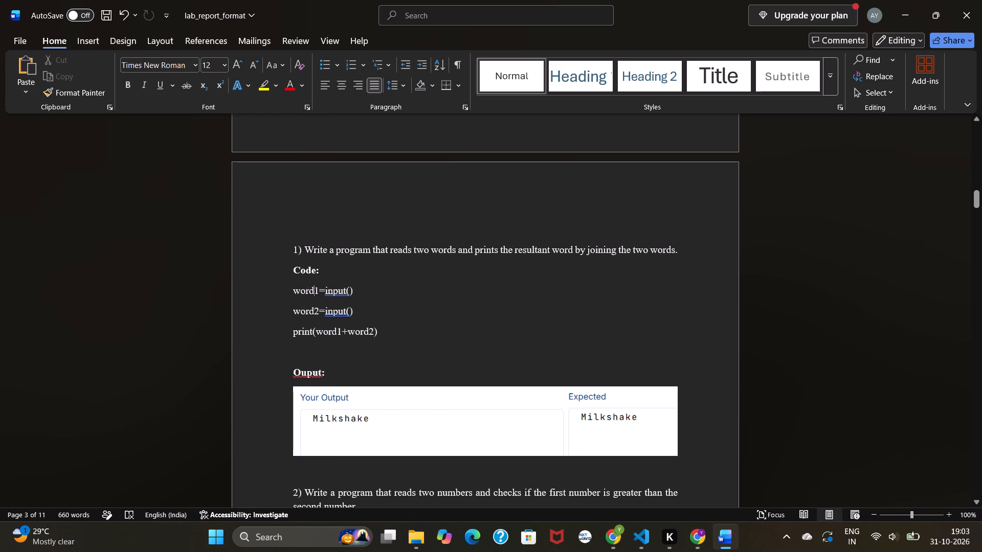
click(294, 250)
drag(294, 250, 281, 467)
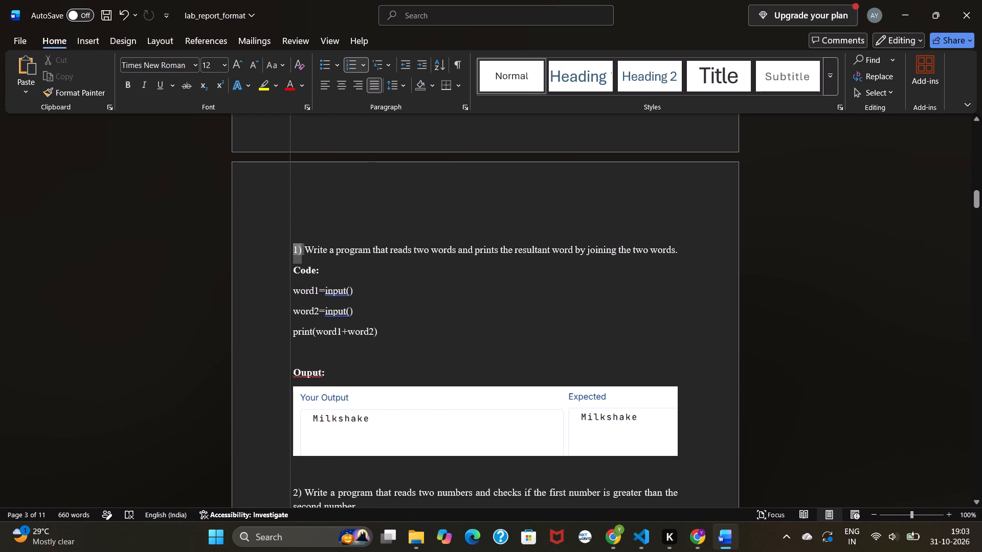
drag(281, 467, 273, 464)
Delete all the report's content from question 1 through the end of question 25, keeping the front pages.
scroll(392, 374, down, 20)
scroll(392, 374, down, 13)
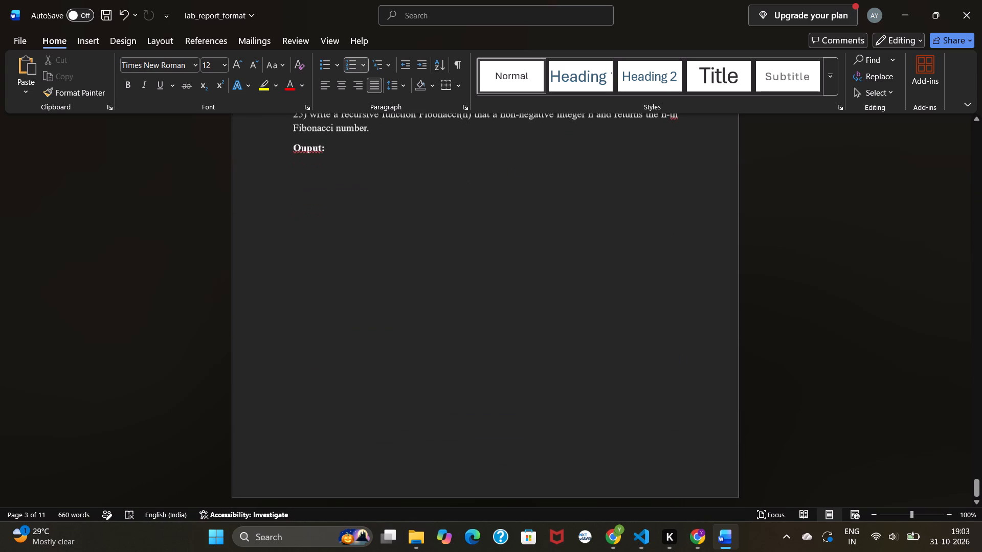
click(349, 144)
drag(349, 144, 313, 79)
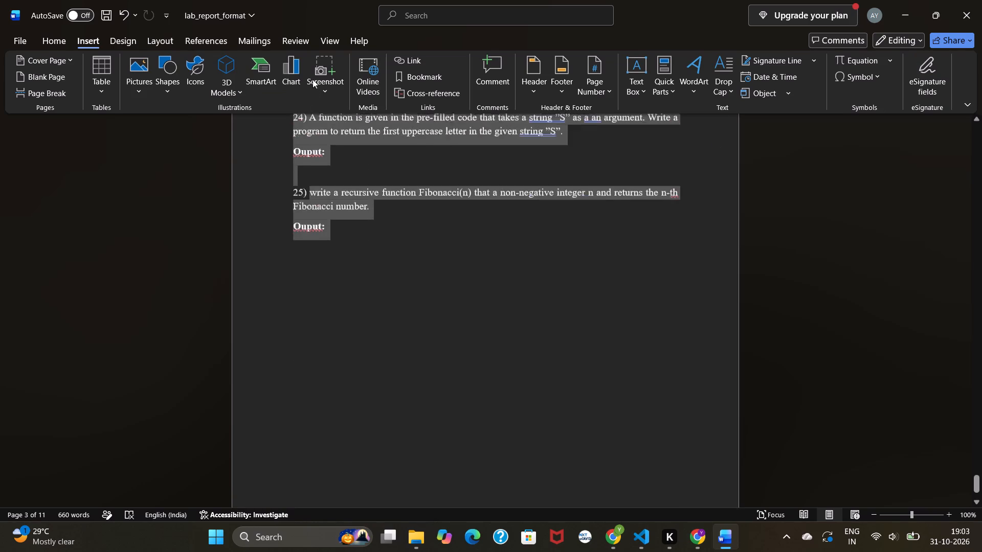
drag(313, 79, 299, 48)
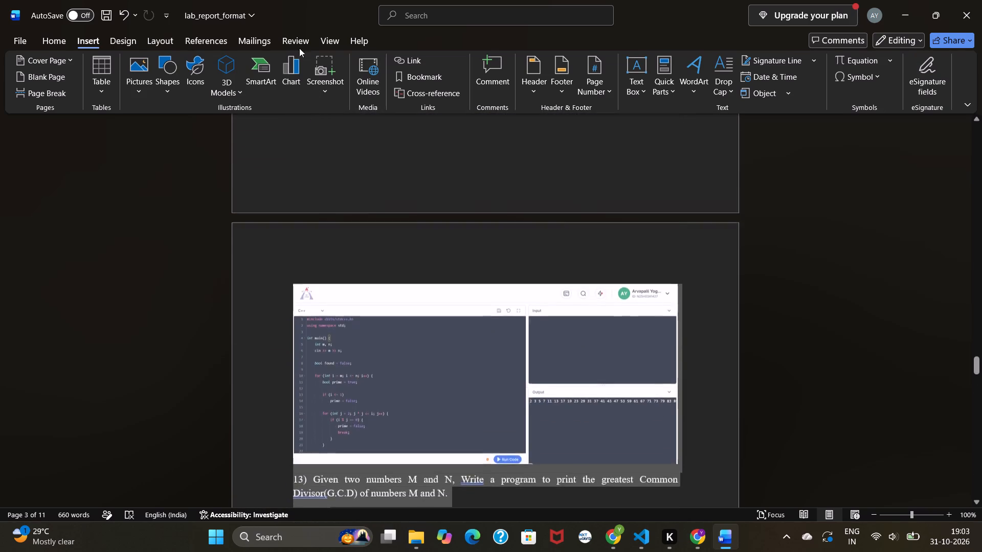
drag(299, 48, 296, 31)
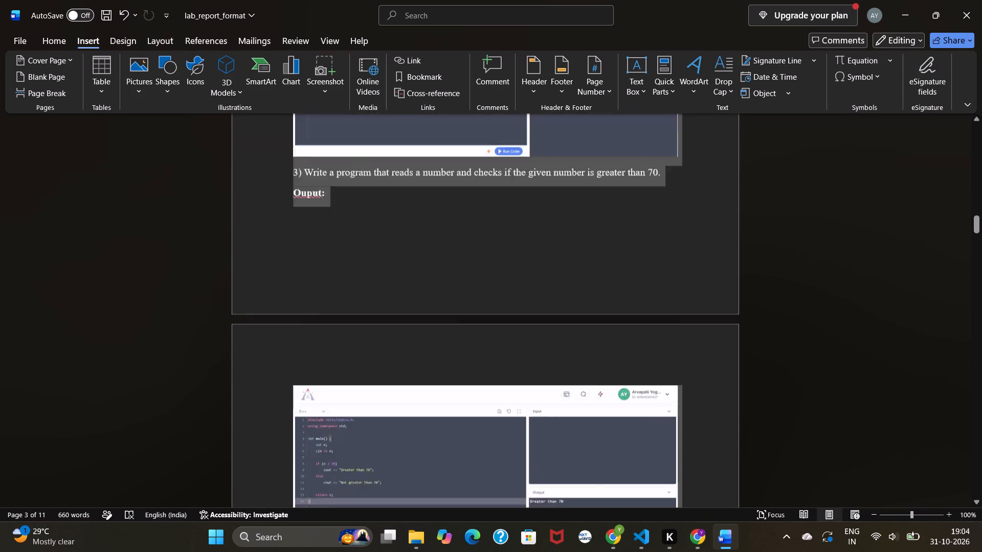
drag(296, 31, 364, 495)
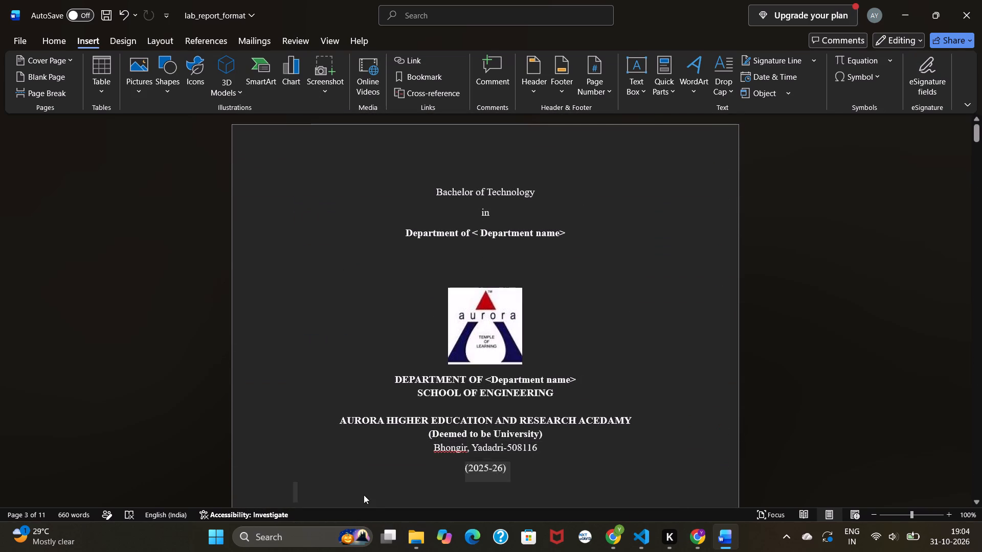
drag(364, 495, 367, 550)
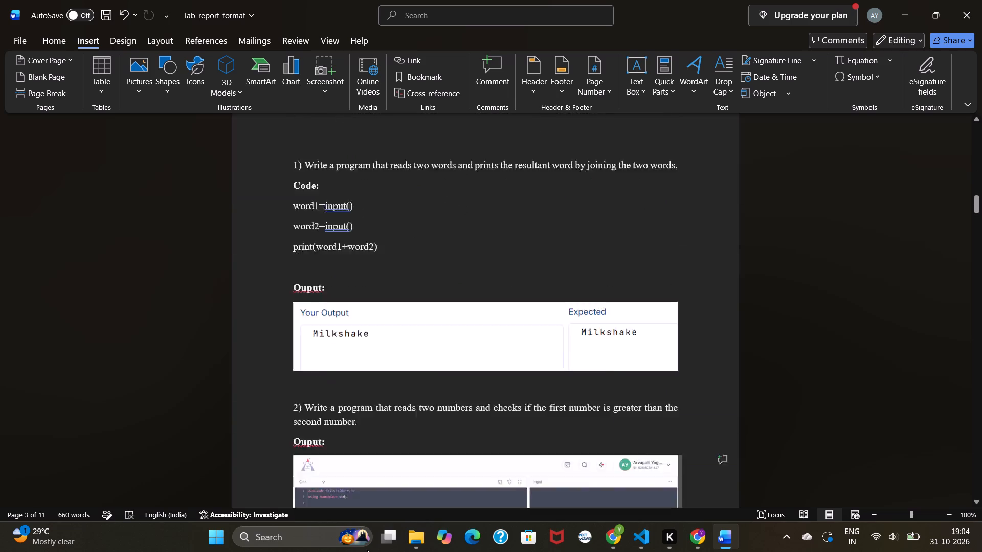
drag(367, 550, 299, 107)
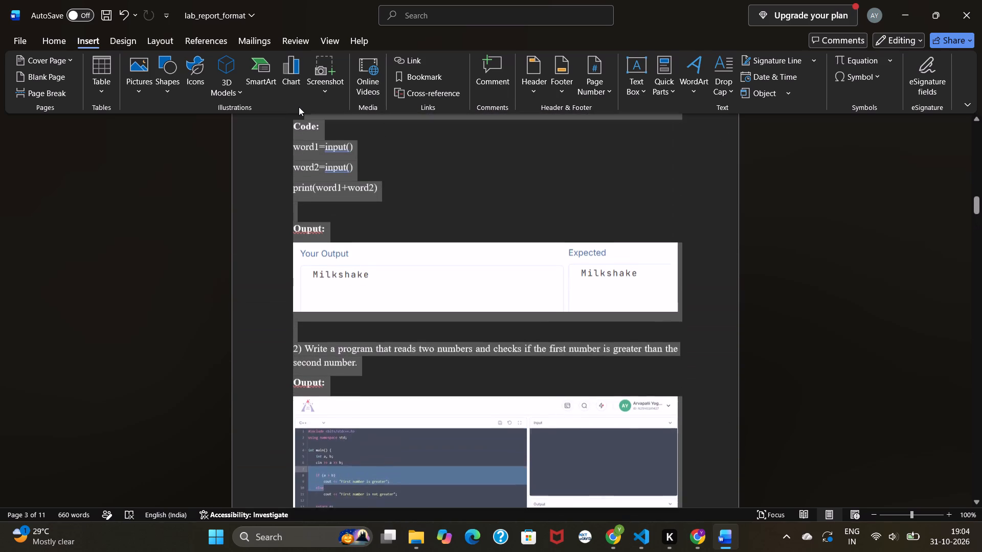
drag(299, 107, 297, 167)
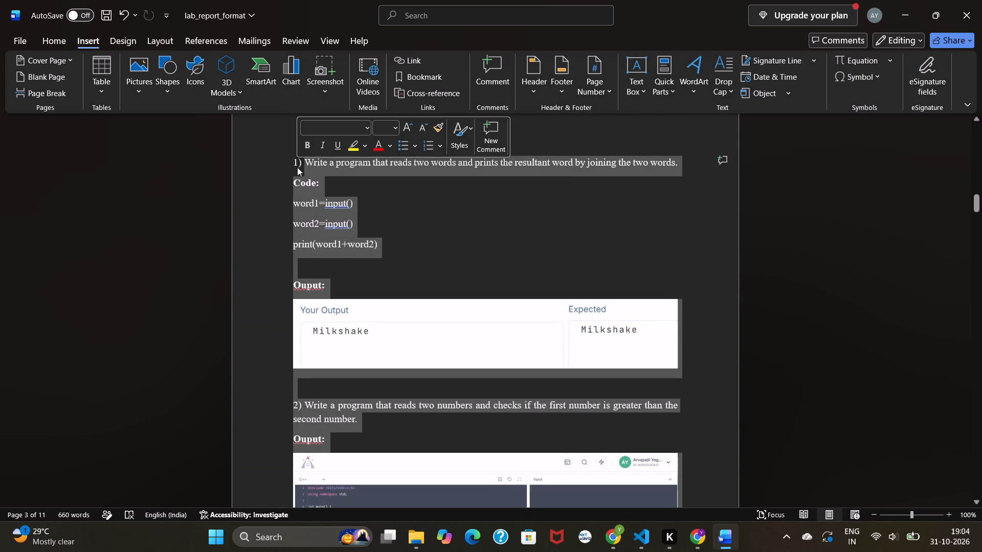
key(BackSpace)
scroll(297, 167, up, 1)
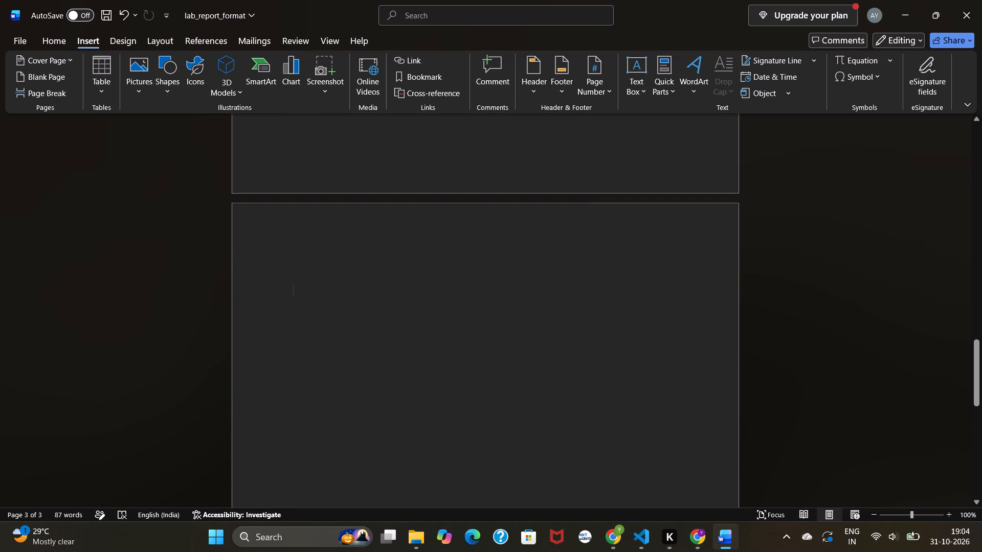
scroll(297, 167, up, 4)
scroll(297, 167, down, 3)
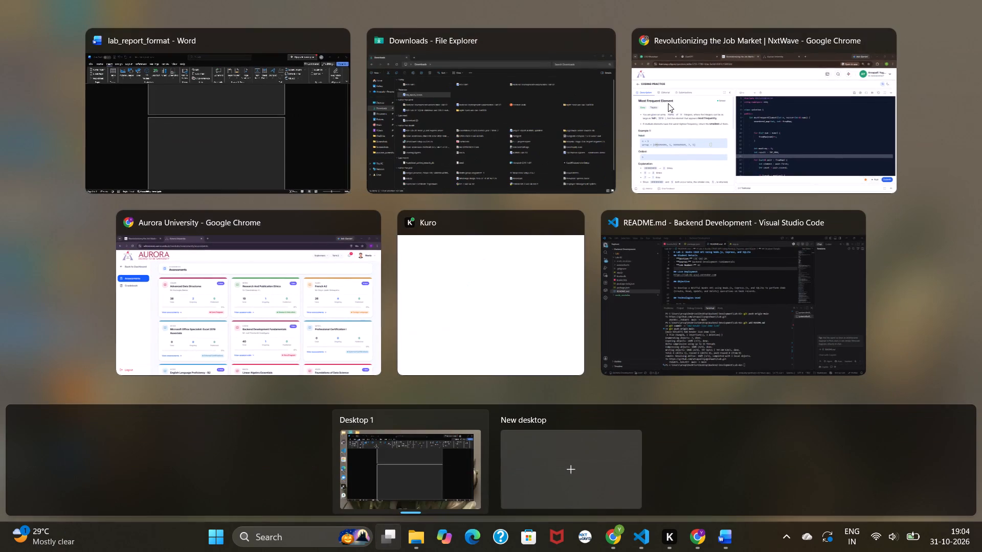
Switch to the Most Frequent Element coding practice page in Chrome and capture a screenshot of the whole page area.
click(668, 103)
key(Print)
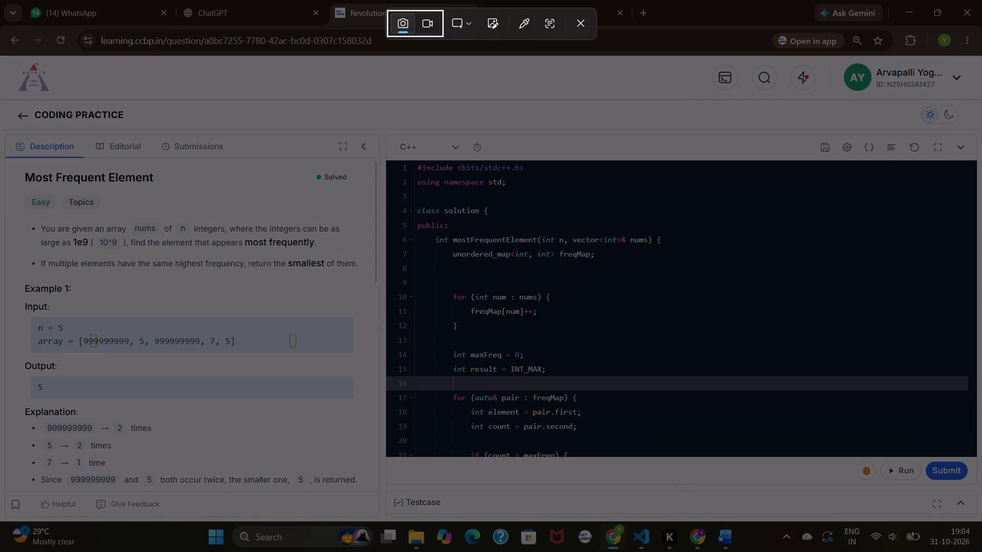
drag(0, 55, 719, 477)
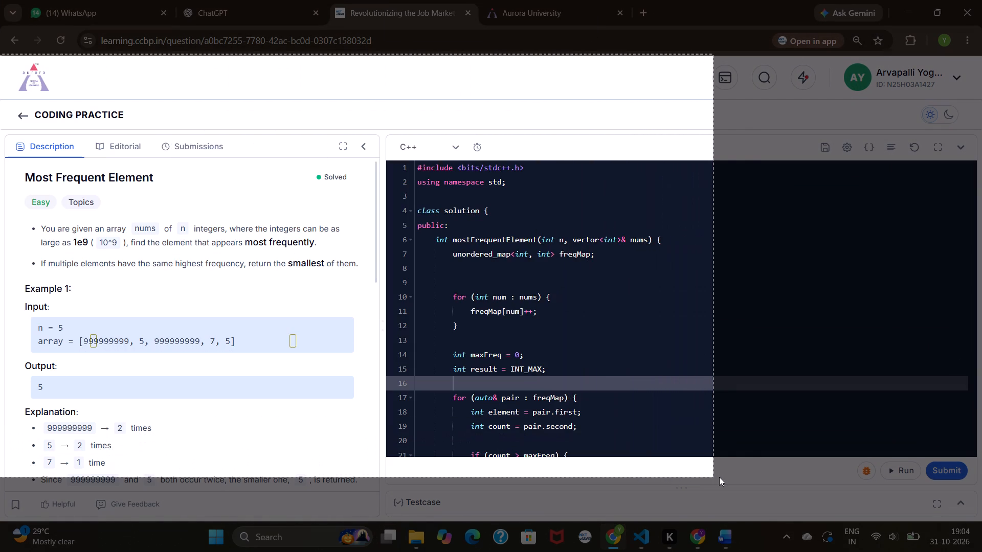
drag(719, 477, 900, 524)
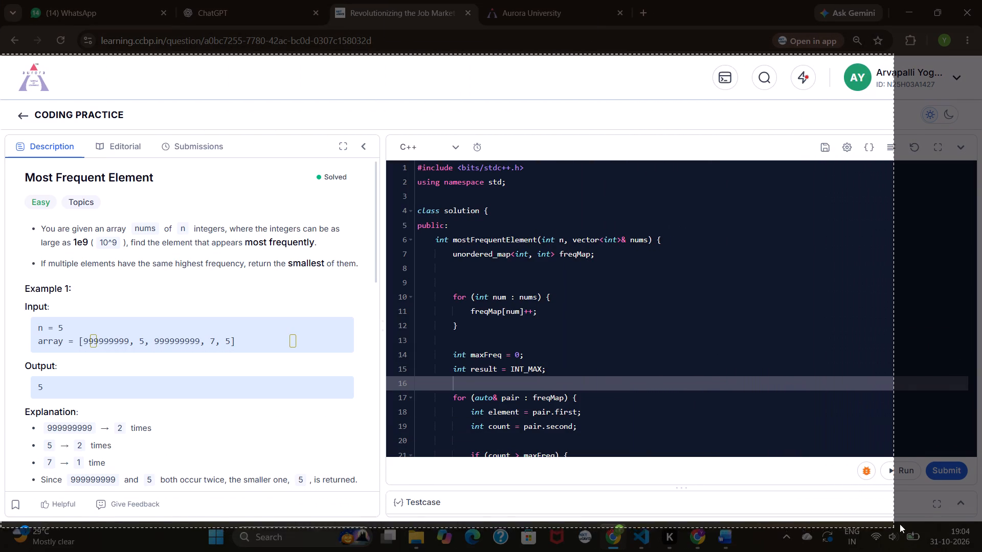
drag(900, 524, 981, 520)
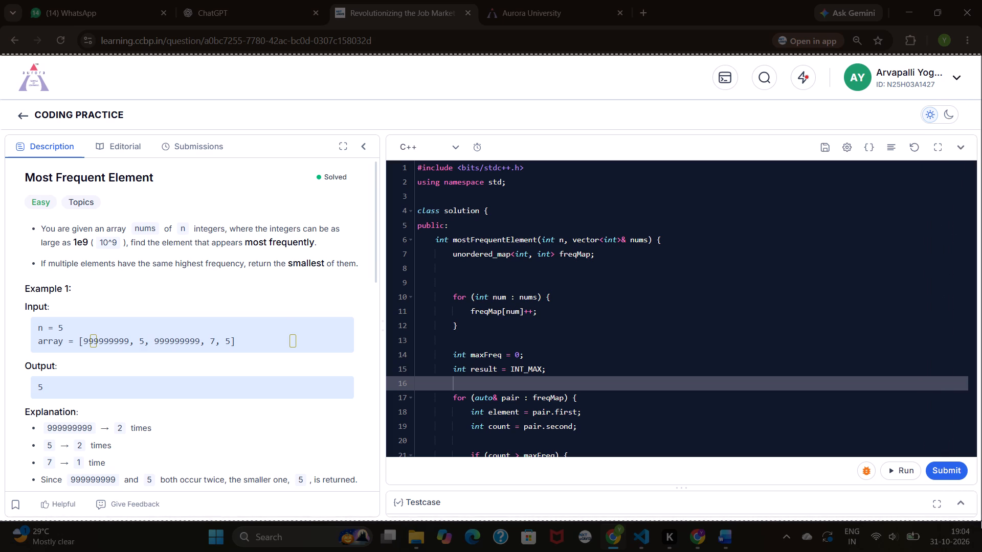
drag(981, 520, 979, 519)
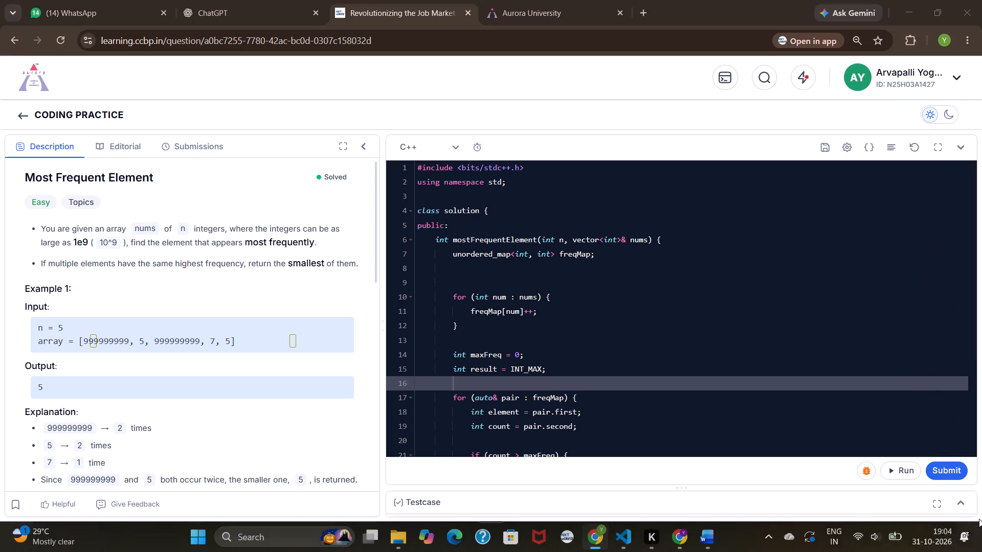
Switch back to the lab report in Word and paste the captured screenshot on the emptied third page.
click(558, 148)
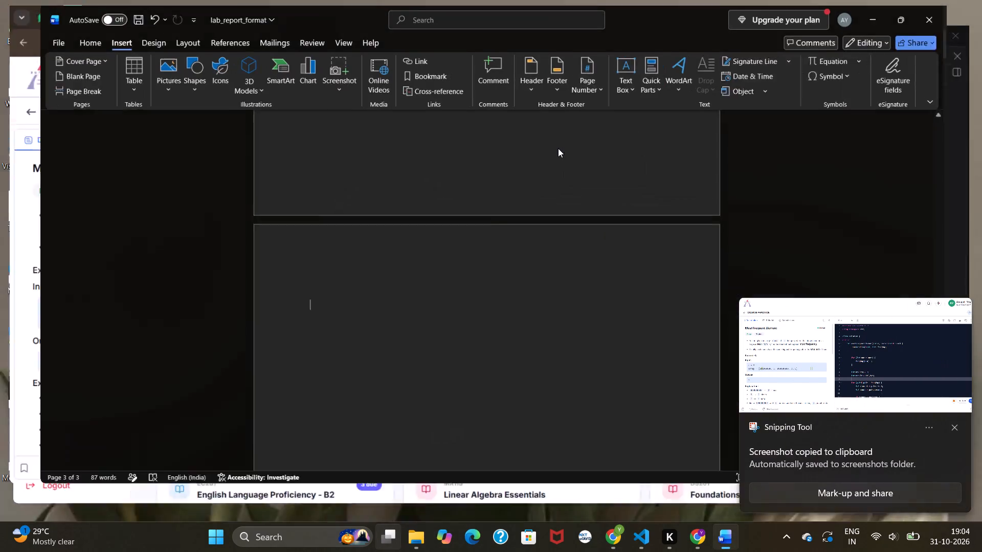
scroll(447, 174, up, 1)
key(ctrl+v)
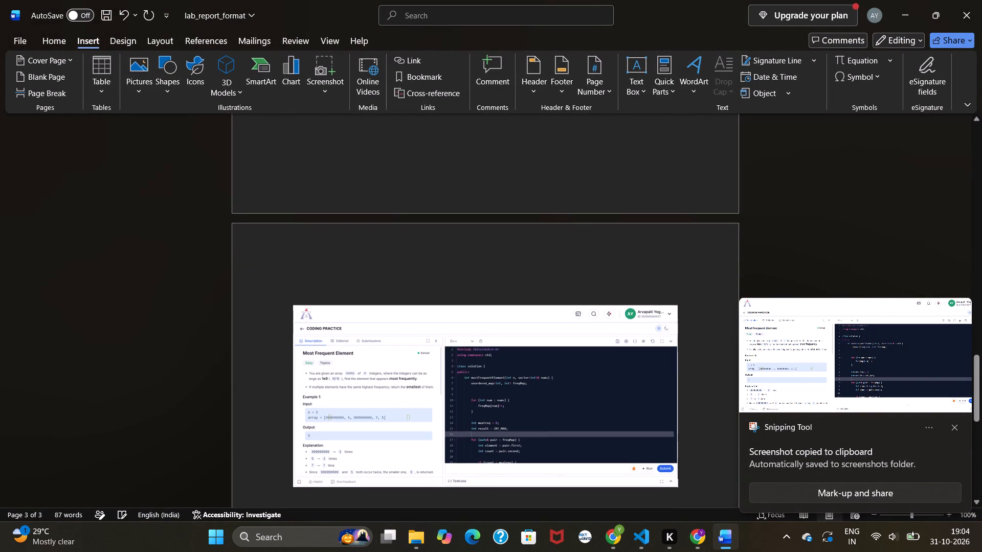
Add the label "OUTPUT" on a new line below the pasted screenshot.
scroll(453, 284, down, 2)
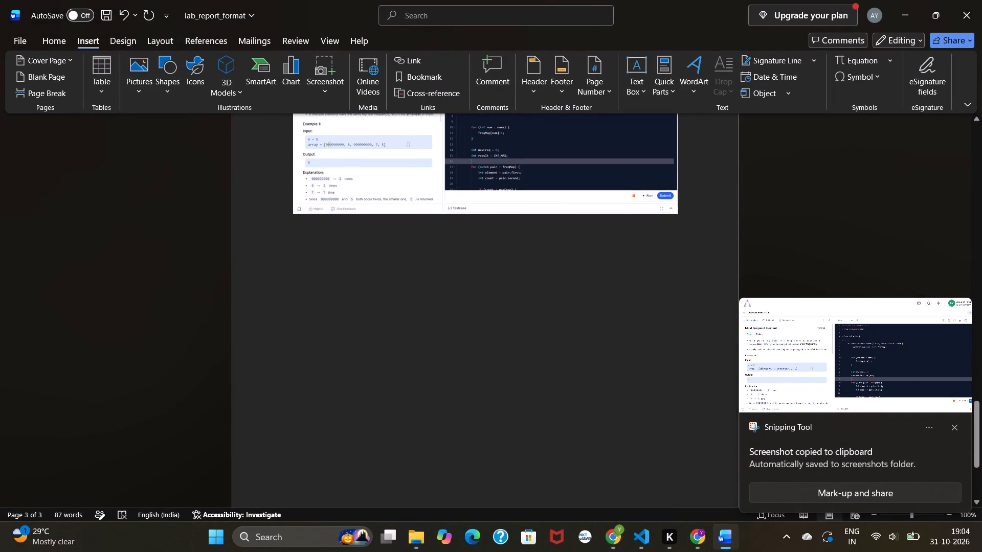
key(Return)
text(OY)
key(BackSpace)
text(UT)
text(PUT)
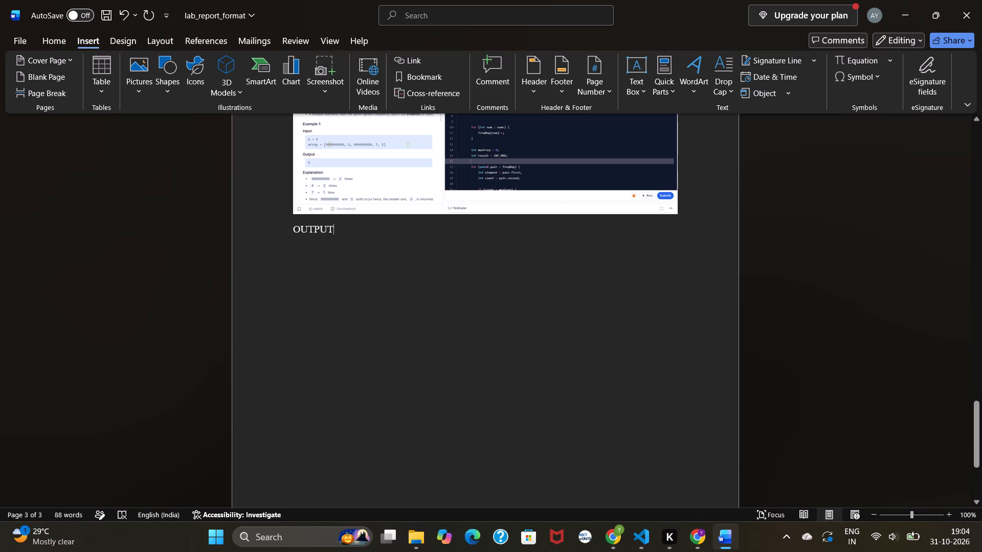
Make the "OUTPUT" label below the pasted screenshot bold and start a new line under it.
drag(459, 240, 282, 234)
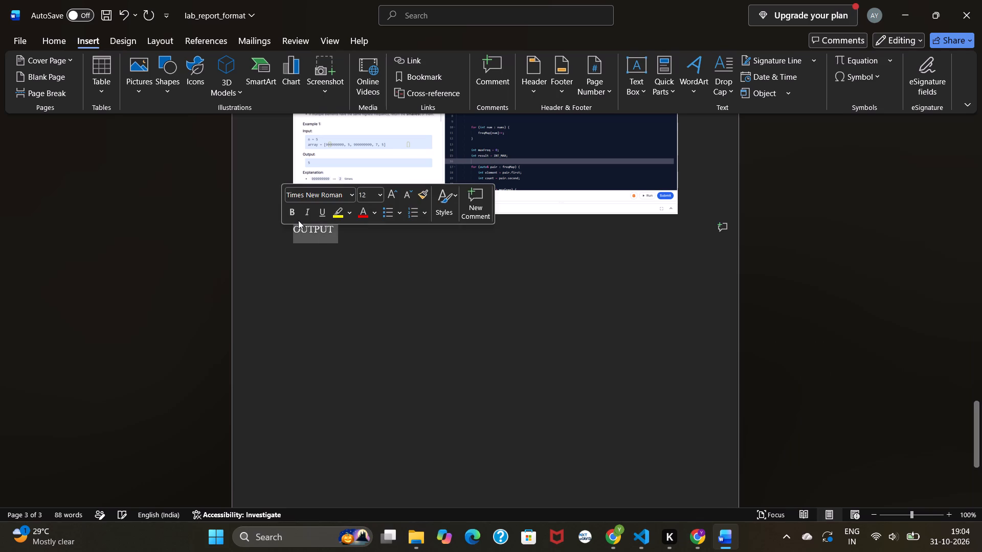
click(297, 216)
click(307, 254)
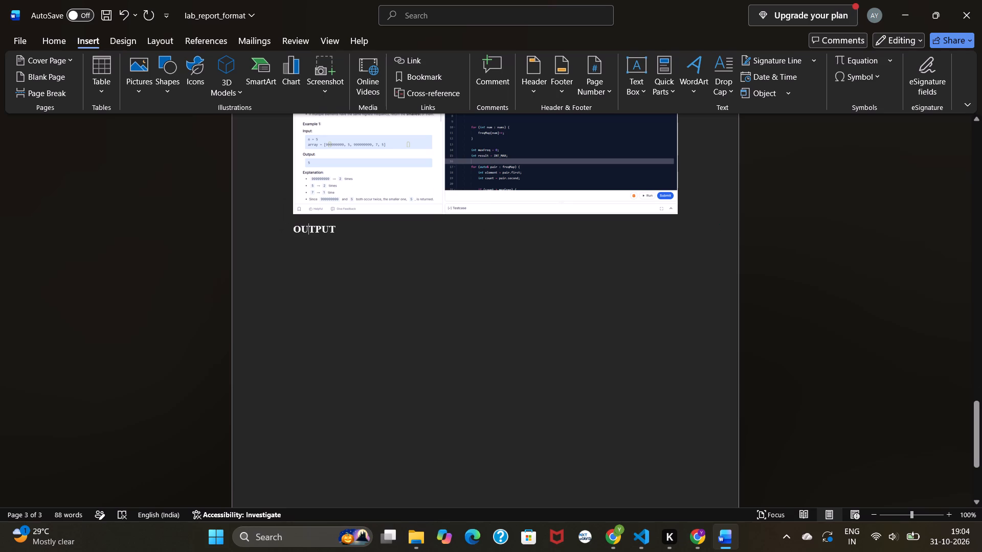
click(355, 238)
key(Return)
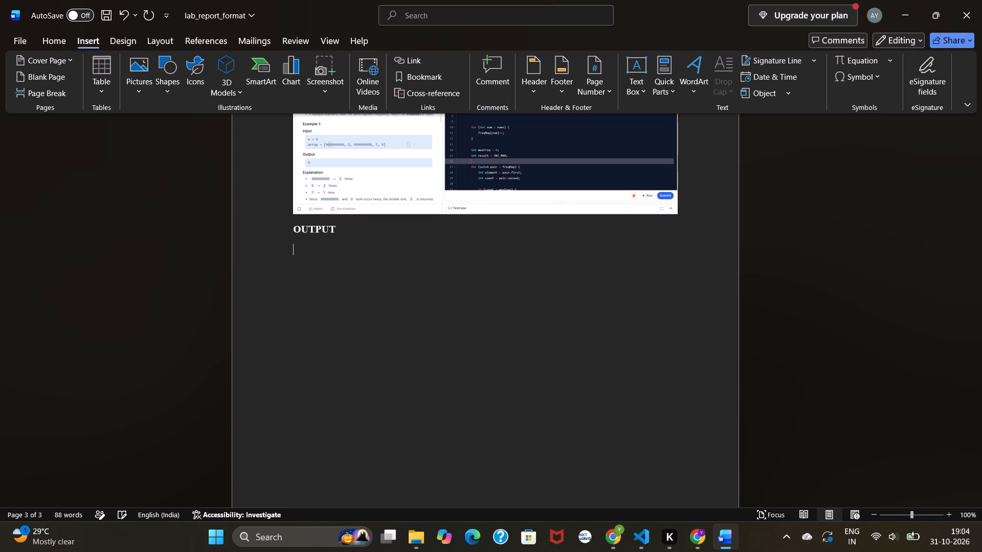
Switch to Chrome, run the Most Frequent Element code and capture a screenshot of the fully expanded test case results with the page header.
click(506, 139)
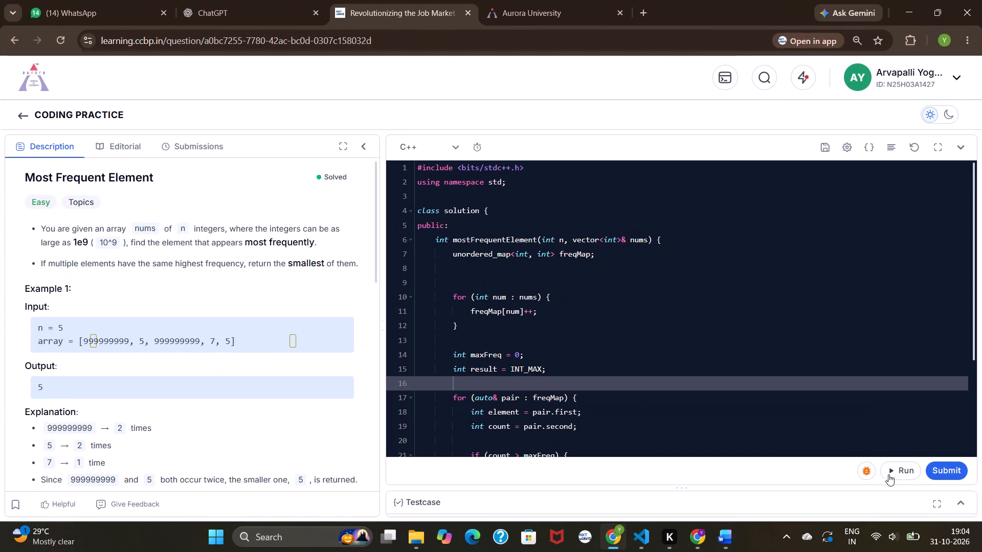
click(896, 472)
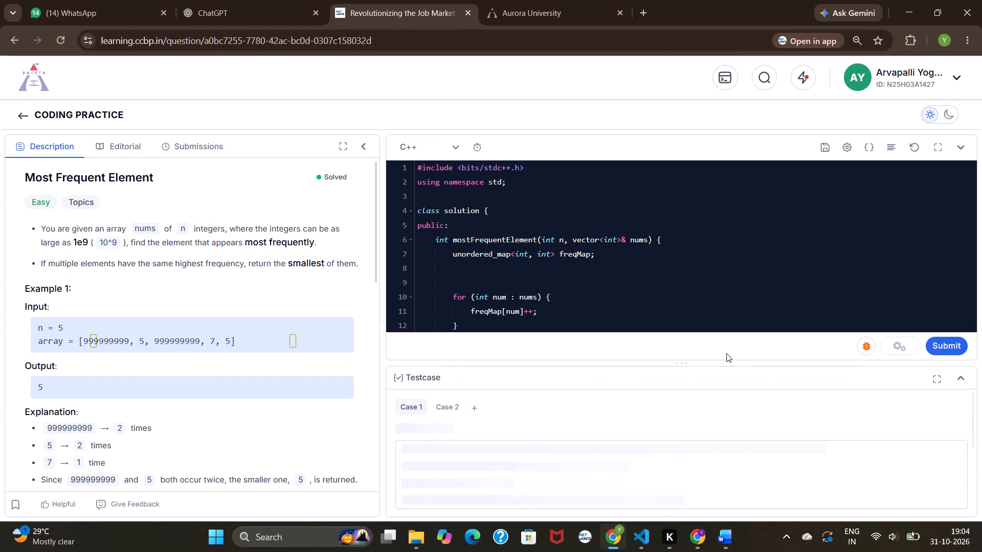
drag(671, 361, 673, 233)
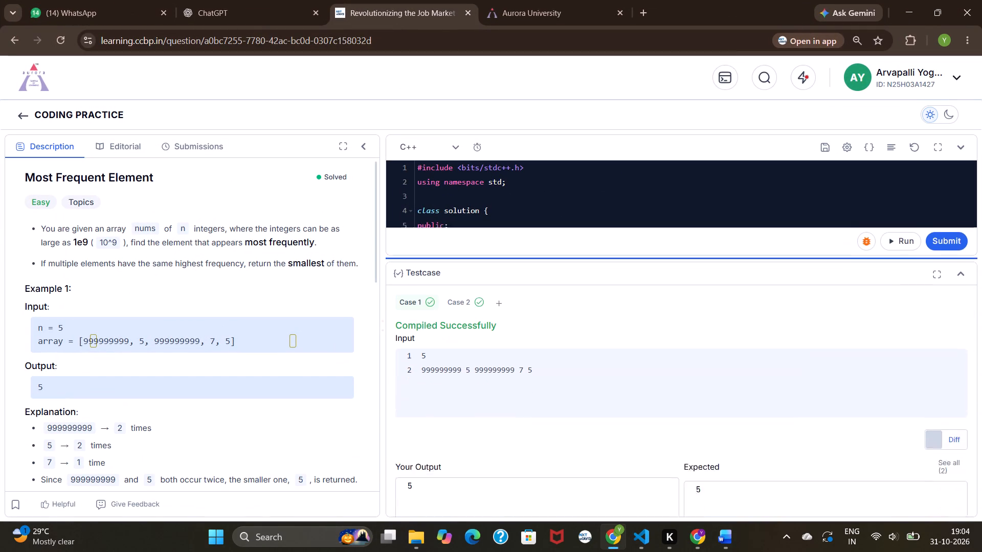
drag(673, 233, 673, 189)
drag(675, 190, 674, 164)
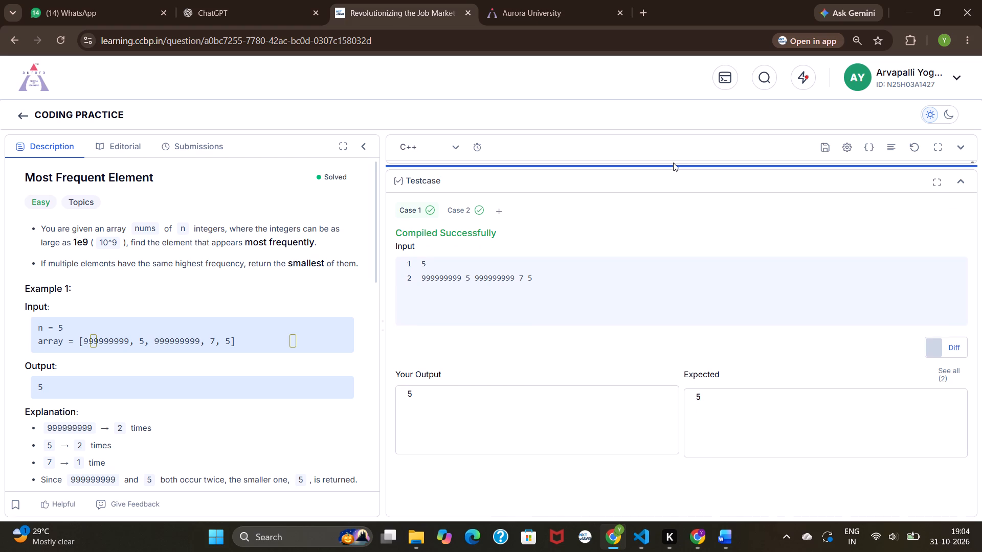
drag(675, 164, 678, 143)
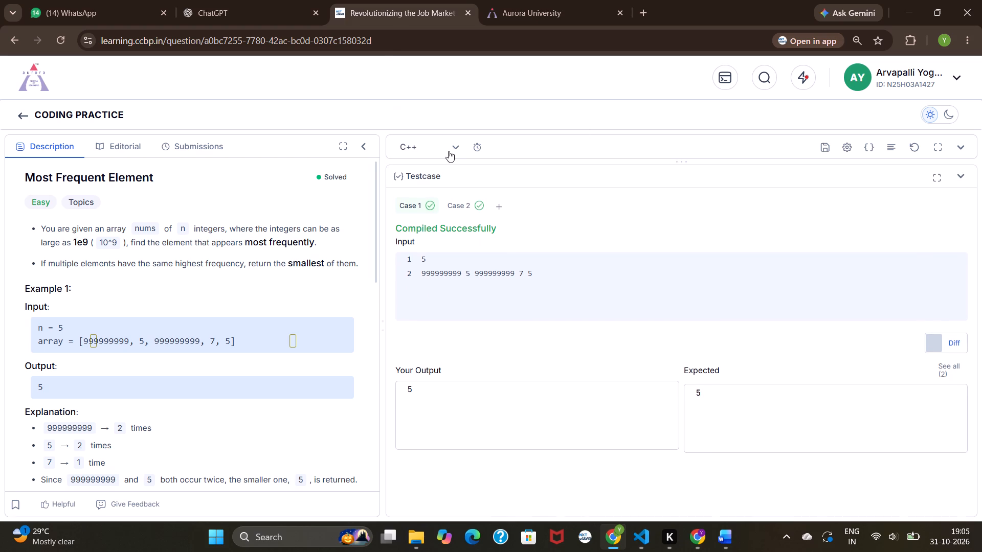
key(Print)
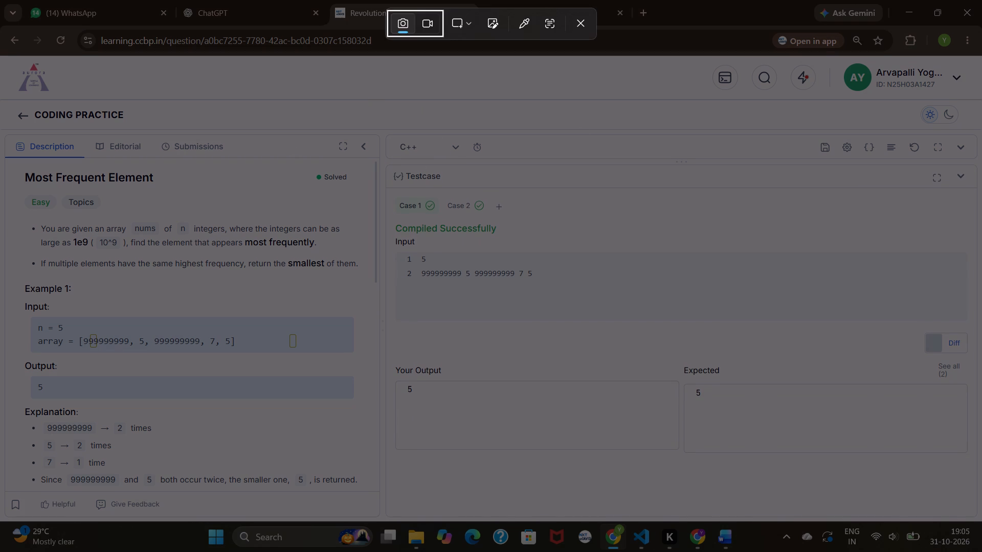
drag(368, 52, 851, 434)
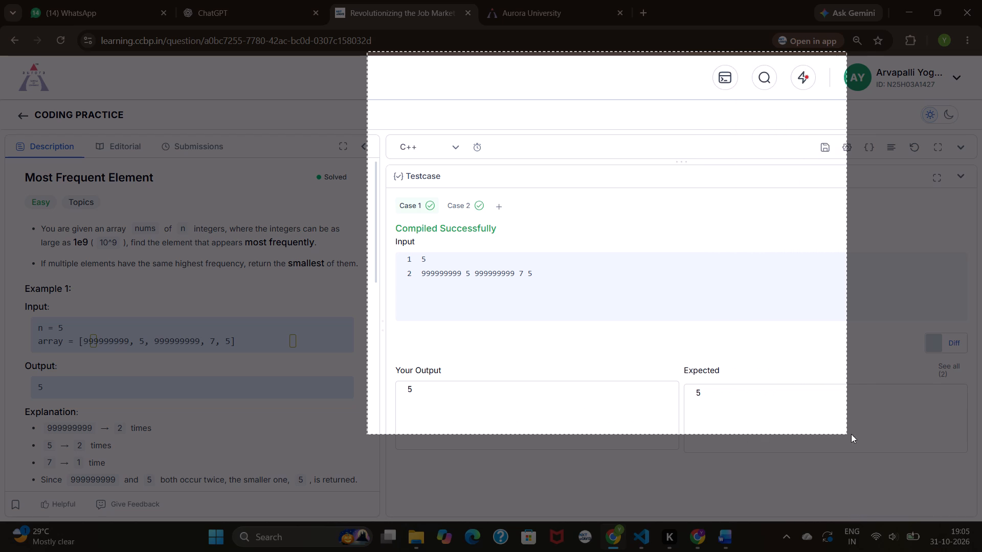
drag(851, 434, 981, 432)
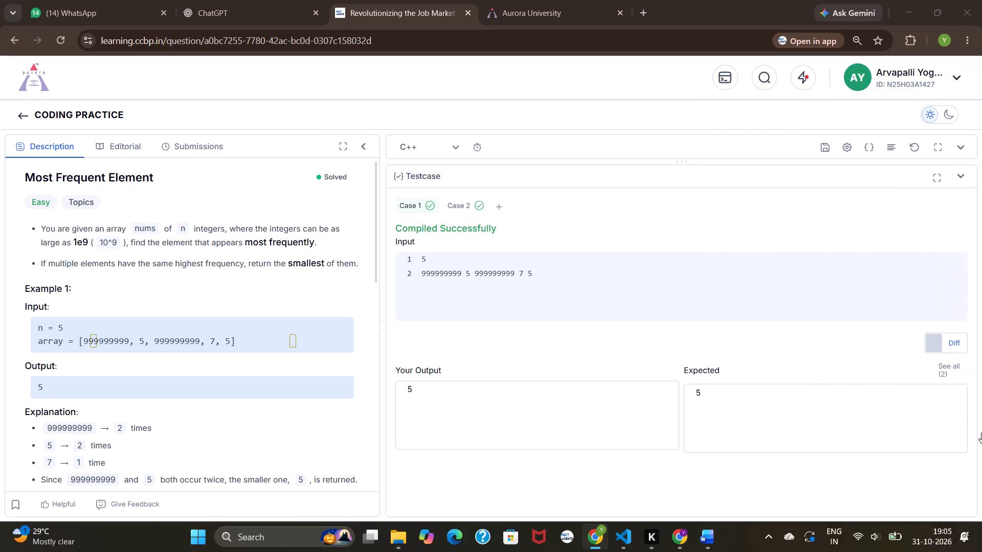
Switch to the lab report in Word, paste the results screenshot under the "OUTPUT" label and start a new line after it.
click(534, 150)
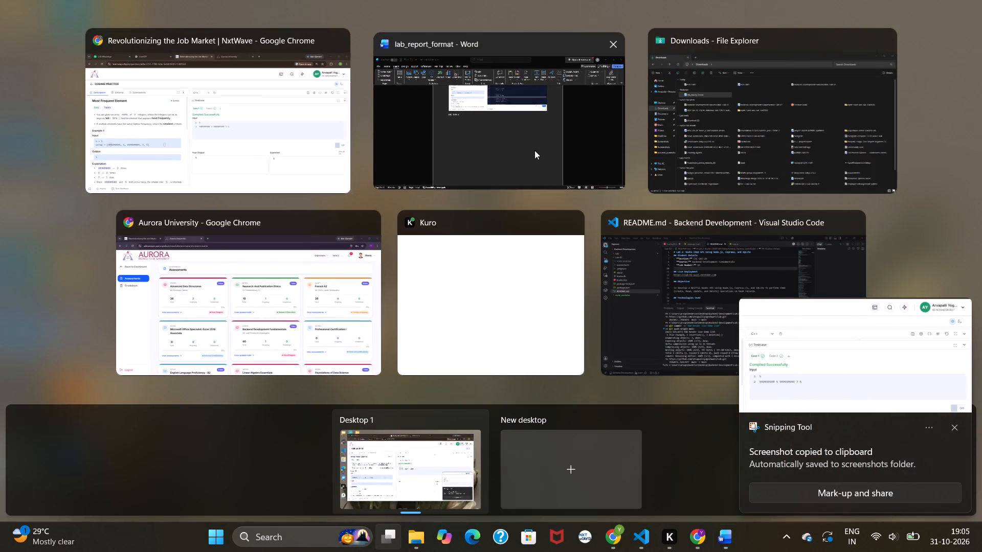
key(ctrl+v)
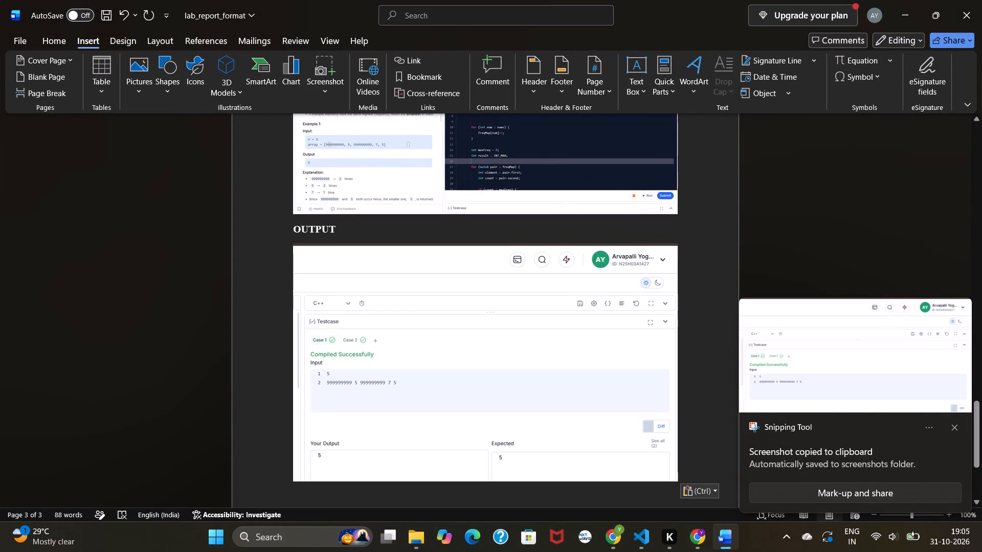
scroll(533, 257, down, 2)
click(696, 304)
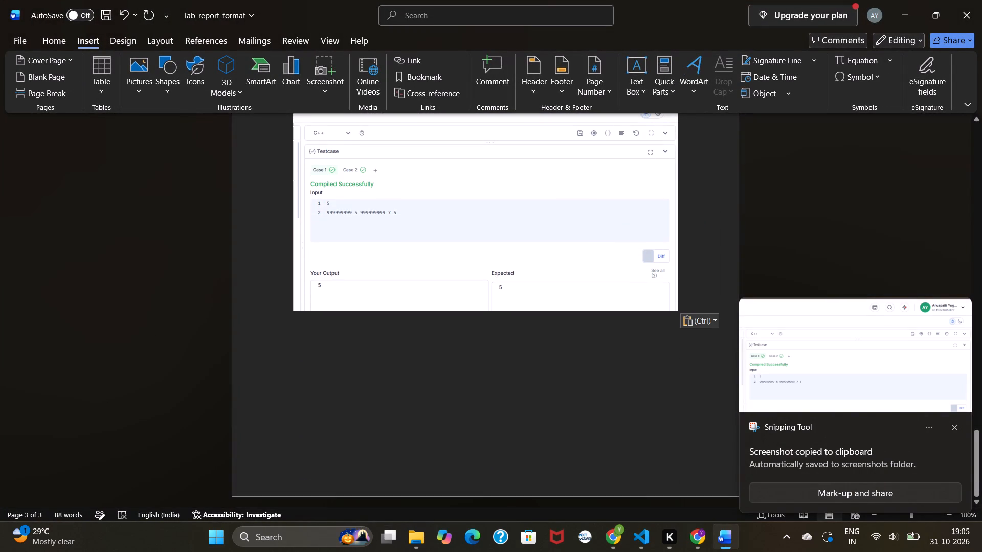
key(Return)
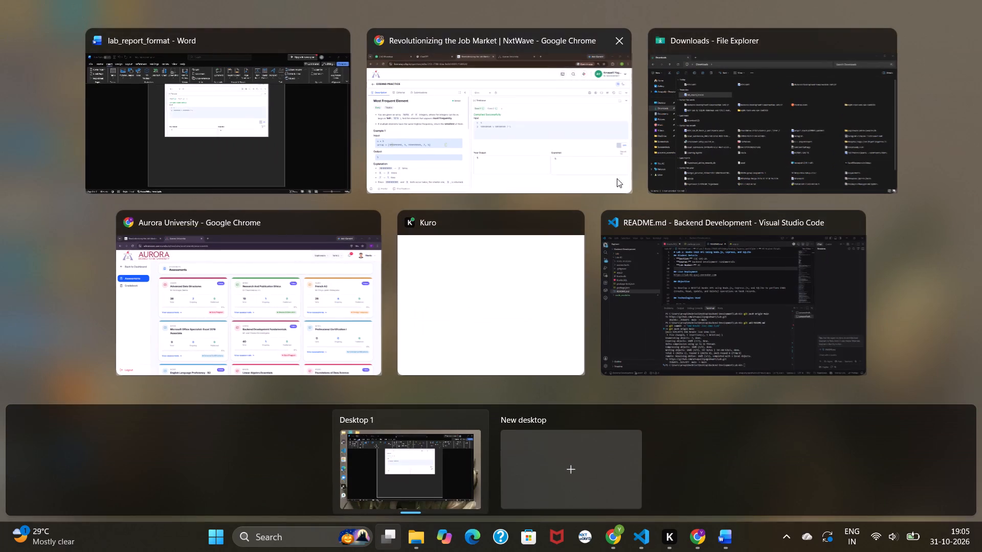
Switch to Chrome and open the Half Pair Check question from the Module I coding practice list.
click(564, 137)
click(17, 114)
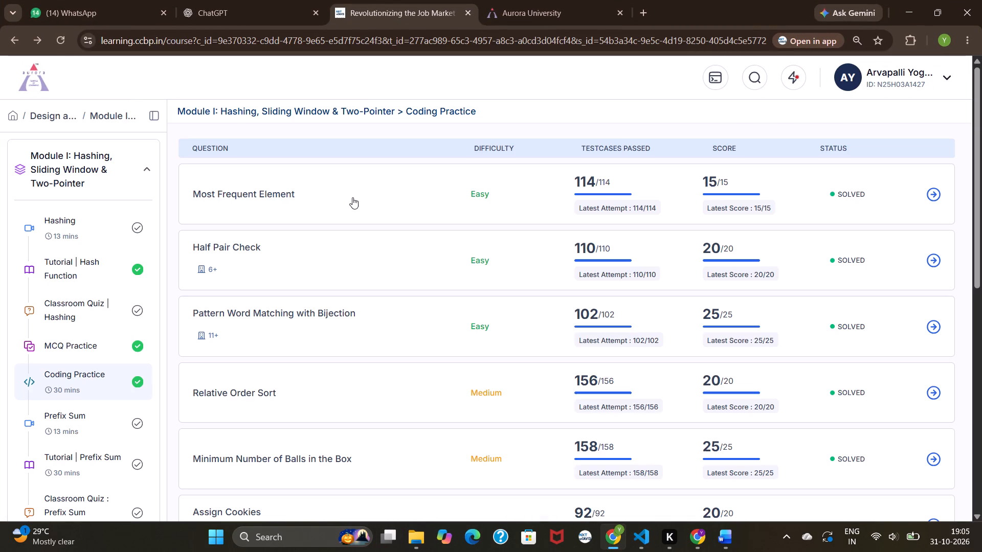
click(362, 255)
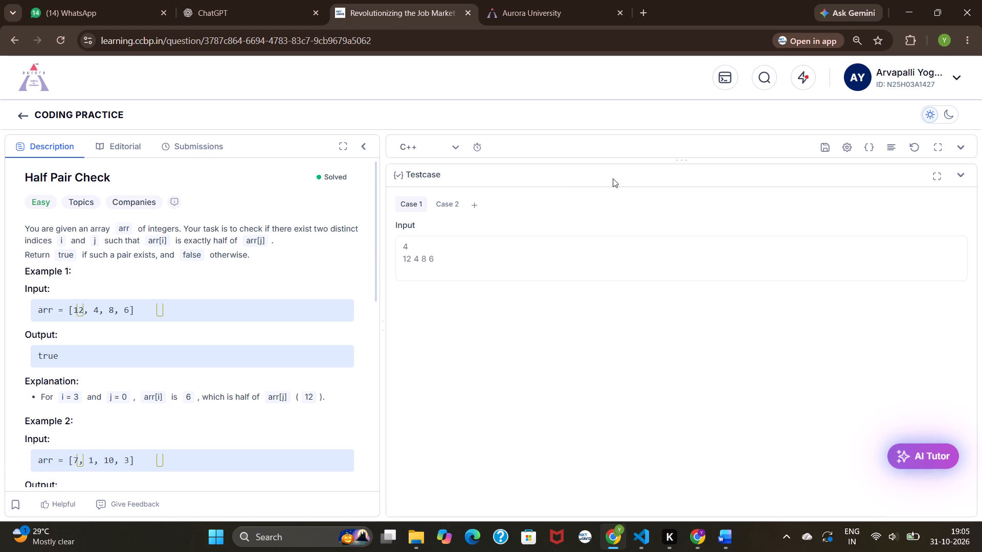
Expand the code editor to show the full Half Pair Check solution and capture a screenshot of the whole page area.
drag(679, 162, 688, 551)
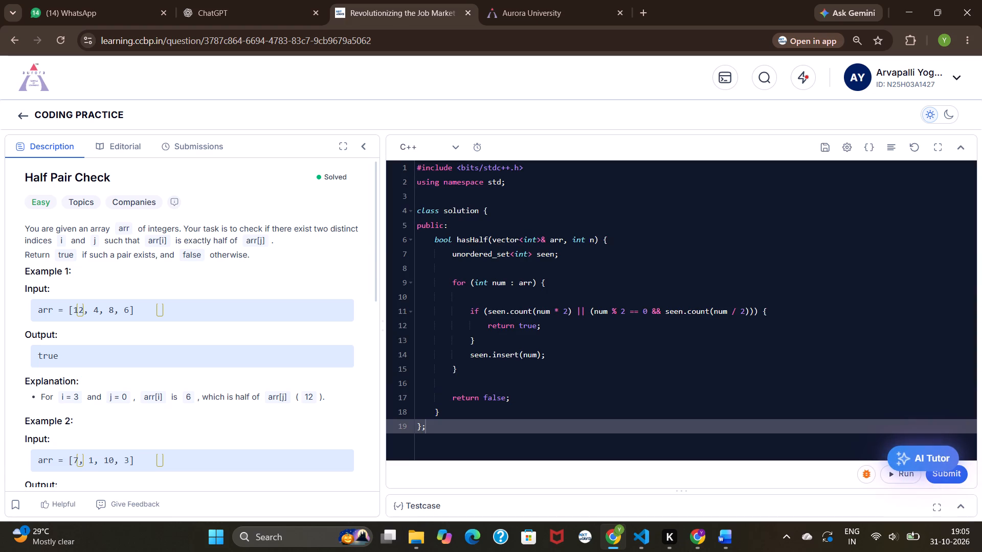
scroll(620, 387, up, 2)
key(Print)
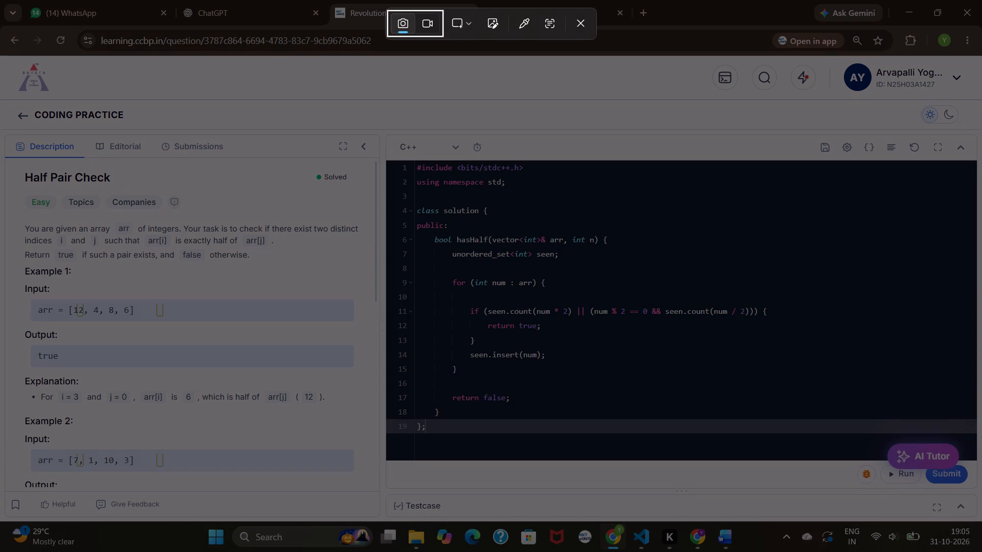
drag(2, 54, 159, 169)
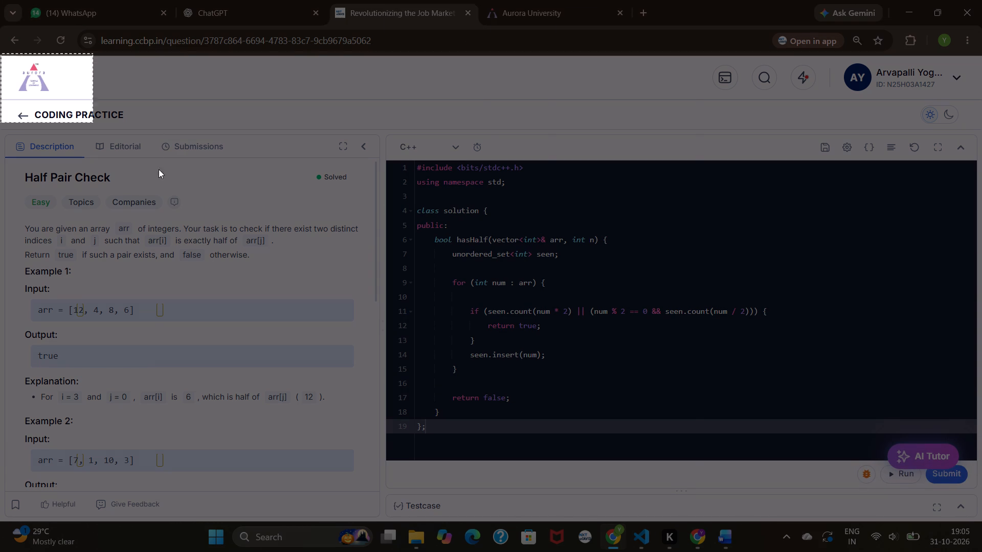
drag(159, 169, 896, 507)
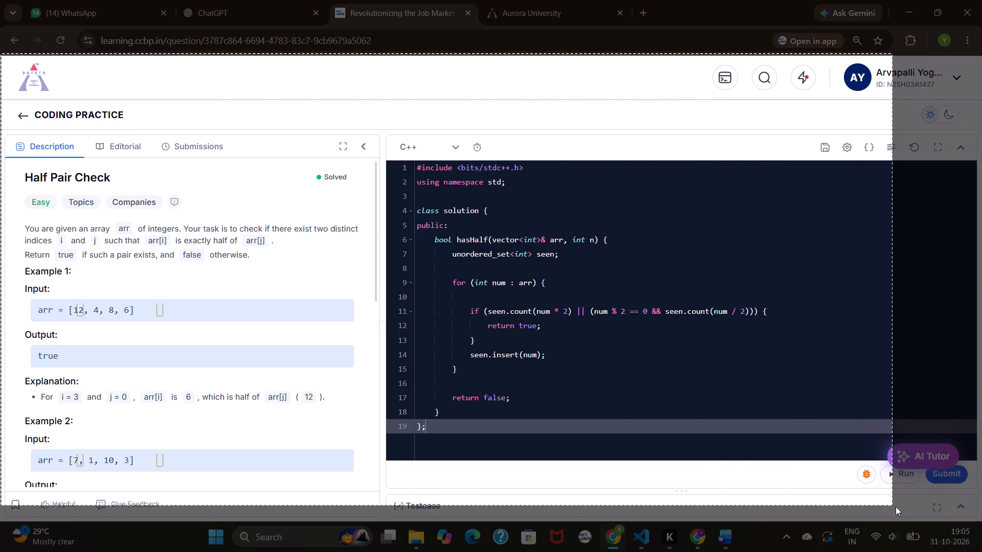
drag(896, 507, 981, 518)
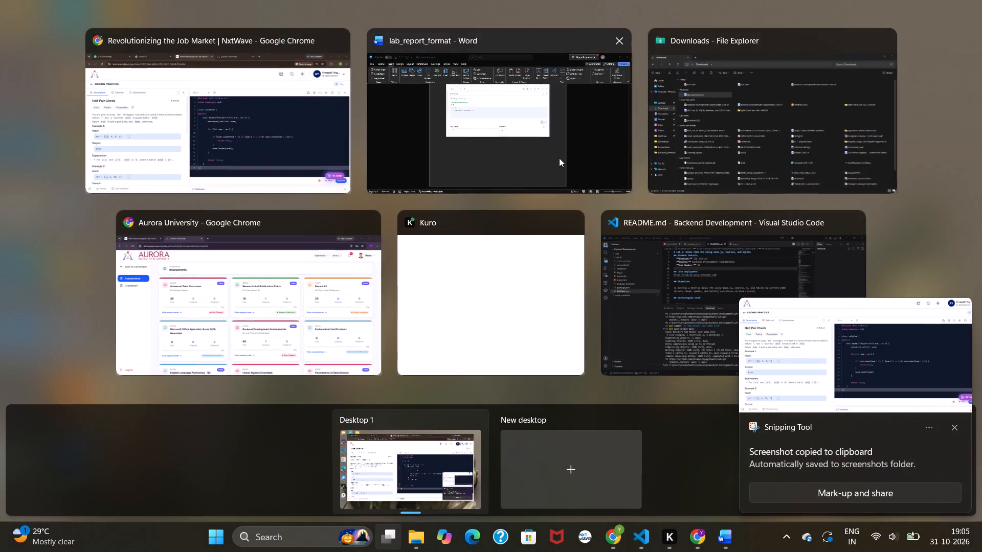
Switch to the lab report in Word and paste the Half Pair Check screenshot after the first question's output.
click(559, 158)
key(ctrl+v)
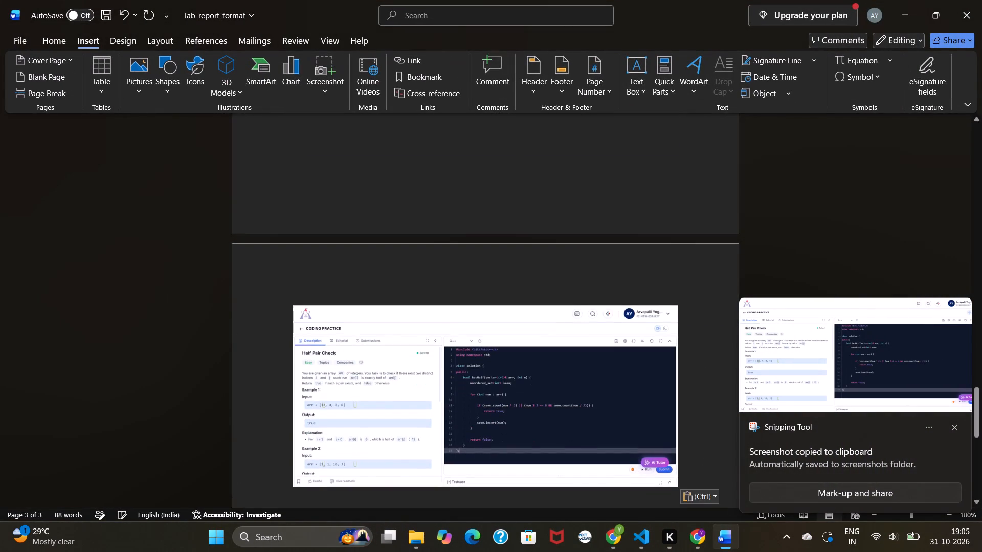
Copy the bold "OUTPUT" label from the first question and paste it on a new line below the Half Pair Check screenshot.
scroll(356, 315, up, 3)
drag(354, 315, 281, 311)
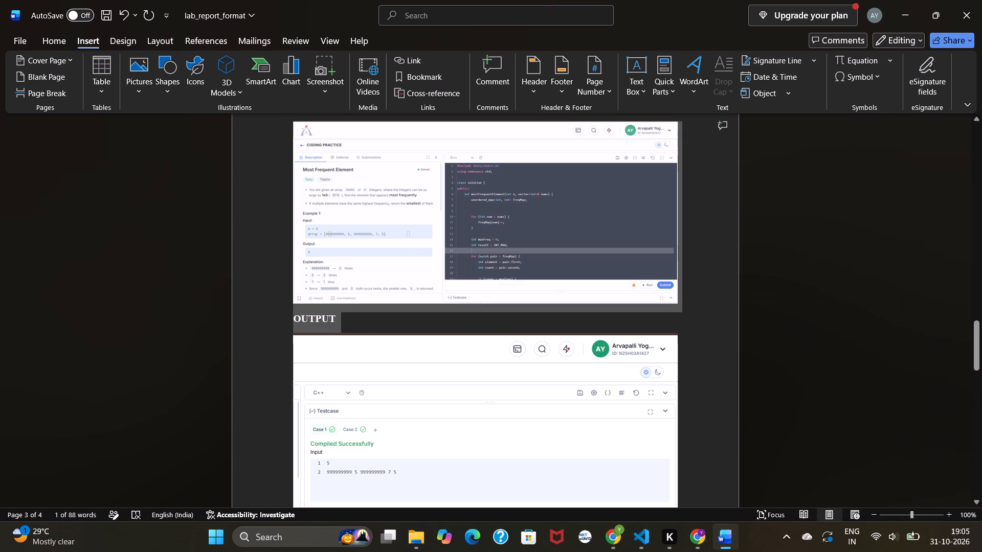
click(361, 328)
drag(354, 325, 296, 325)
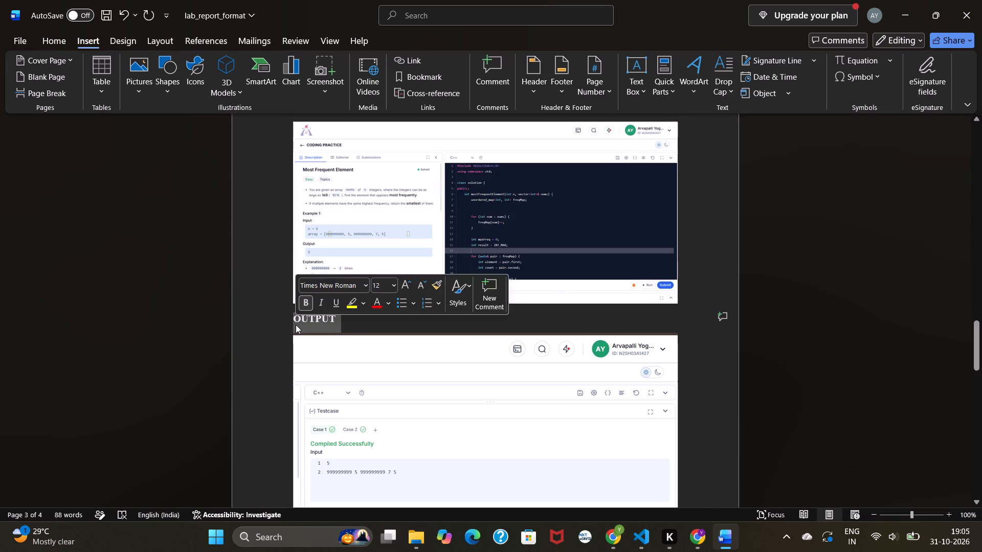
key(ctrl+c)
click(233, 137)
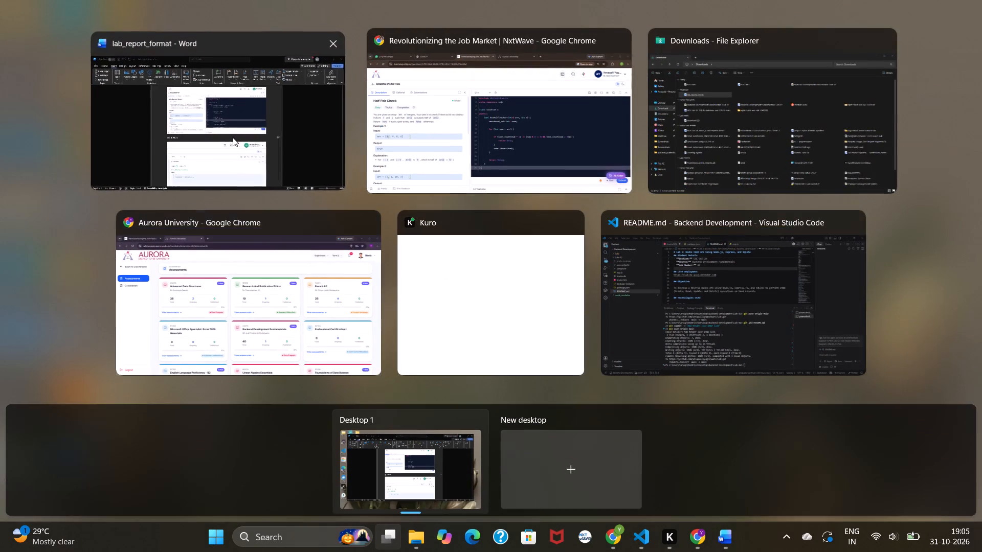
scroll(266, 250, down, 6)
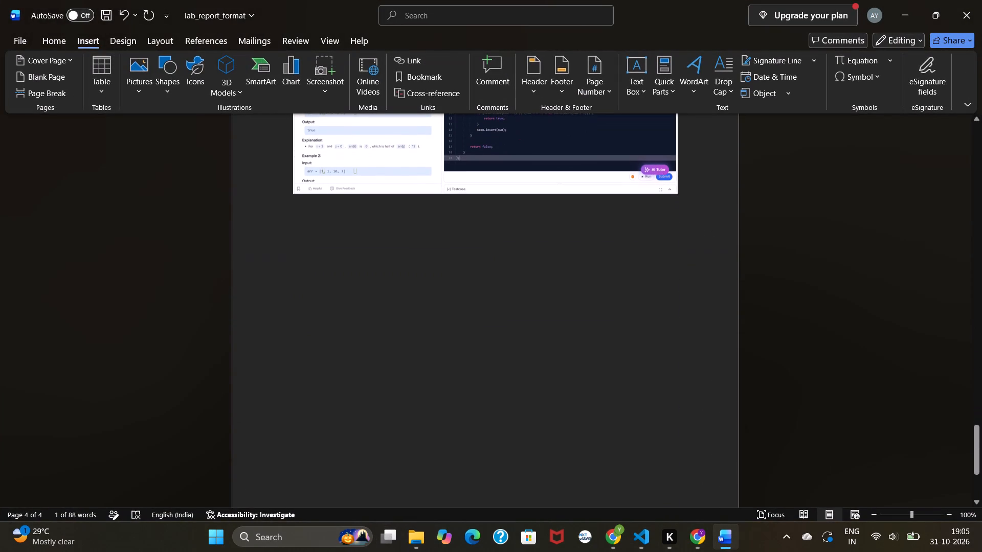
click(302, 225)
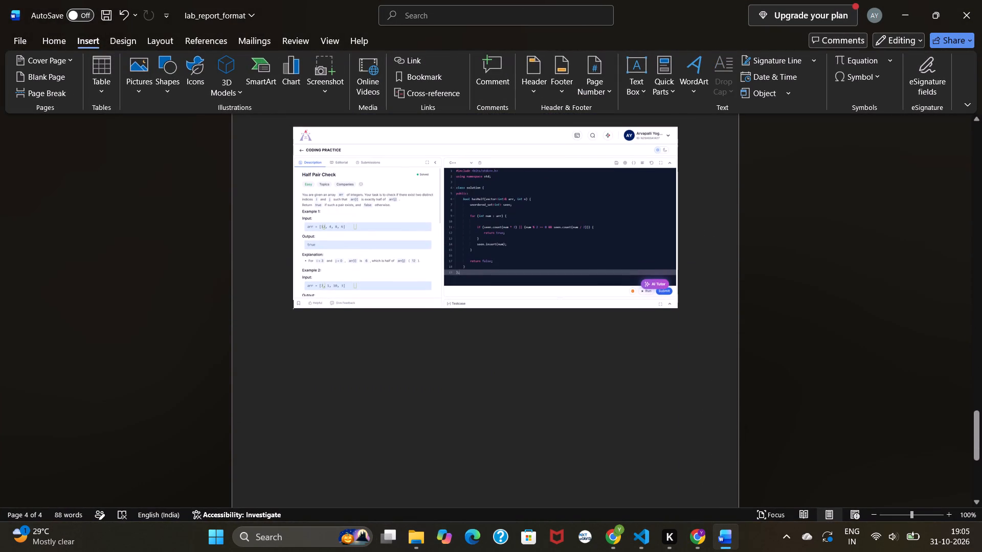
click(689, 283)
key(Return)
key(ctrl+v)
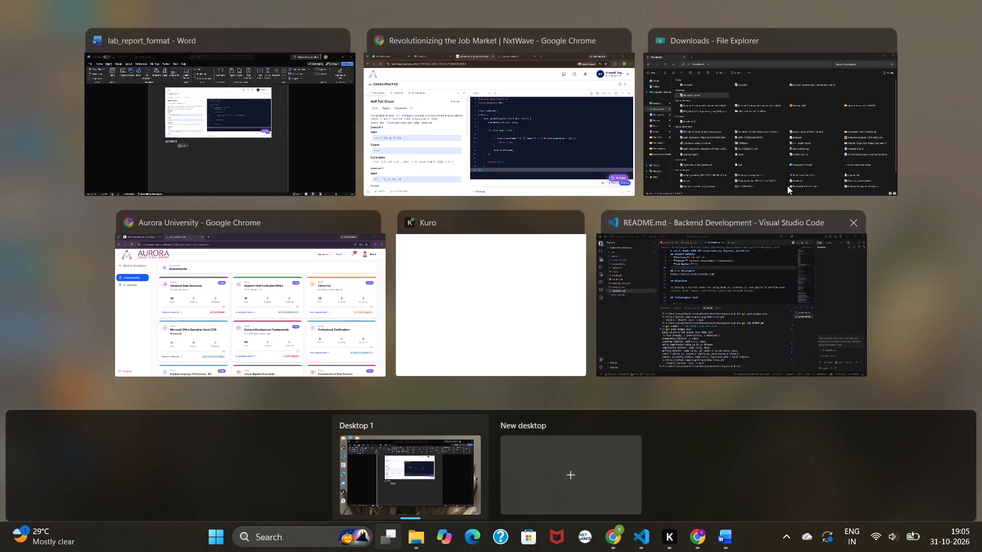
Switch to Chrome, run the Half Pair Check code and capture a screenshot of the fully expanded test case results with the page header.
click(590, 127)
scroll(631, 229, down, 3)
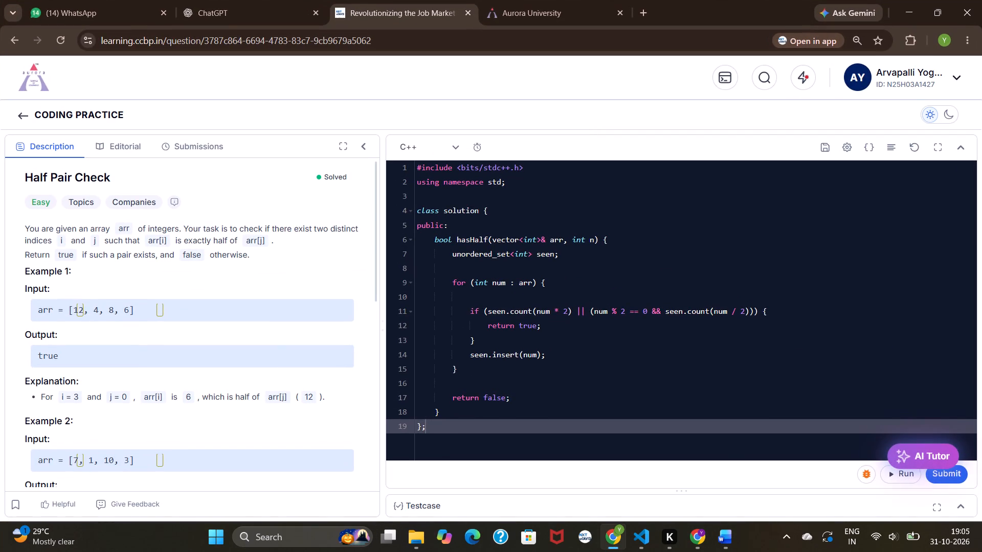
click(890, 479)
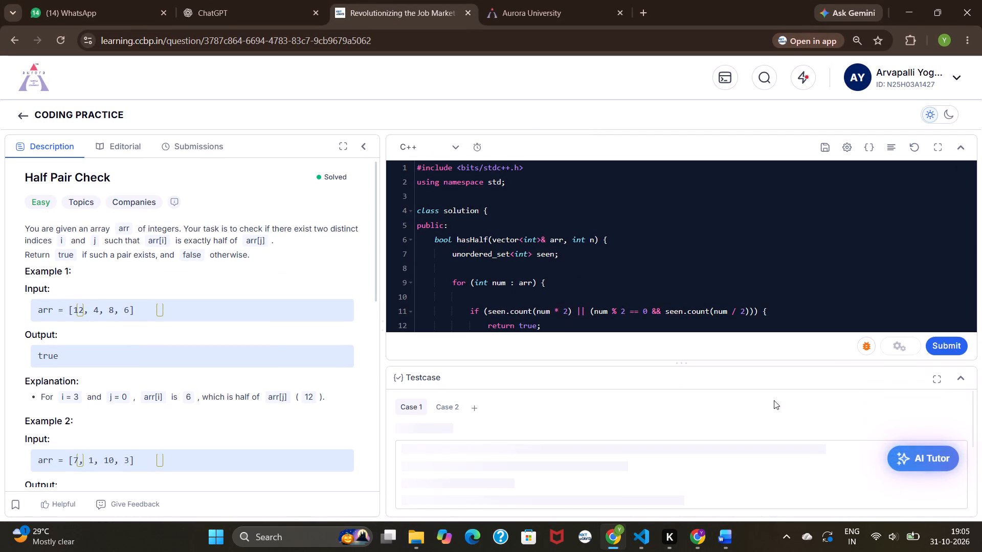
drag(686, 364, 682, 208)
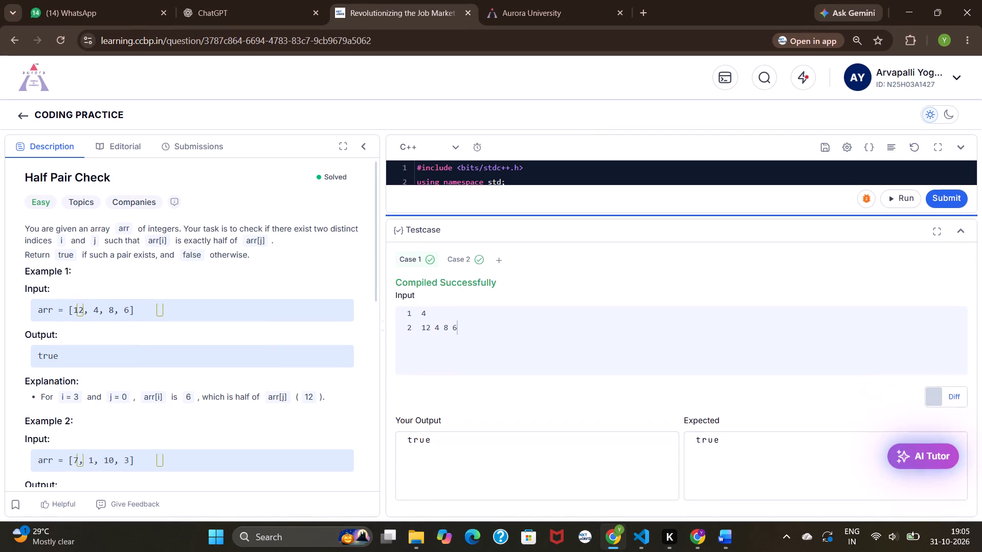
drag(682, 208, 682, 125)
key(Print)
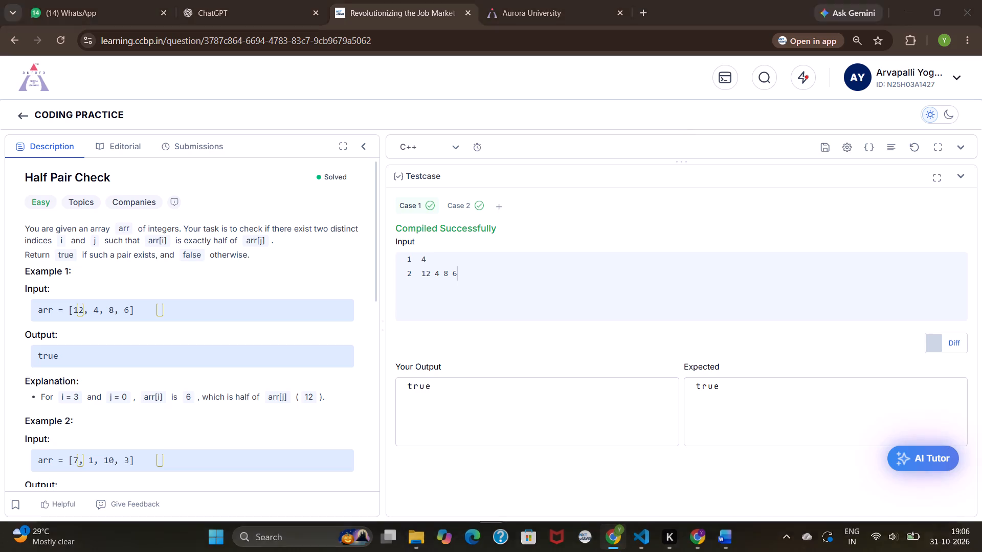
drag(368, 57, 809, 387)
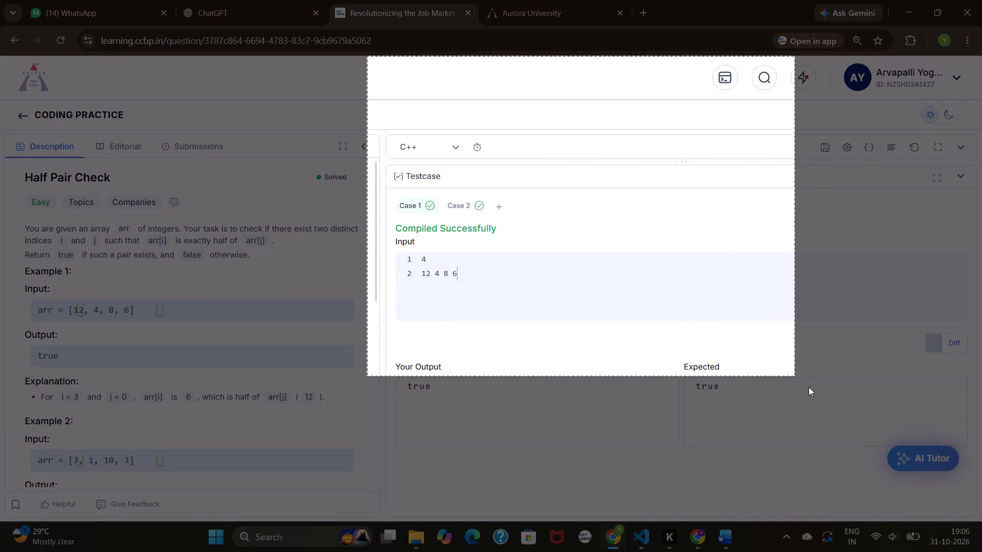
drag(809, 387, 981, 429)
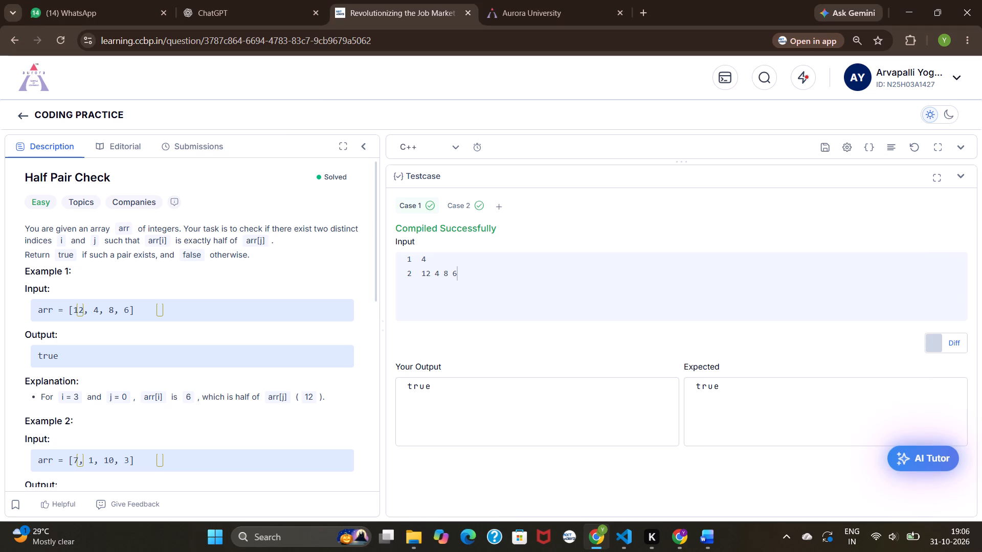
Switch to the lab report in Word, paste the Half Pair Check results screenshot under its OUTPUT label and start a new line below.
click(547, 135)
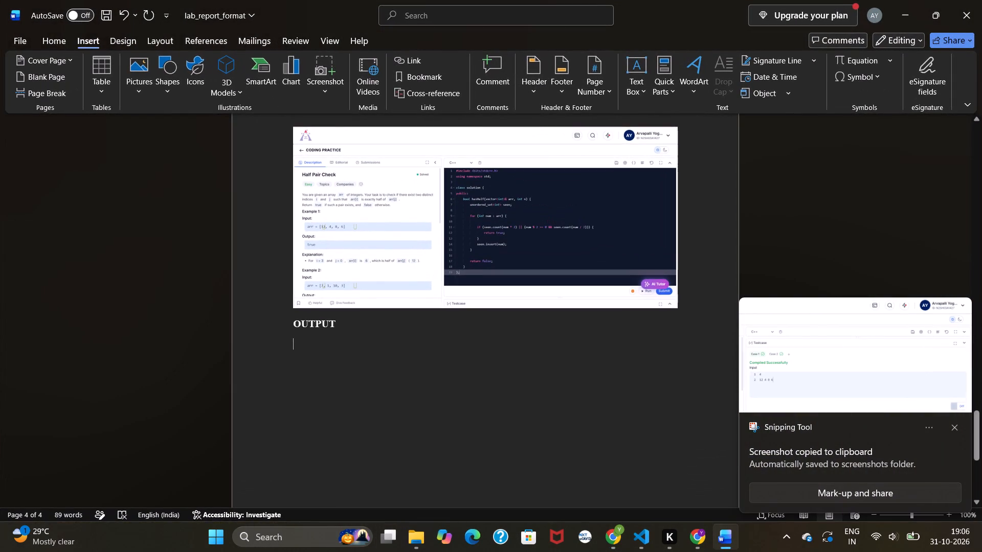
key(ctrl+v)
scroll(356, 331, down, 1)
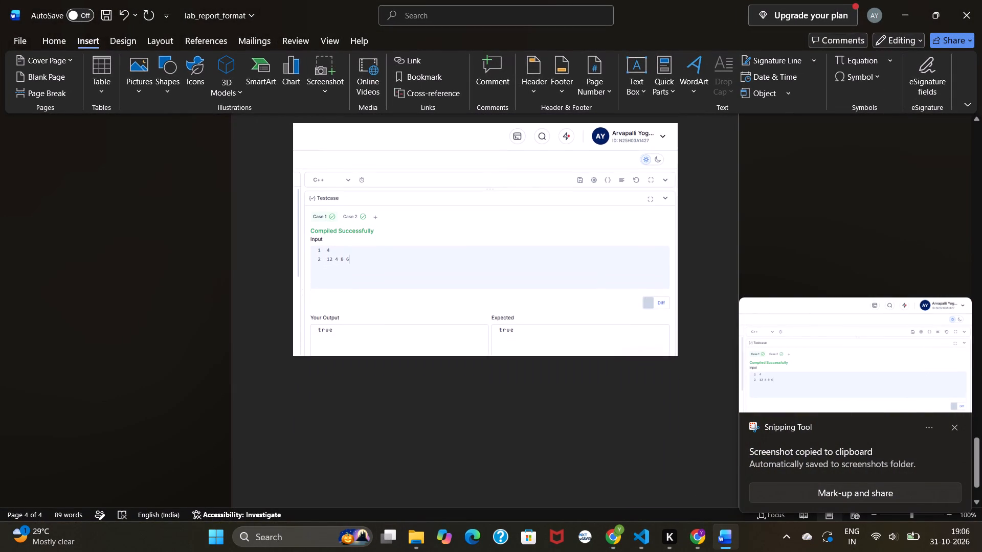
click(698, 352)
key(Return)
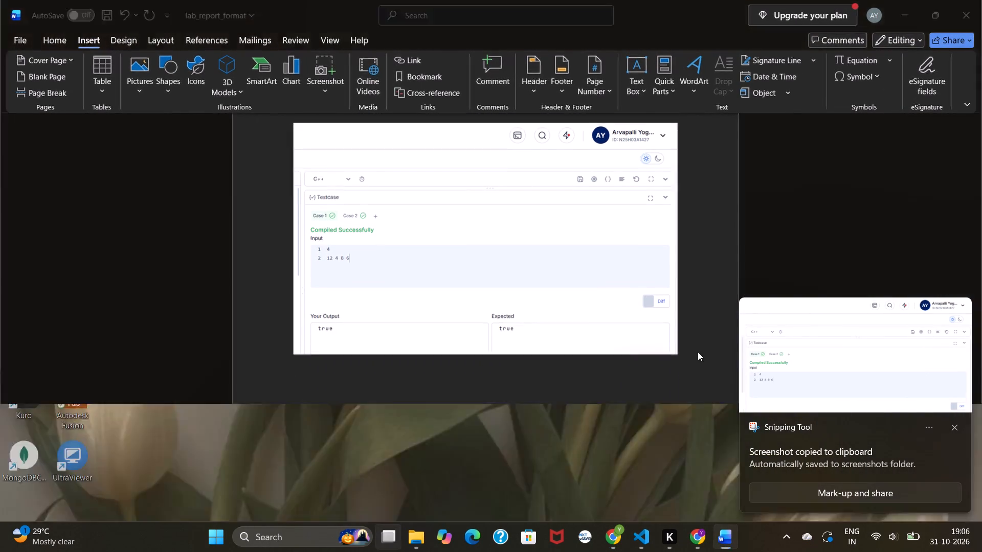
Switch to Chrome, go back to the coding practice list and open the Pattern Word Matching with Bijection question.
click(538, 131)
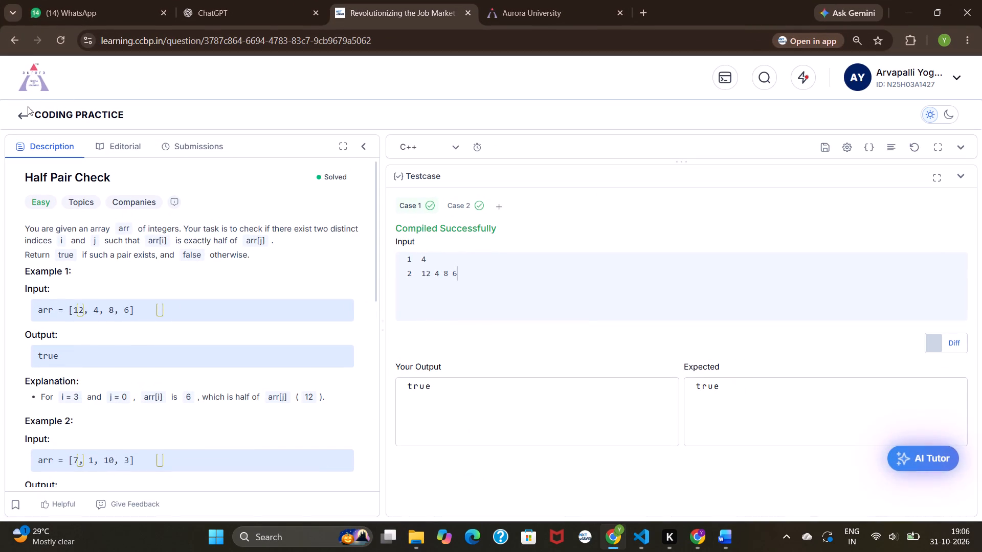
click(25, 108)
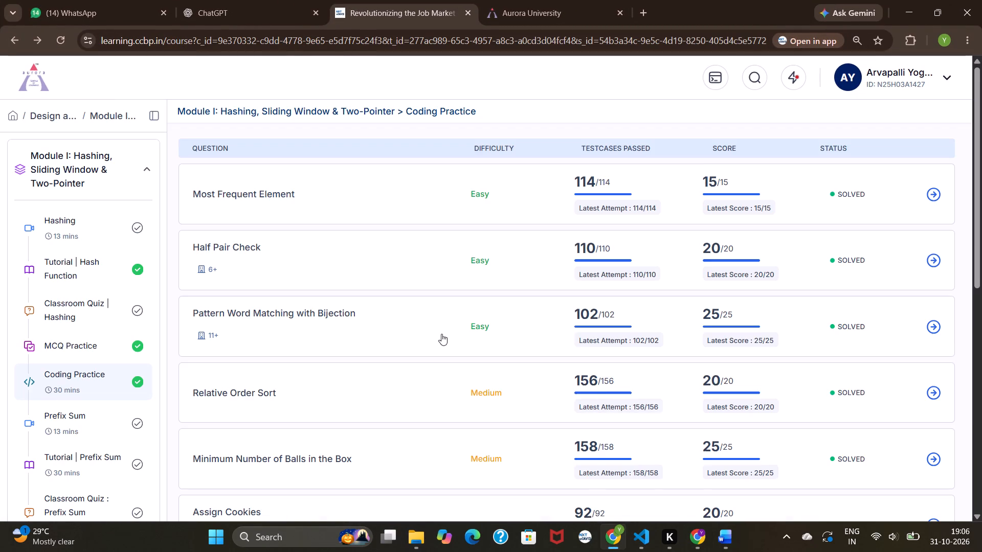
scroll(441, 334, down, 1)
click(442, 309)
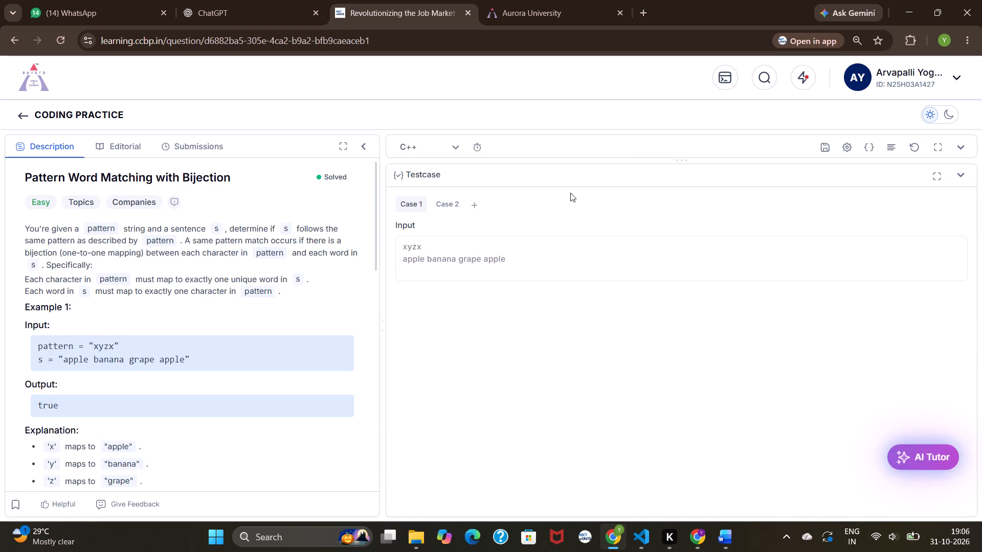
Expand the code editor and delete the extra blank line above the pattern length check in the solution.
drag(664, 161, 669, 551)
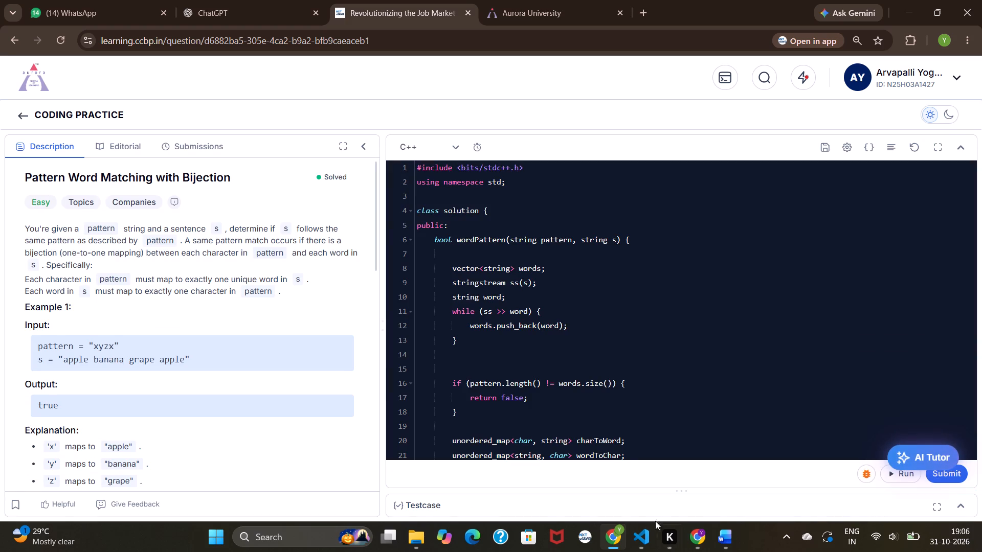
click(460, 364)
key(BackSpace)
key(BackSpace)
key(BackSpace)
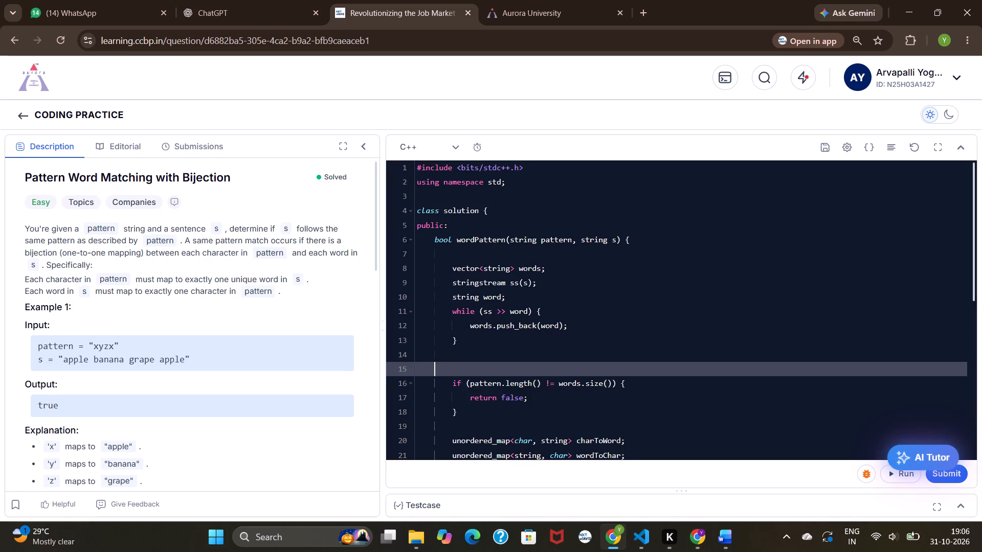
key(BackSpace)
key(BackSpace)
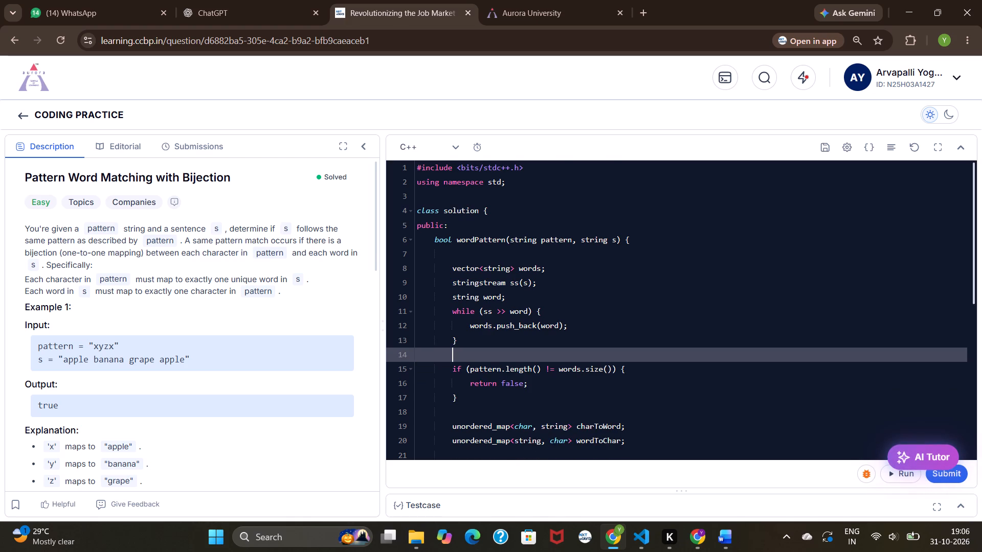
Capture a screenshot of the whole page area showing the Pattern Word Matching with Bijection question and its code from line 1.
scroll(463, 411, down, 7)
scroll(463, 411, up, 8)
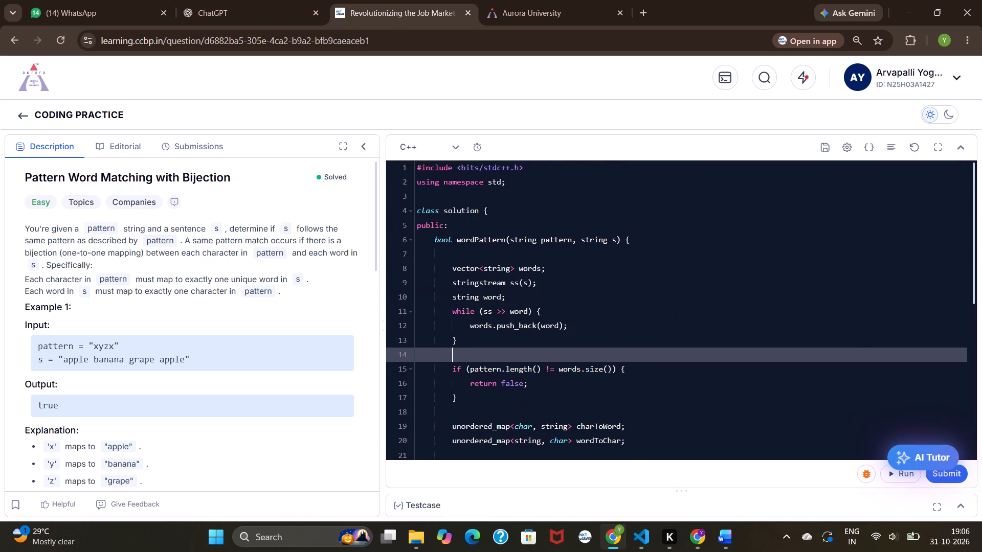
drag(656, 492, 656, 510)
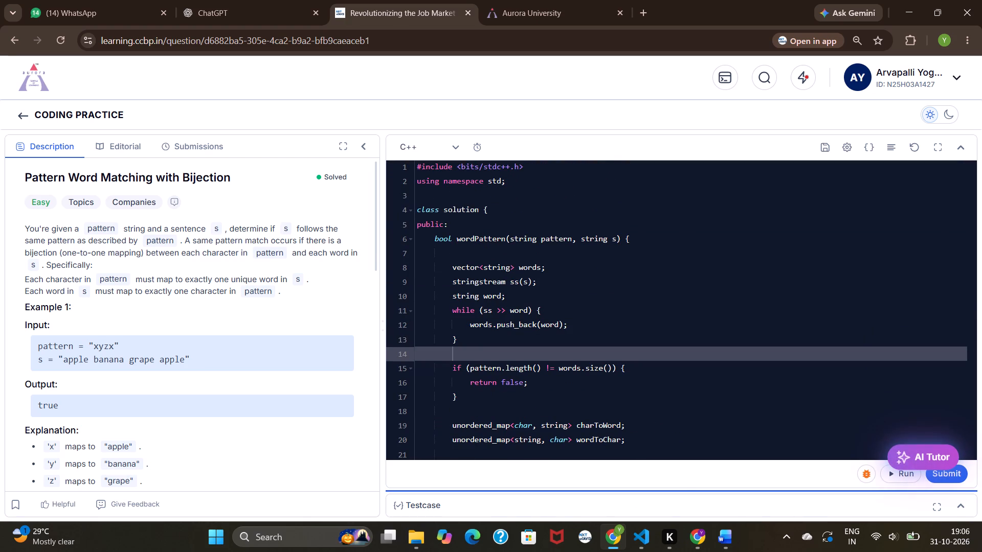
drag(656, 510, 656, 511)
key(Print)
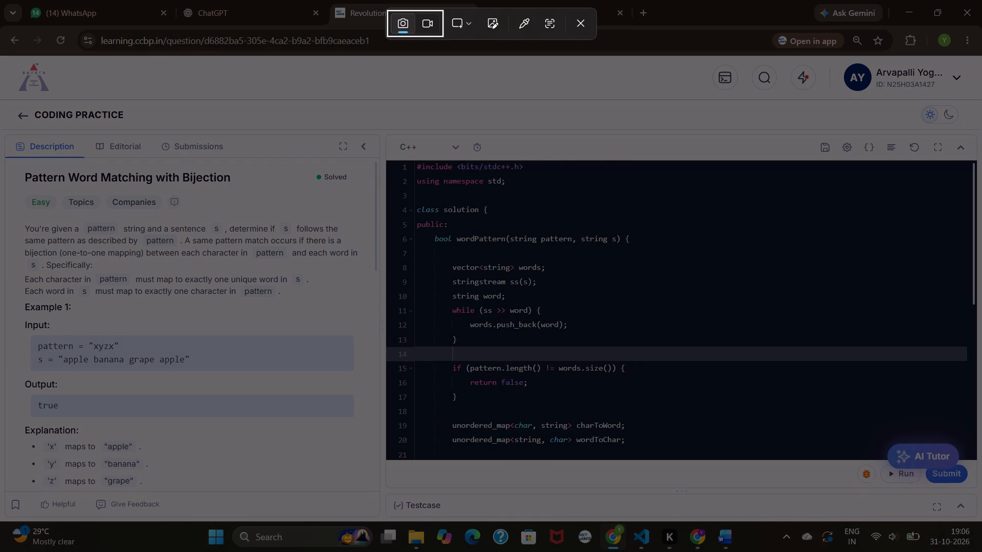
drag(1, 55, 725, 451)
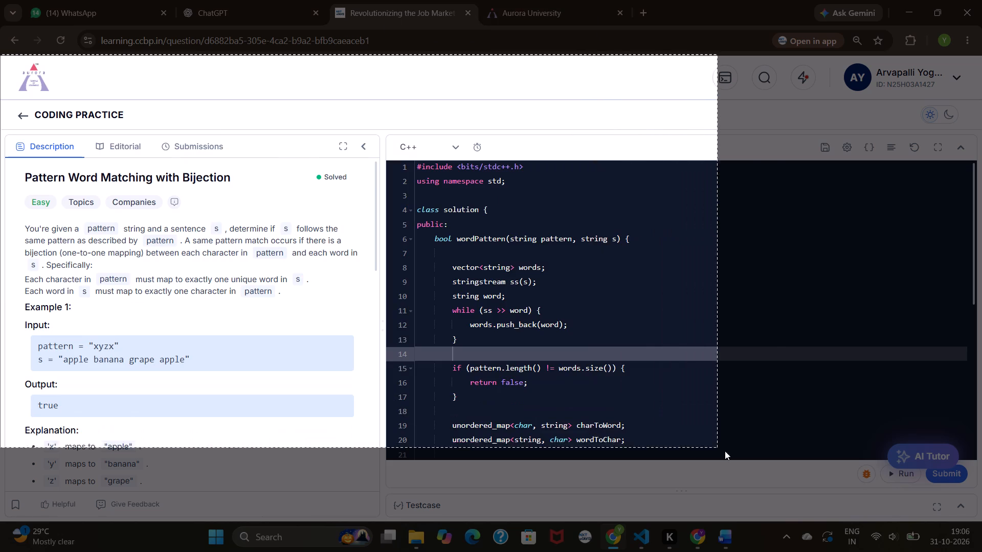
drag(725, 451, 981, 512)
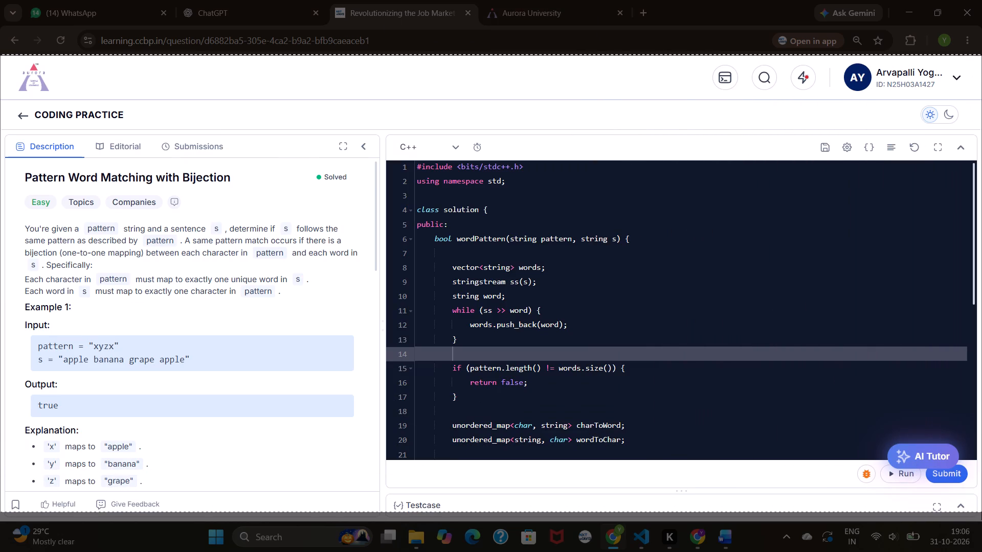
drag(981, 512, 976, 518)
Switch to the lab report in Word and paste the Pattern Word Matching with Bijection screenshot after the Half Pair Check output.
click(485, 127)
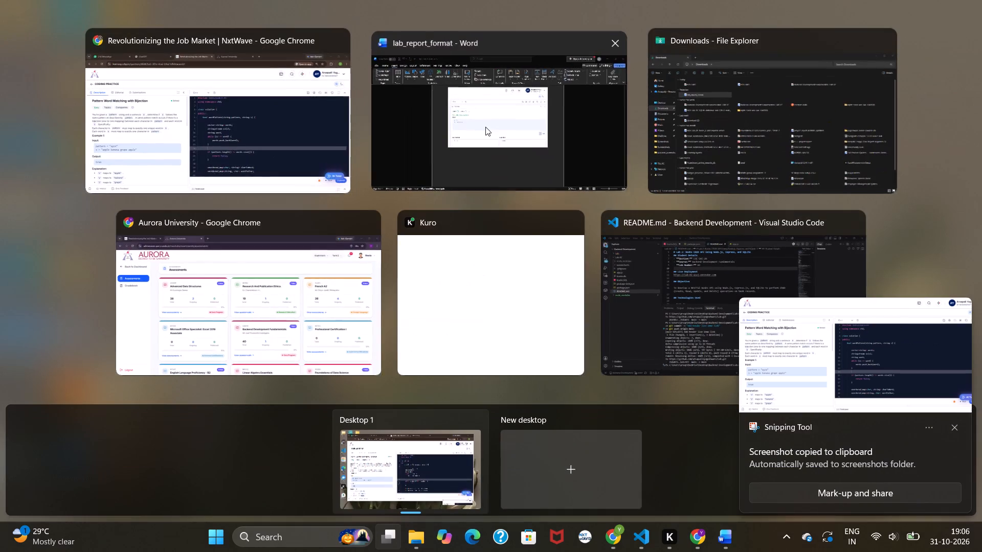
key(ctrl+v)
Copy the bold "OUTPUT" label from the Half Pair Check section and paste it on a new line below the Pattern Word Matching screenshot.
scroll(363, 384, up, 1)
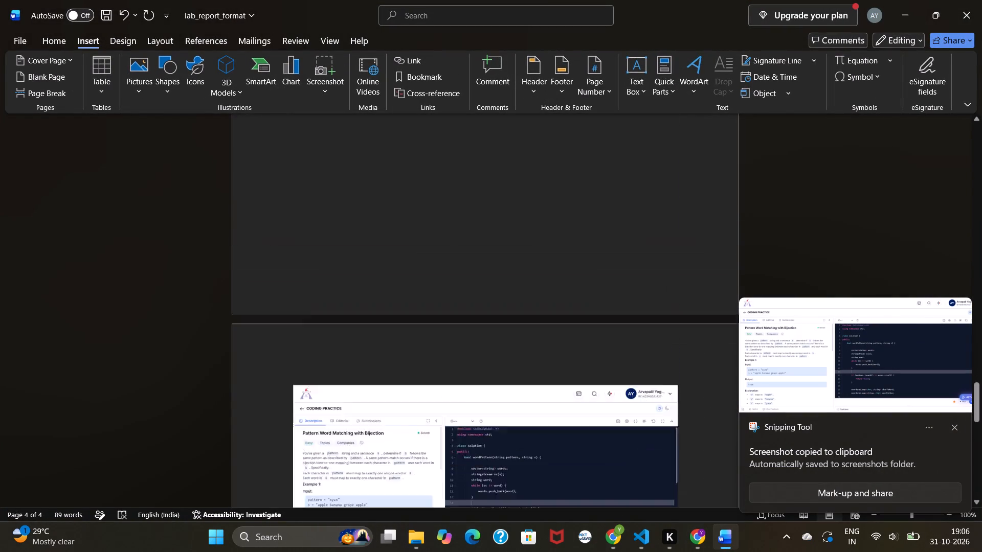
scroll(363, 384, up, 3)
drag(358, 233, 278, 232)
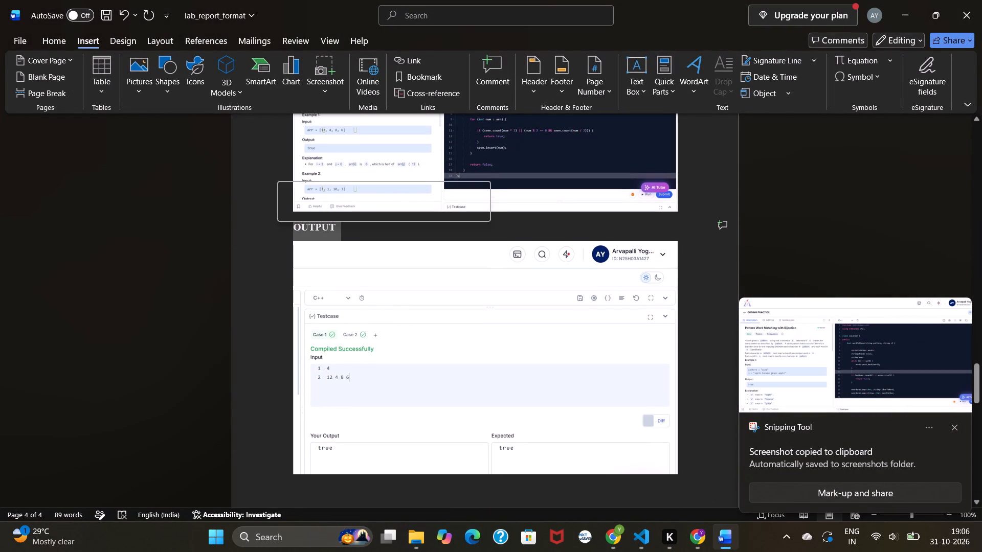
key(ctrl+c)
scroll(449, 419, down, 7)
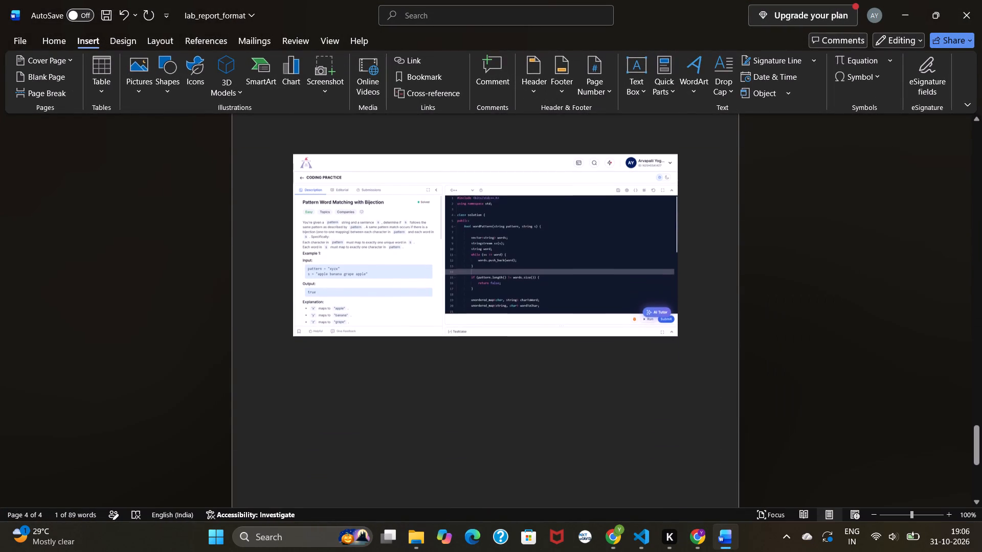
click(698, 333)
key(Return)
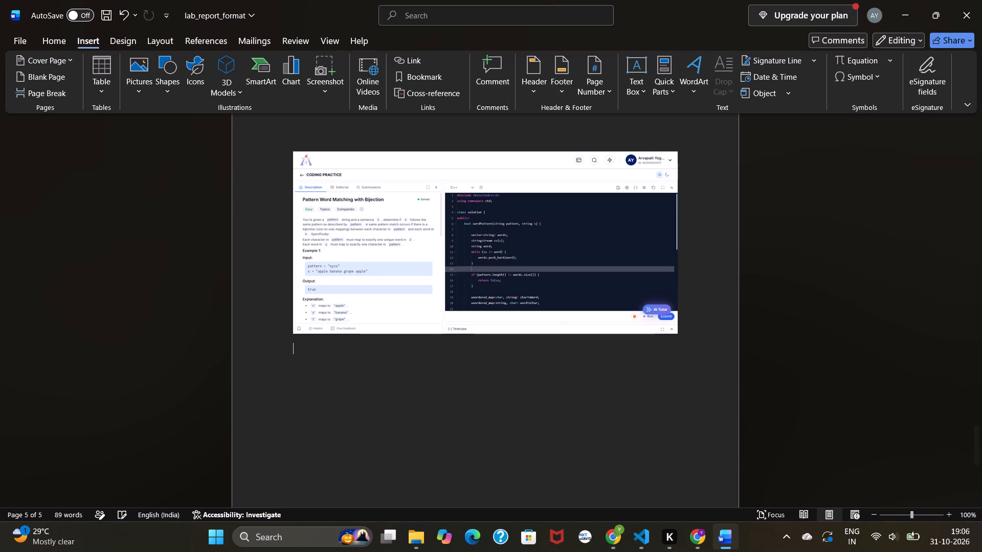
key(ctrl+v)
Switch to Chrome, run the Pattern Word Matching code and capture a screenshot of the fully expanded test case results with the page header.
click(585, 142)
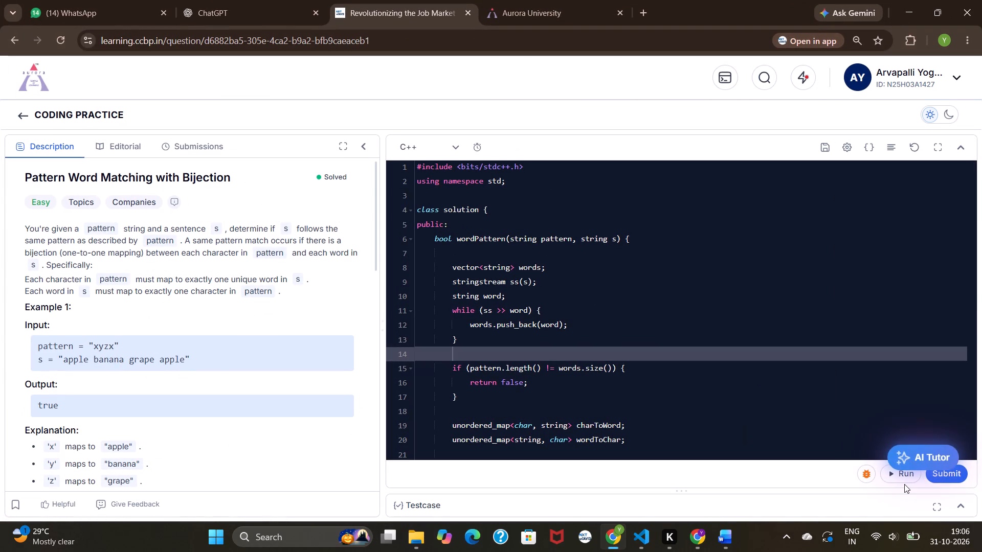
click(900, 479)
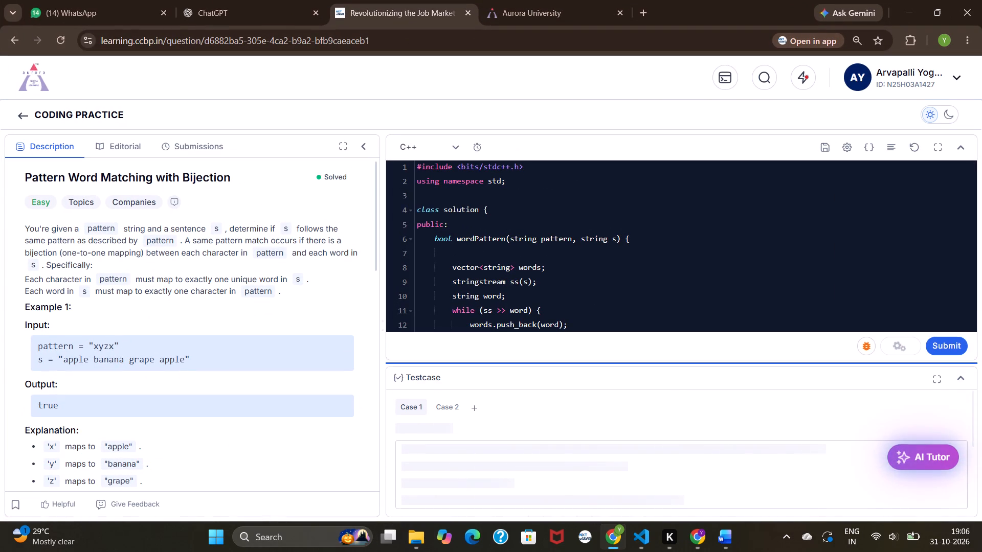
drag(695, 364, 660, 122)
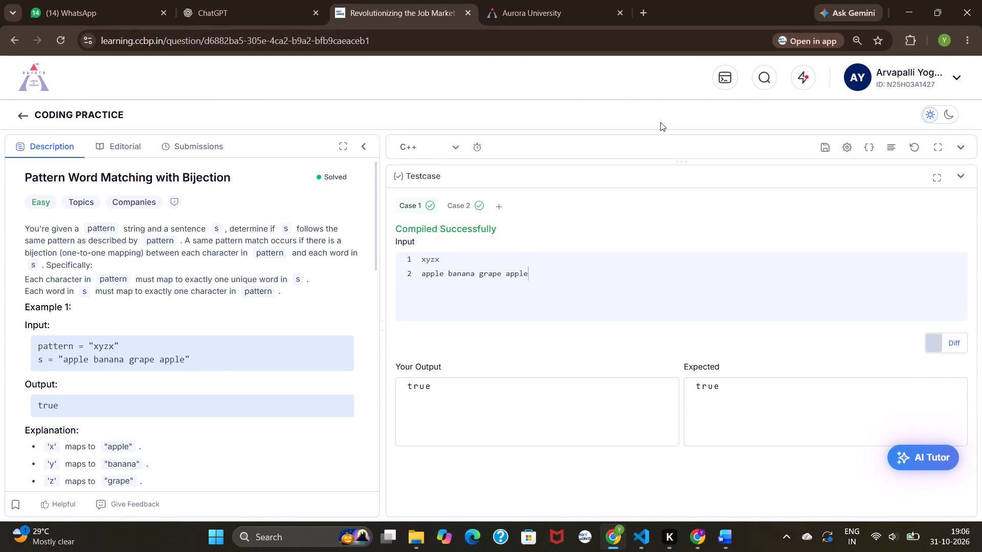
key(Print)
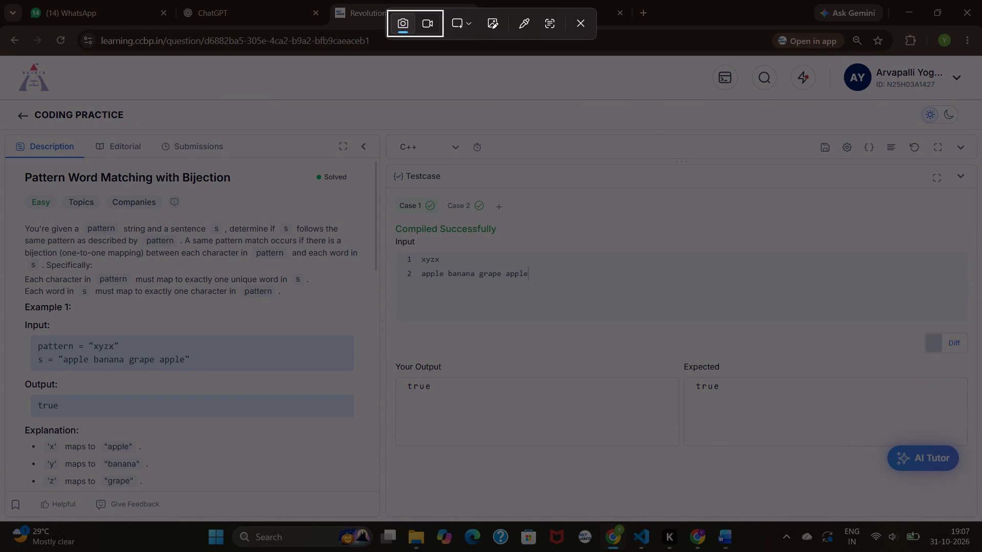
drag(377, 54, 775, 404)
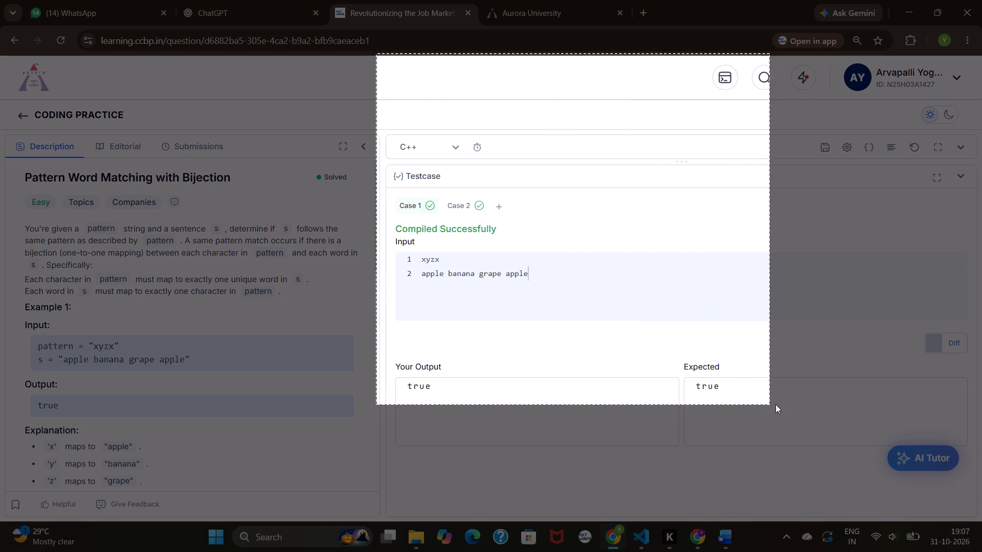
drag(775, 404, 948, 423)
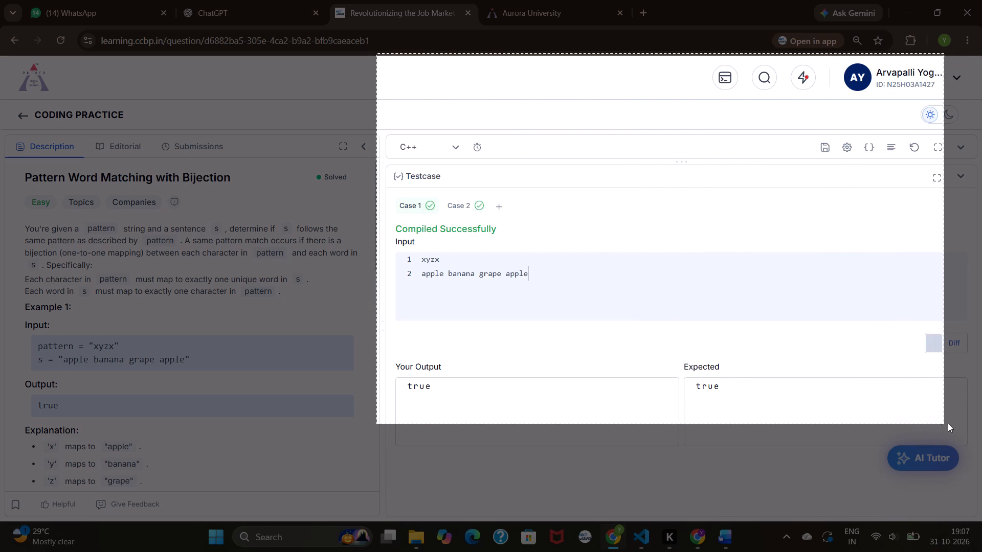
drag(948, 423, 981, 421)
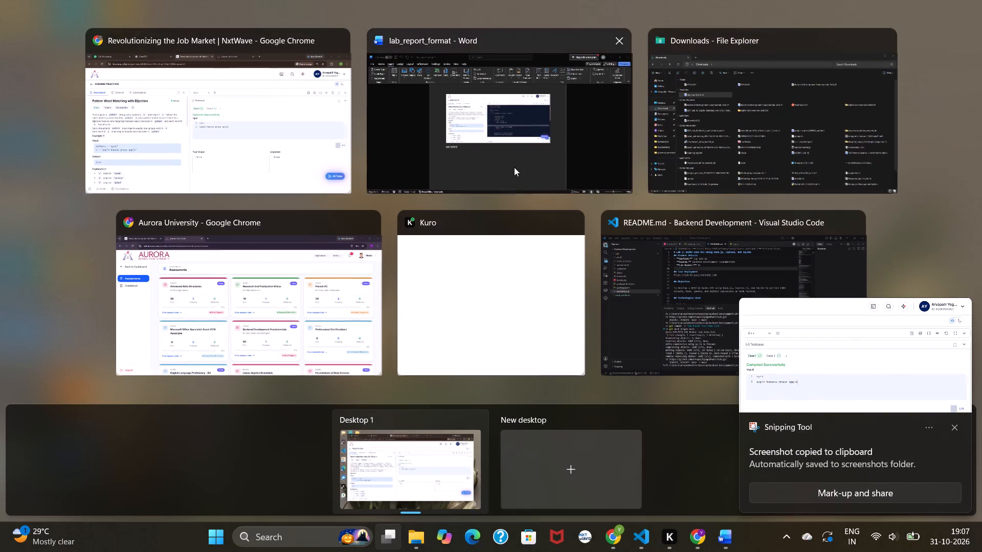
Switch to the lab report in Word and paste the Pattern Word Matching results screenshot under its OUTPUT label.
click(514, 167)
key(ctrl+v)
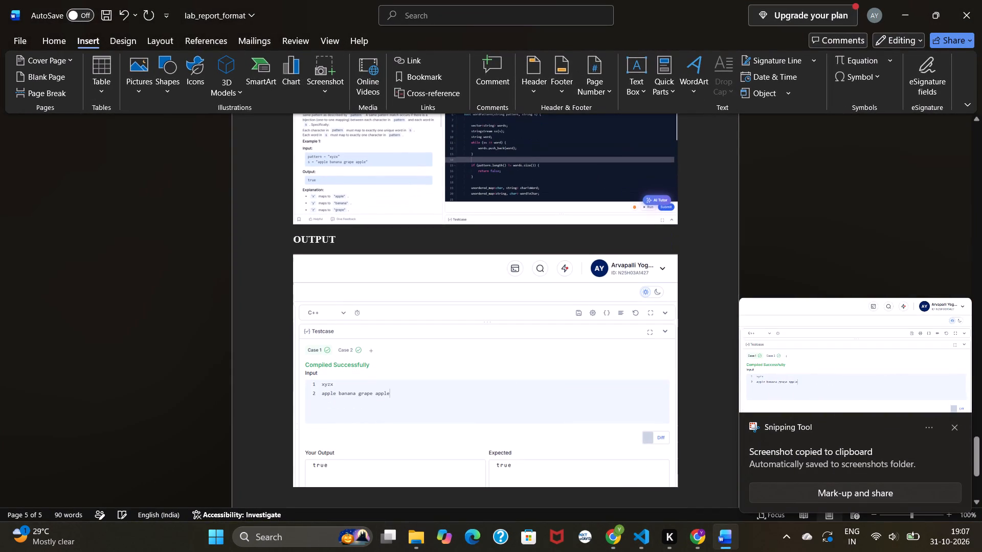
scroll(583, 281, down, 1)
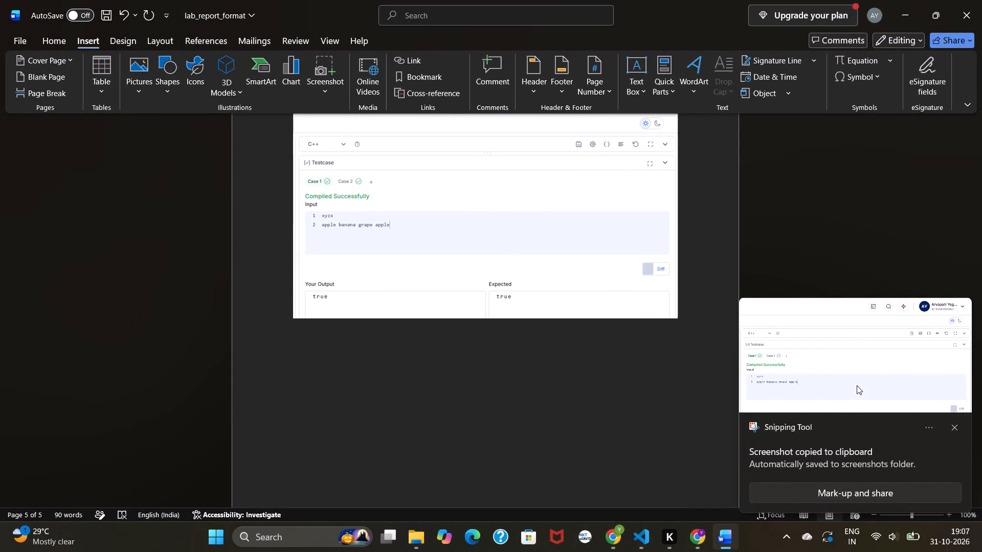
Switch to Chrome, return to the module and open the Prefix Sum Array question from the coding practice of the Prefix Sum section.
click(523, 148)
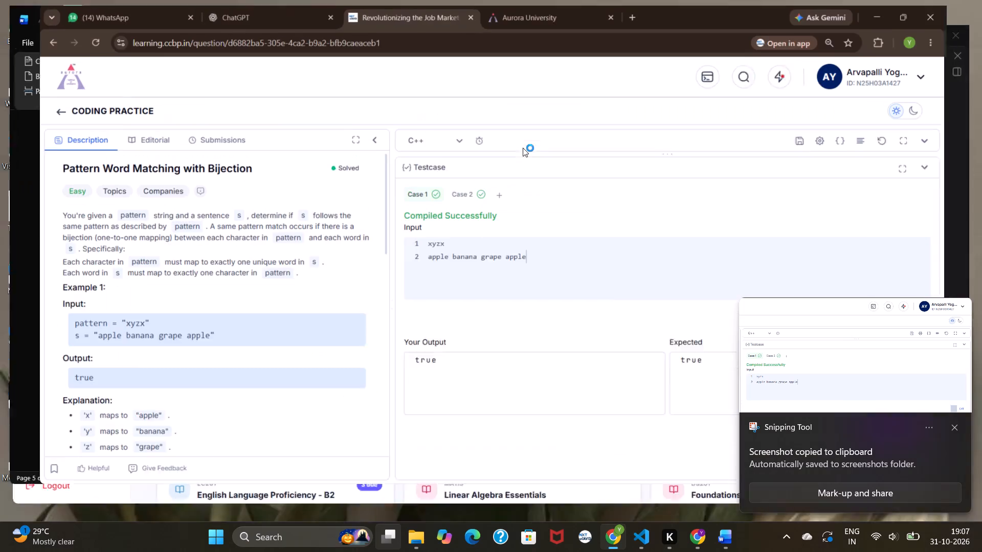
scroll(280, 268, down, 1)
scroll(280, 268, up, 7)
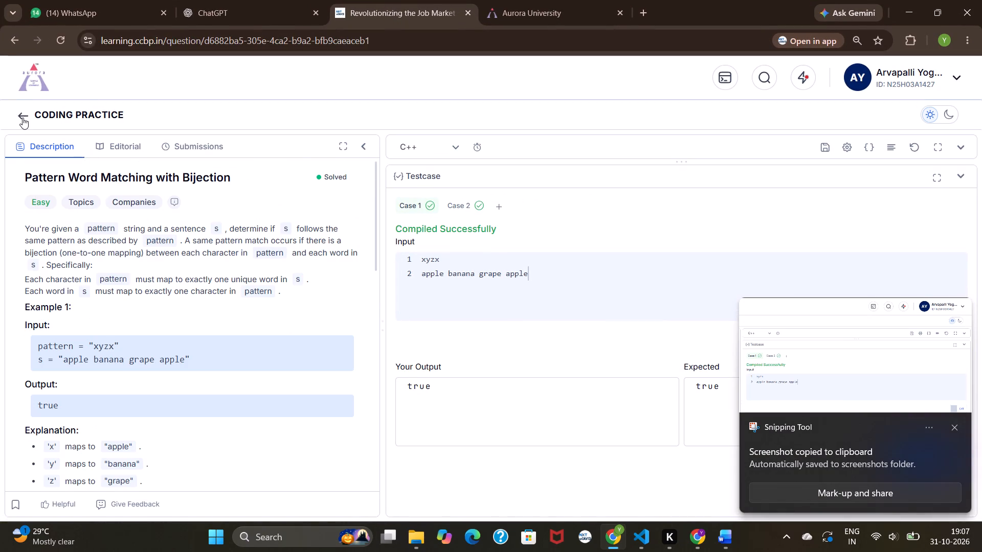
click(23, 118)
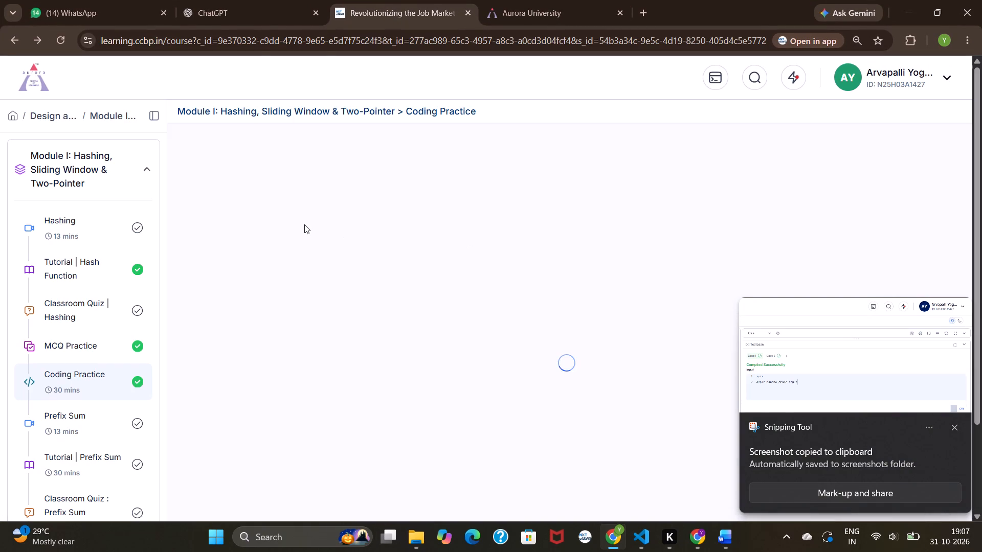
scroll(71, 336, down, 2)
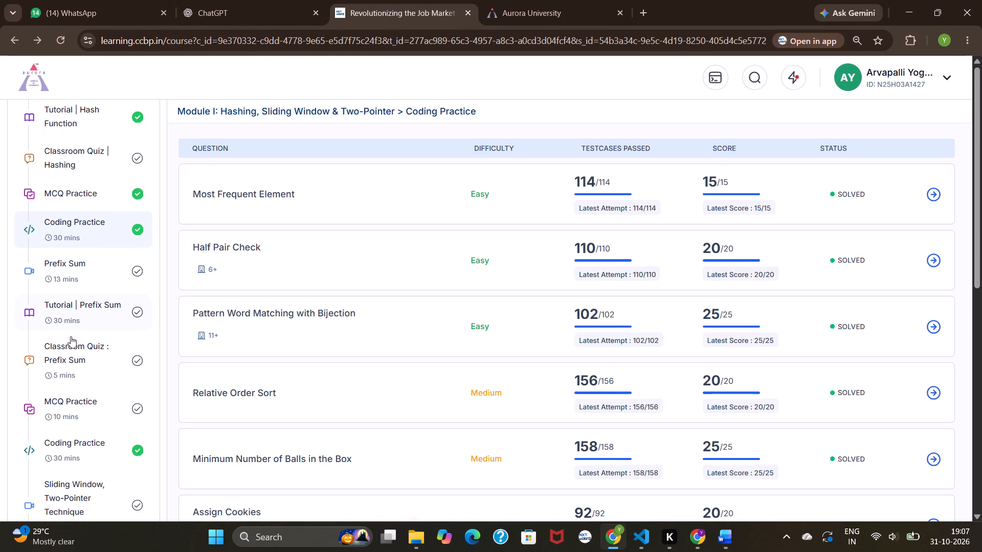
scroll(71, 336, down, 1)
click(98, 447)
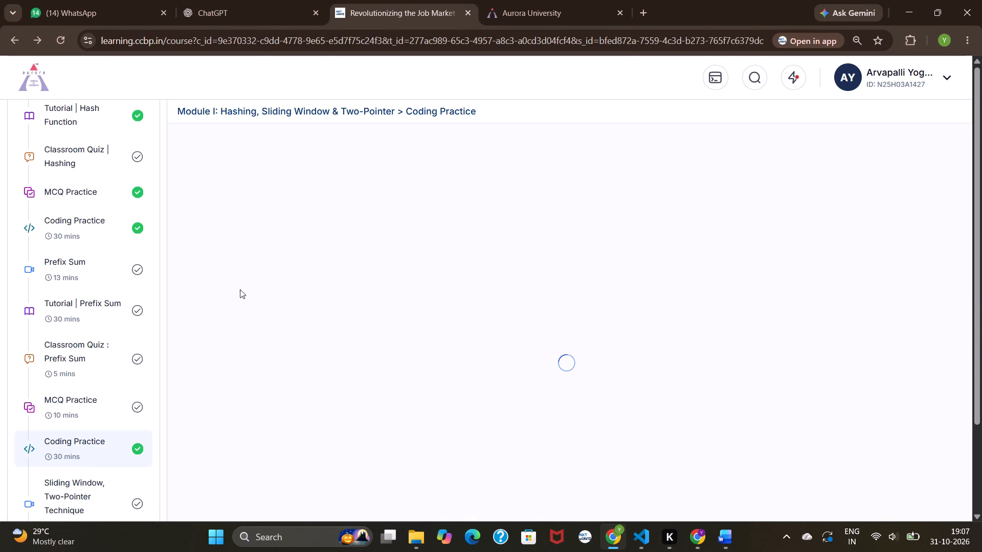
click(311, 183)
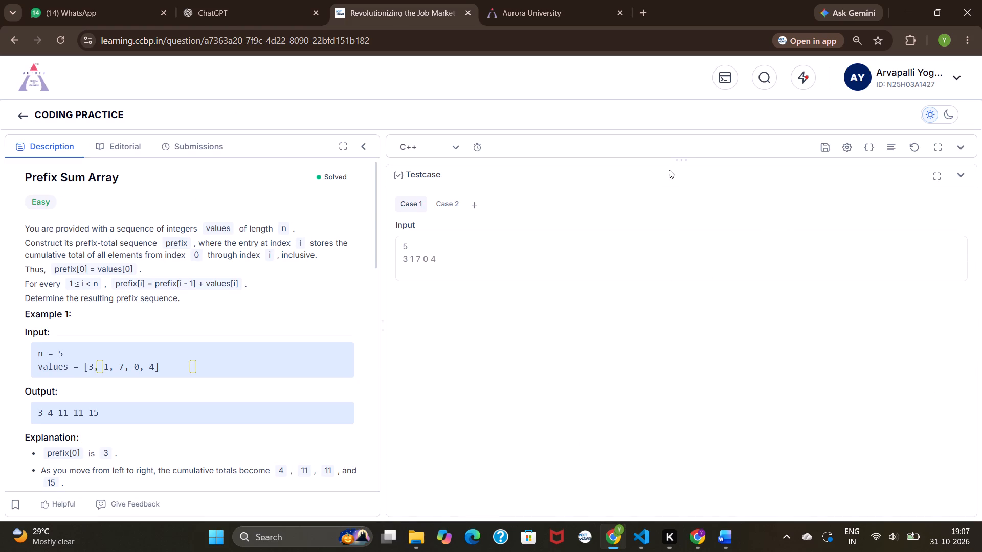
Enlarge the code editor and capture a screenshot of the Prefix Sum Array question with its full code and the page header.
drag(675, 160, 742, 549)
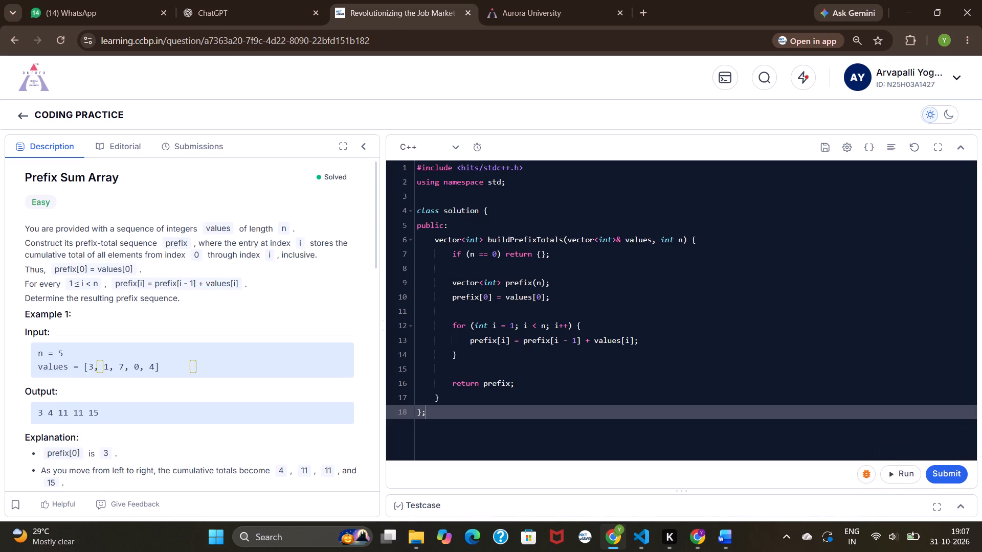
key(Print)
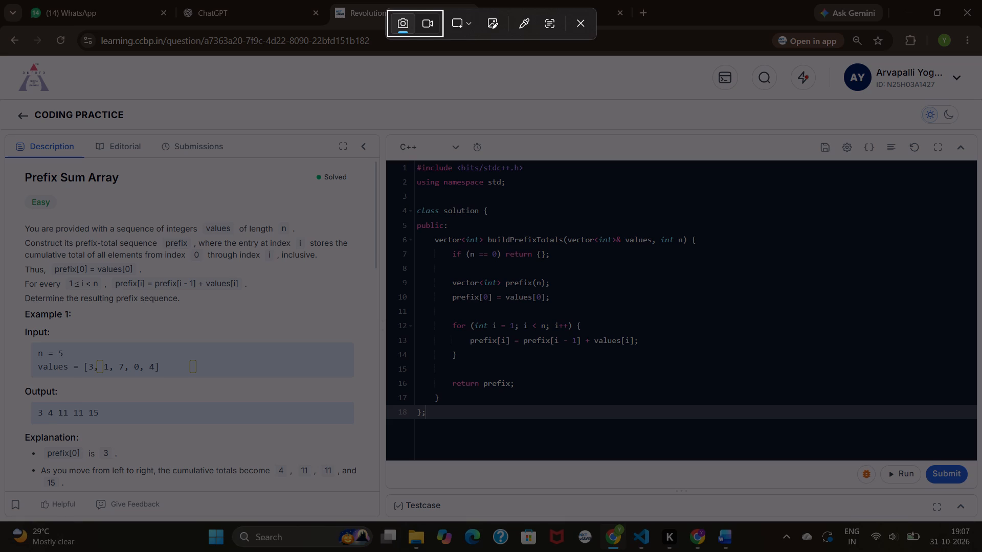
drag(3, 55, 872, 525)
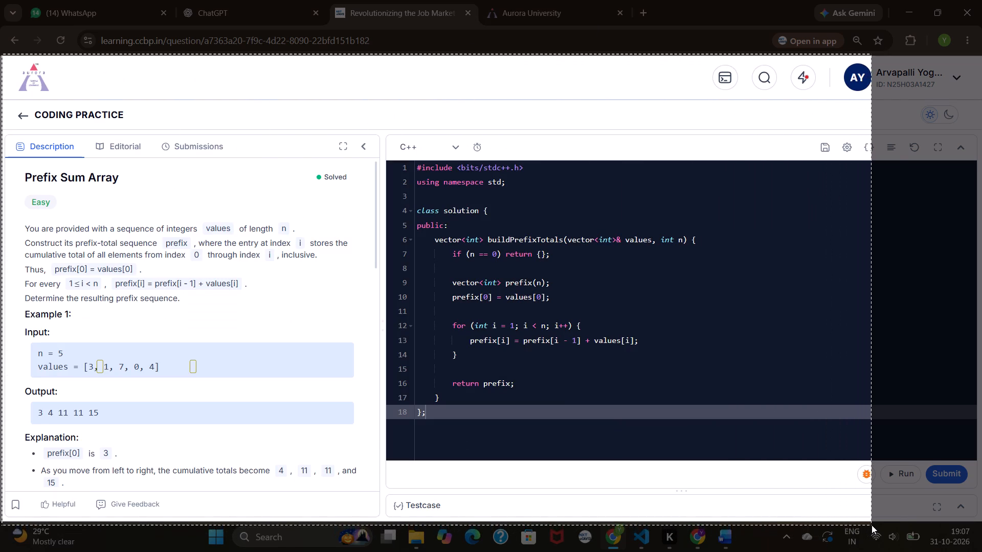
drag(872, 525, 981, 525)
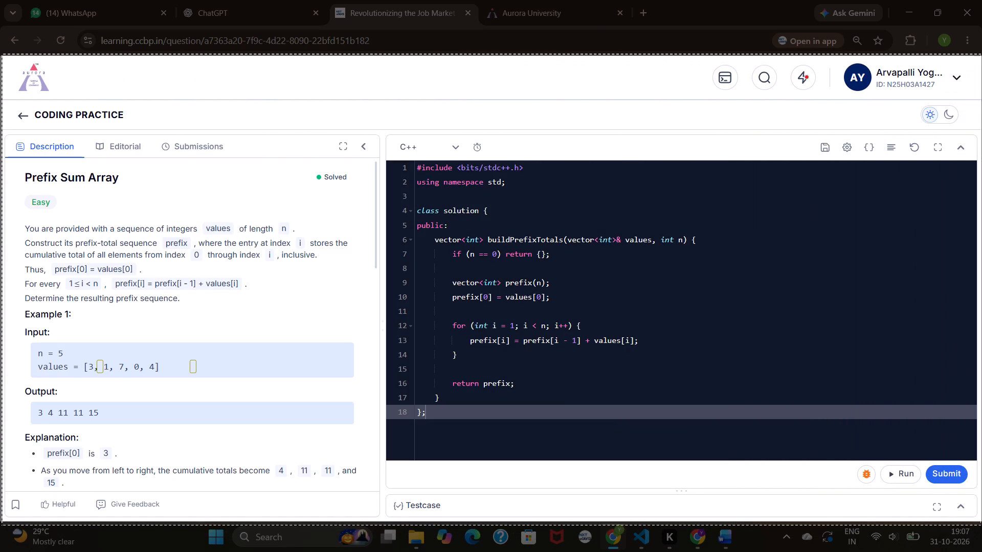
drag(981, 525, 981, 520)
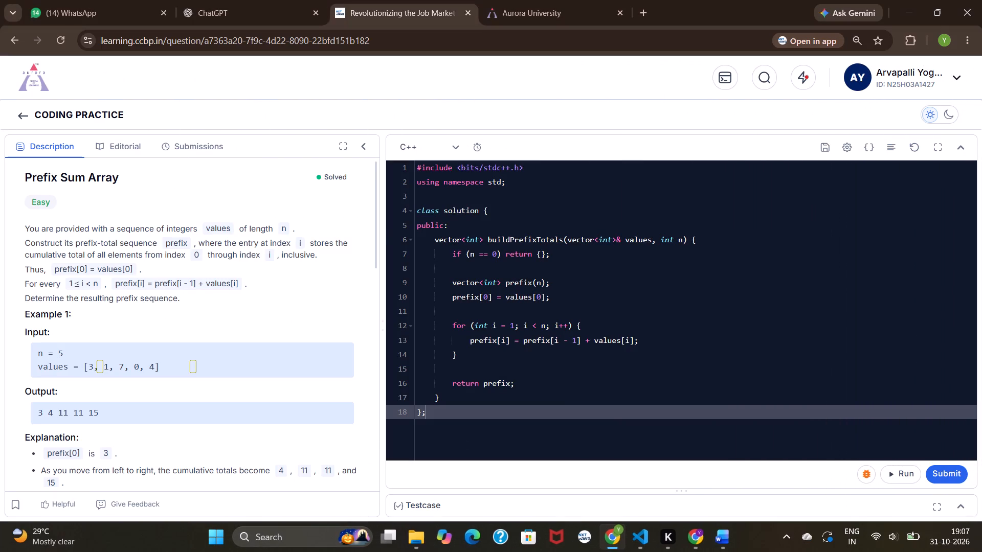
Switch to the lab report in Word and paste the Prefix Sum Array screenshot on a new line below the Pattern Word Matching results.
click(493, 144)
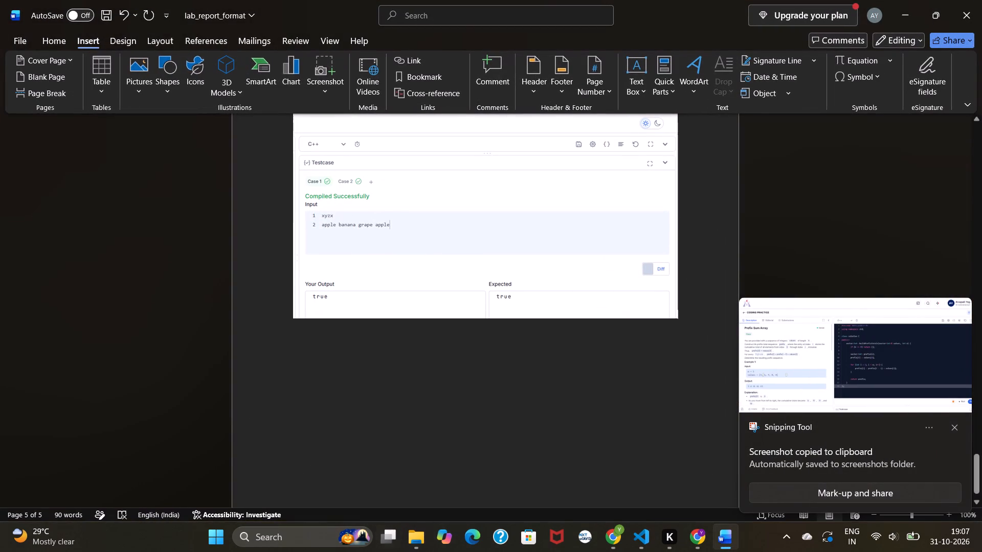
click(703, 312)
key(Return)
key(ctrl+v)
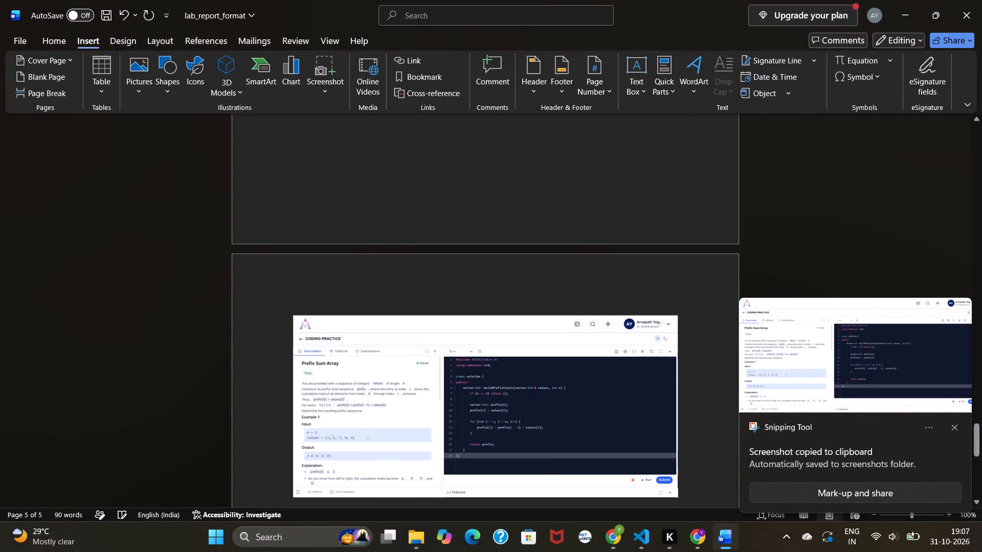
Copy the bold "OUTPUT" label from the Pattern Word Matching section and paste it on a new line below the Prefix Sum Array screenshot.
scroll(703, 312, up, 3)
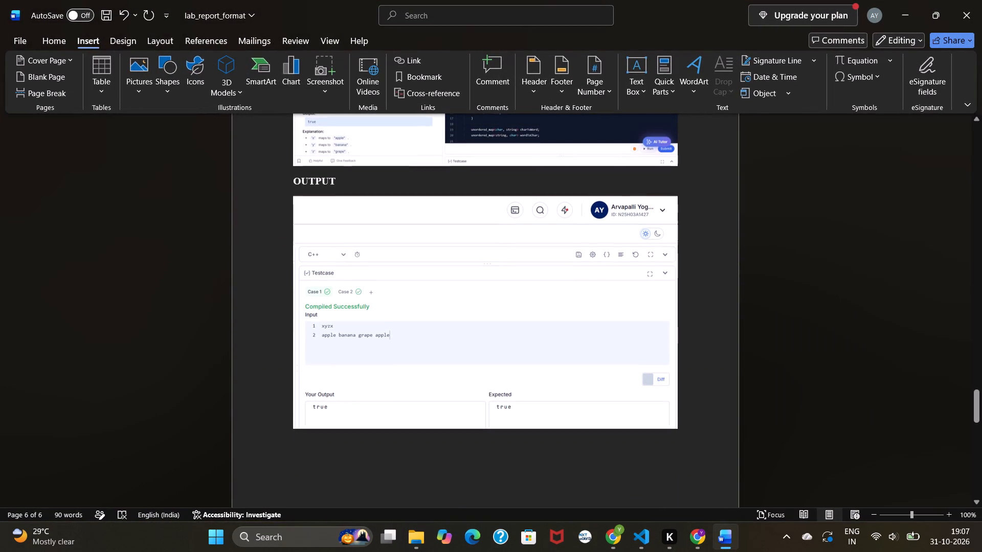
drag(370, 180, 291, 182)
key(ctrl+c)
scroll(443, 308, down, 3)
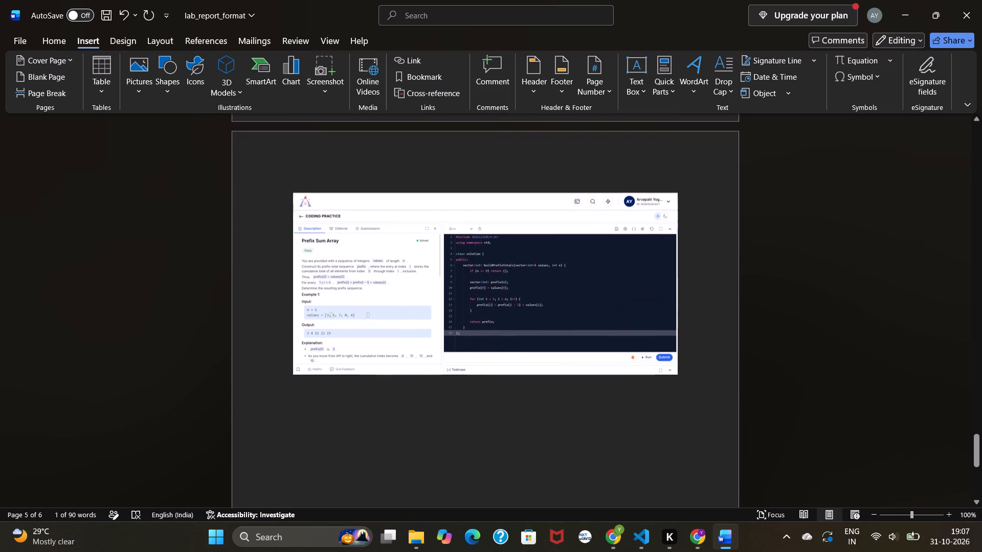
click(703, 360)
key(Return)
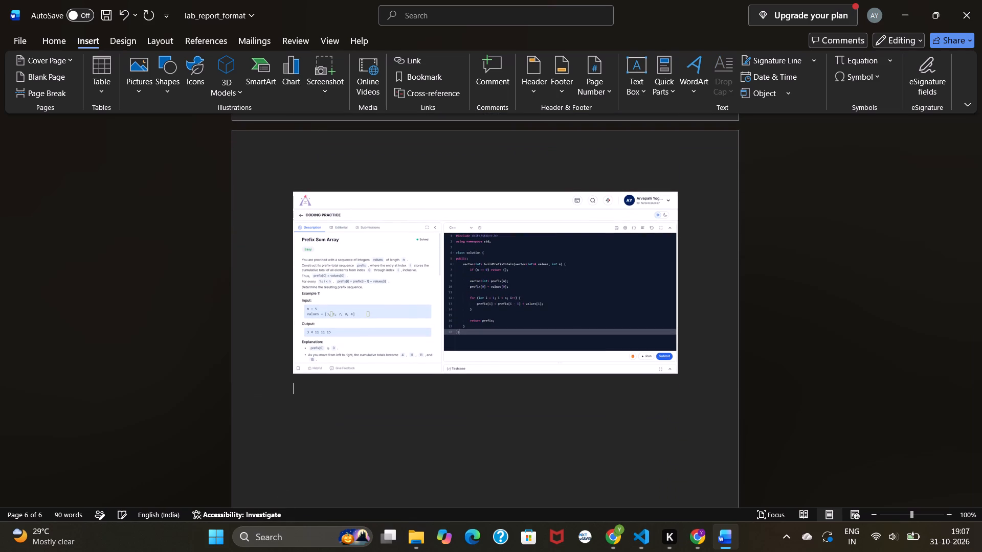
key(ctrl+v)
Switch to Chrome, run the Prefix Sum Array code and capture a screenshot of the fully expanded test case results with the page header.
click(642, 136)
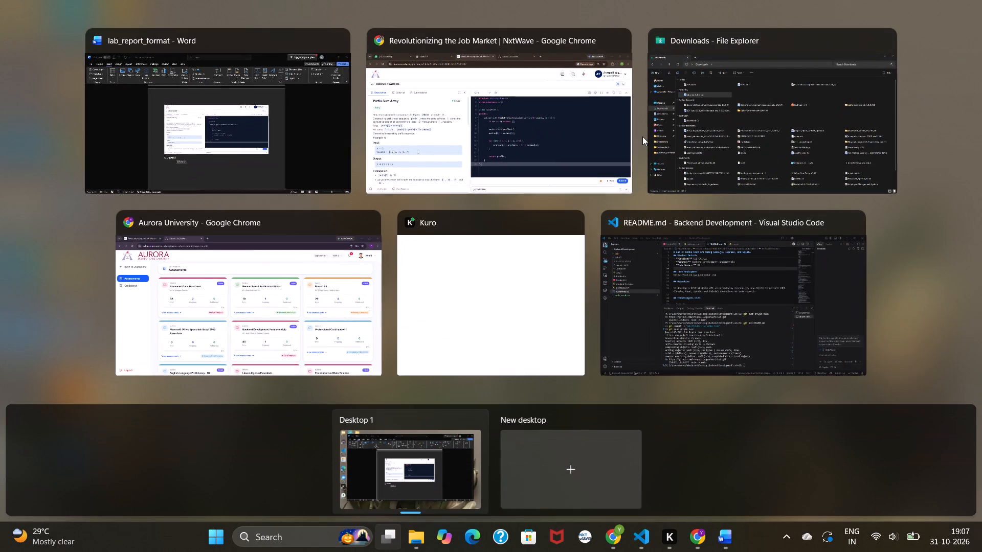
click(582, 154)
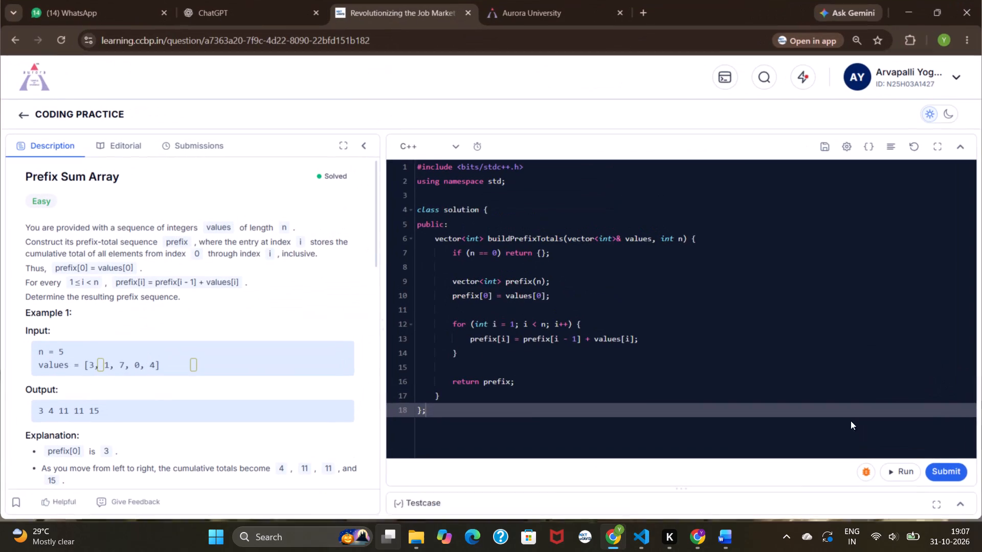
click(892, 472)
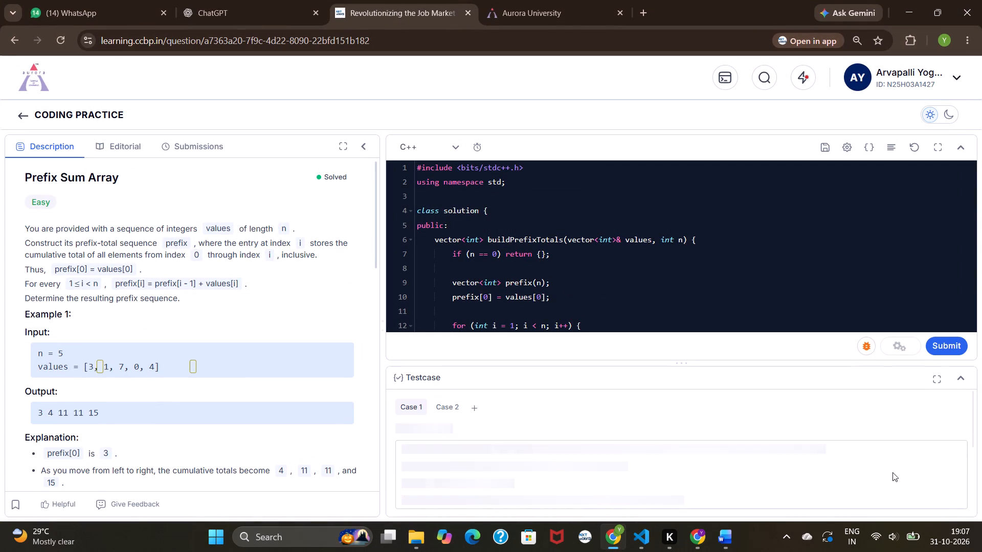
drag(676, 363, 667, 150)
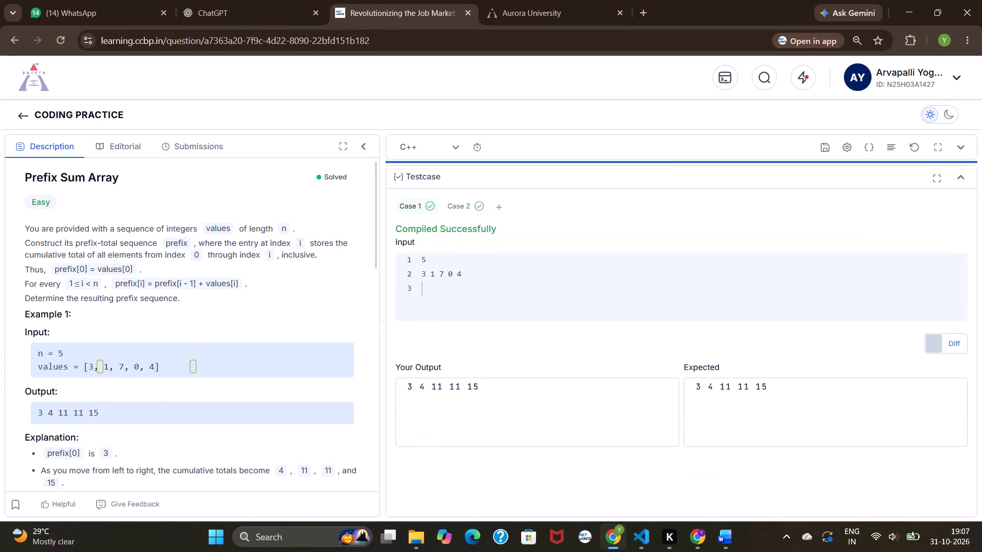
drag(667, 150, 669, 147)
key(Print)
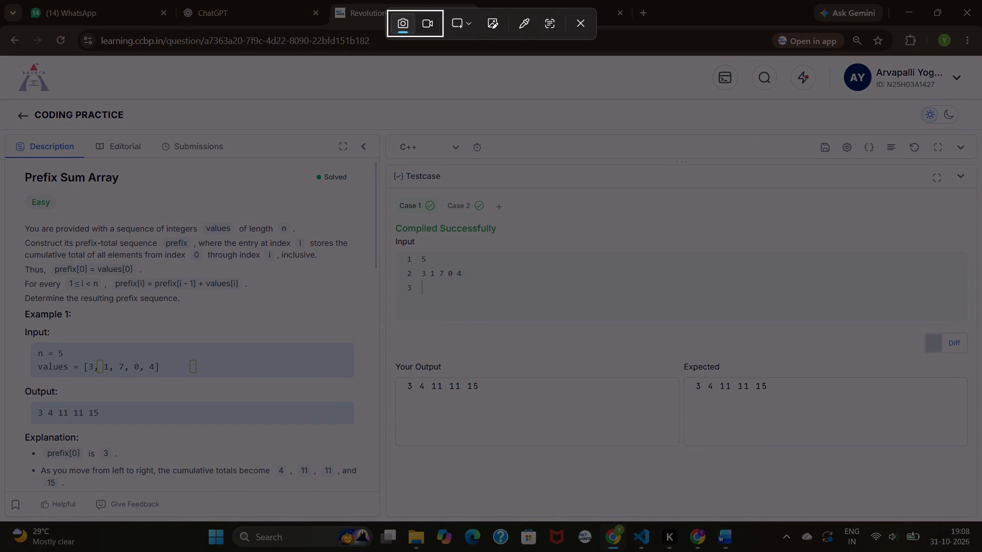
drag(369, 54, 799, 440)
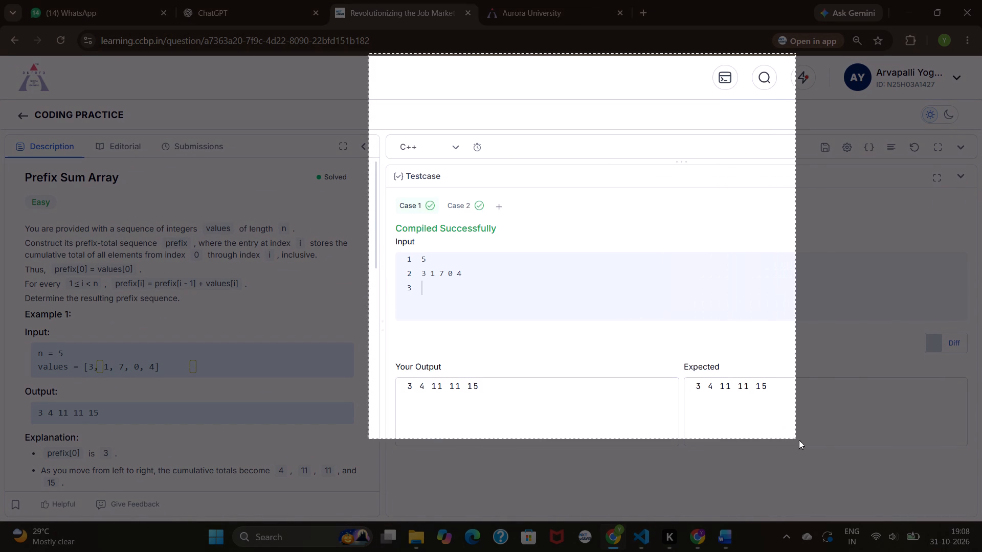
drag(799, 440, 981, 440)
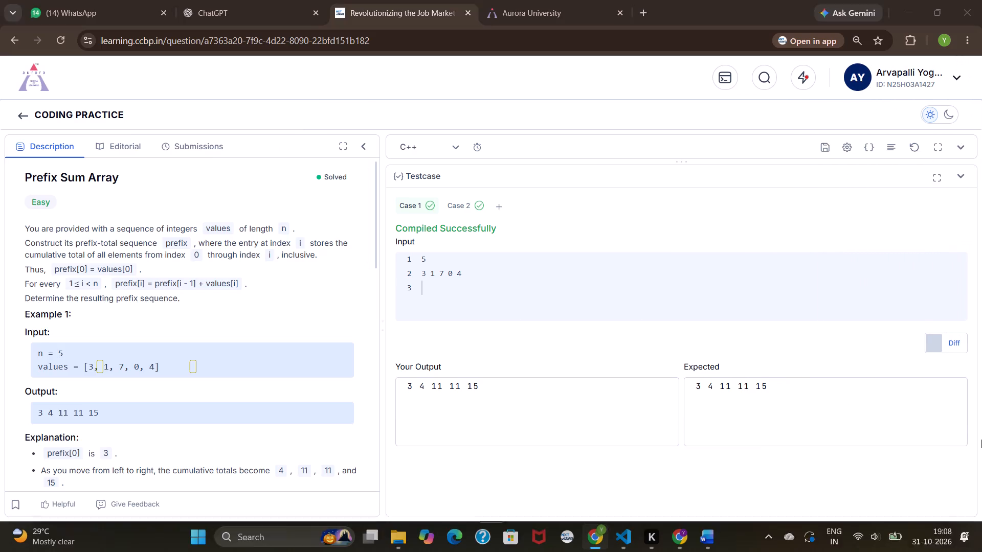
Switch to the lab report in Word, paste the Prefix Sum Array results screenshot under its OUTPUT label and add a new line below it.
click(518, 159)
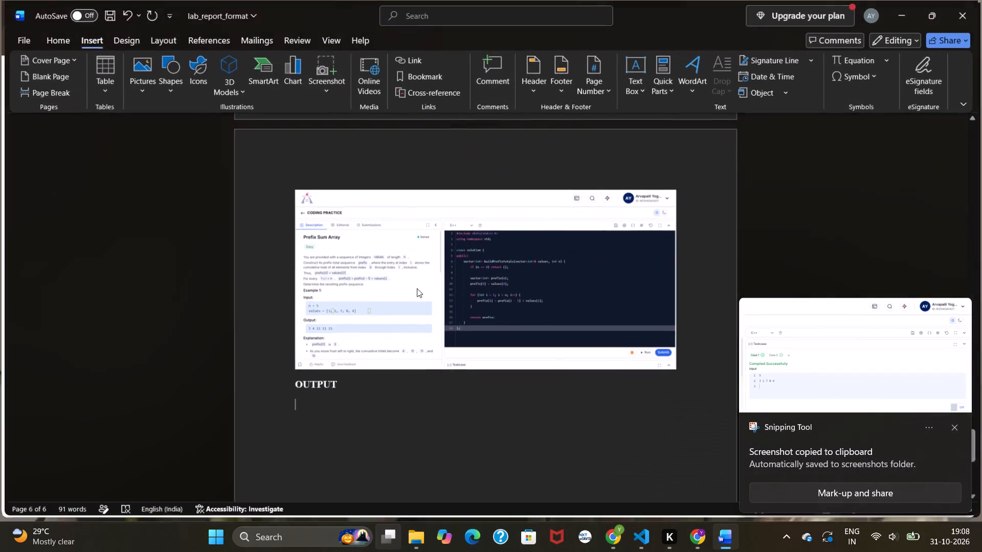
key(ctrl+v)
scroll(337, 405, down, 1)
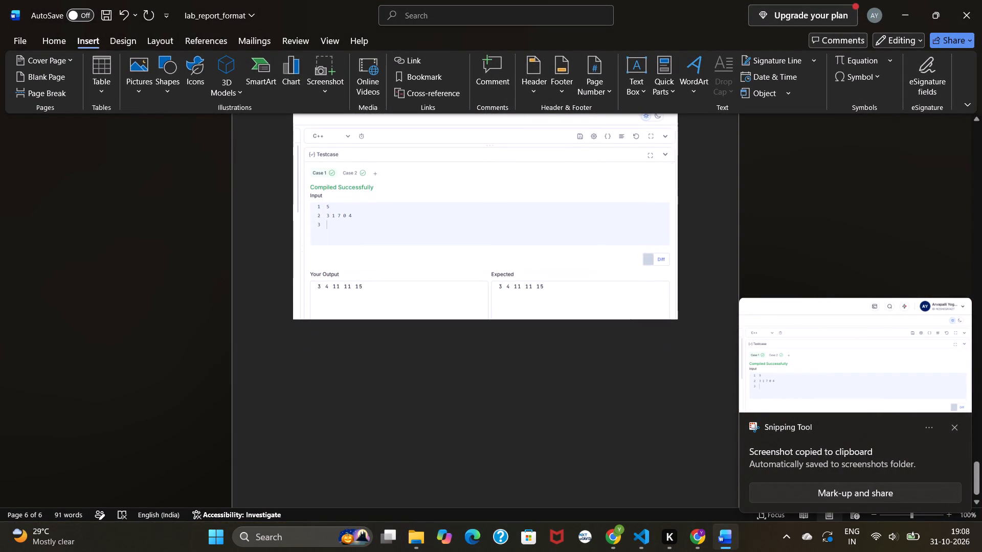
click(697, 314)
key(Return)
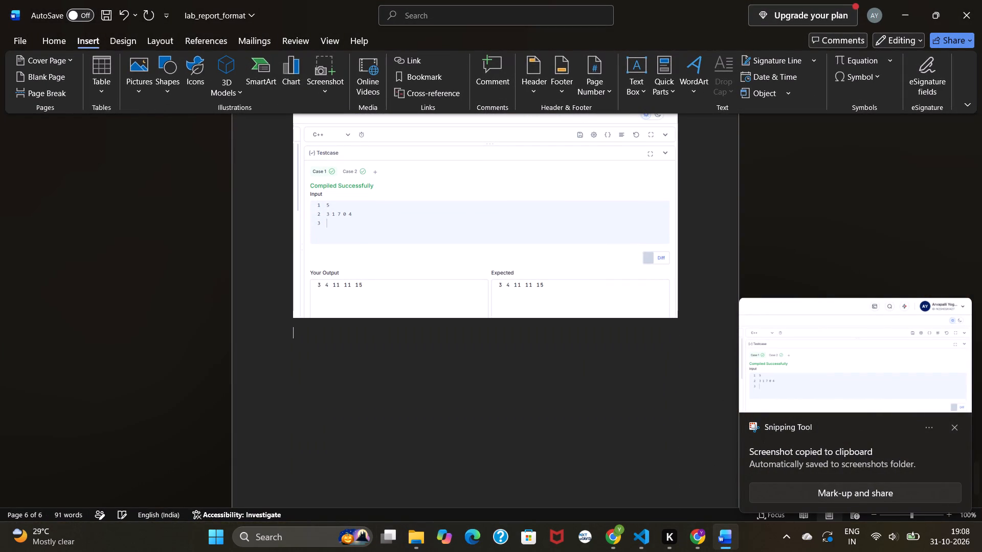
Switch to Chrome, return to the module and open the Book Title Prefixes coding practice question.
click(502, 155)
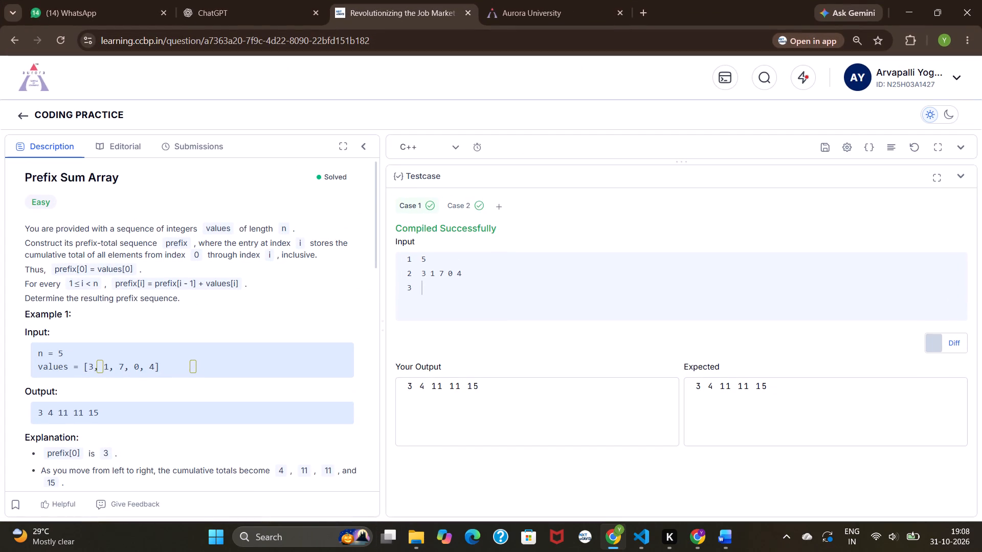
click(23, 113)
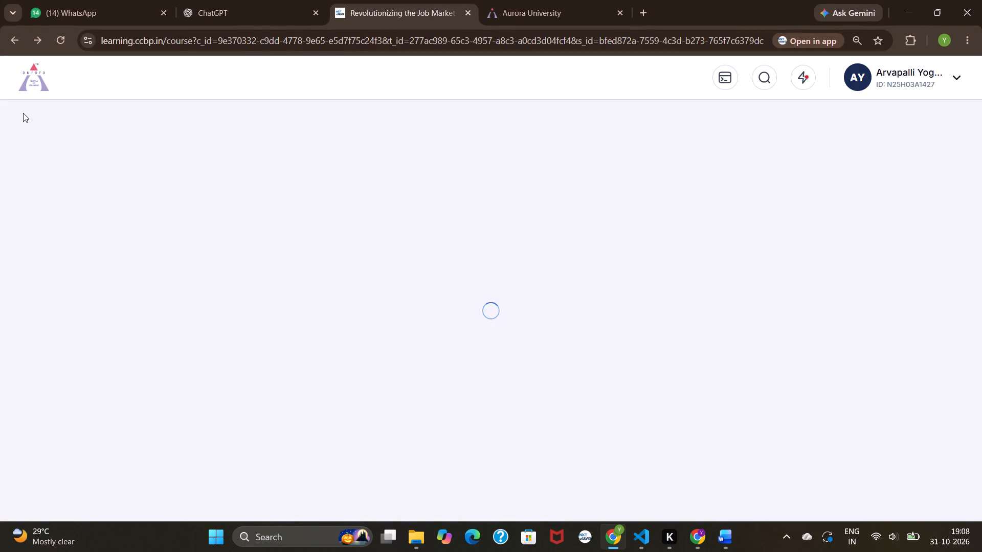
click(287, 254)
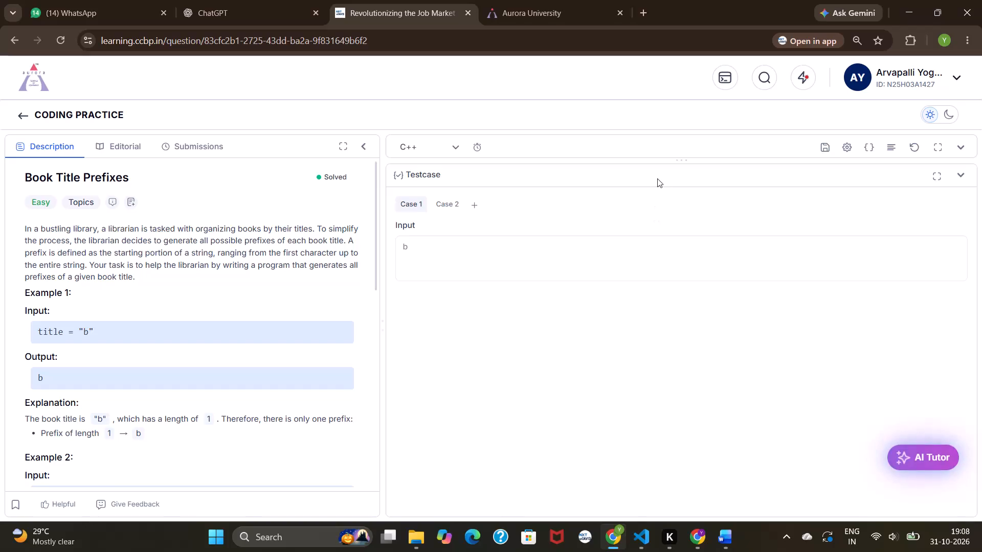
Enlarge the code editor and capture a screenshot of the Book Title Prefixes question with its full code and the page header.
drag(677, 160, 704, 533)
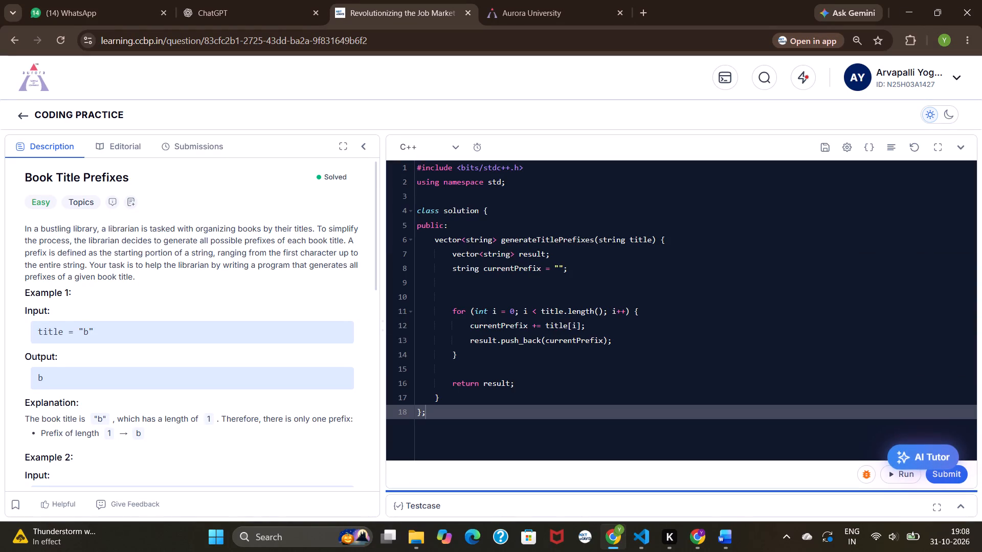
drag(704, 533, 704, 532)
key(Print)
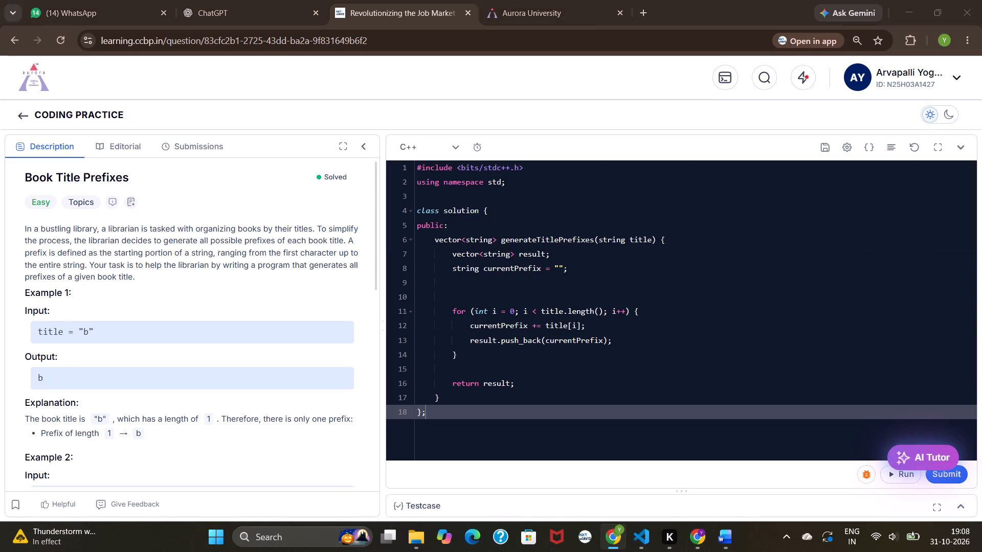
drag(1, 56, 577, 369)
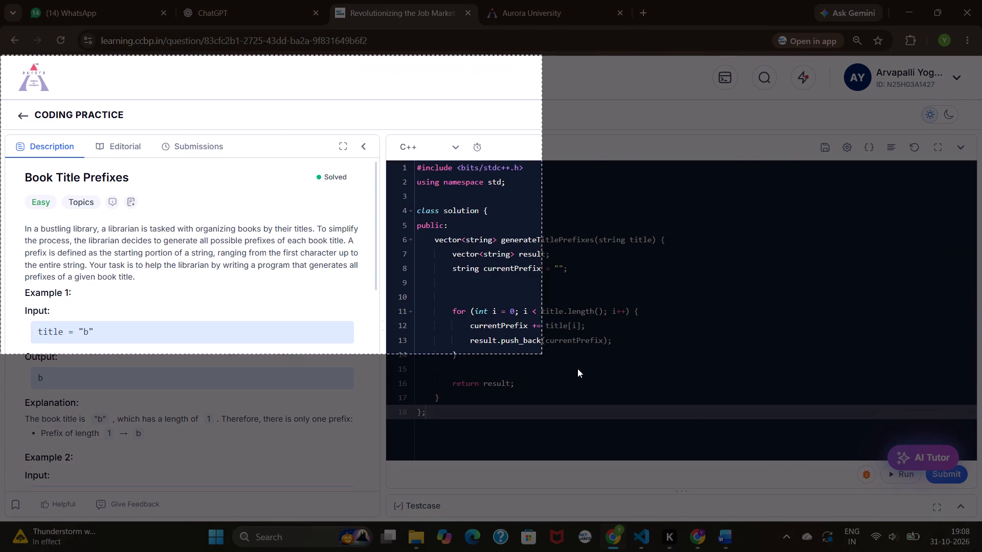
drag(577, 369, 981, 514)
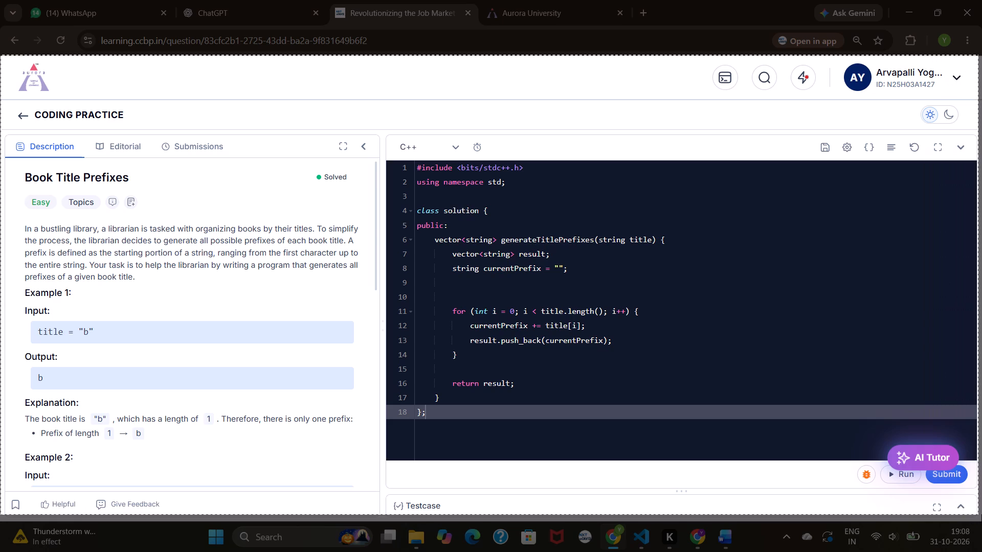
drag(981, 514, 981, 518)
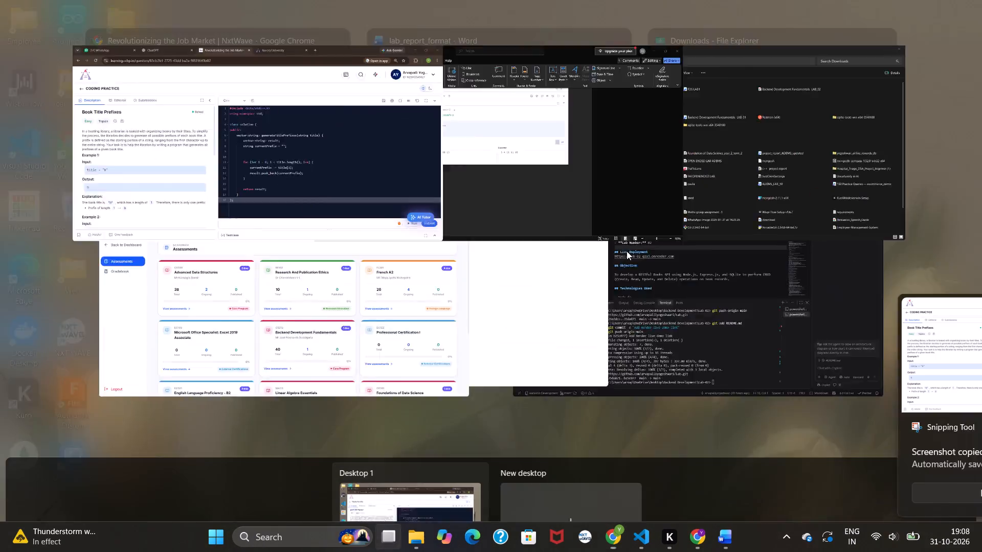
Switch to the lab report in Word and paste the Book Title Prefixes screenshot below the Prefix Sum Array results.
click(517, 89)
key(ctrl+v)
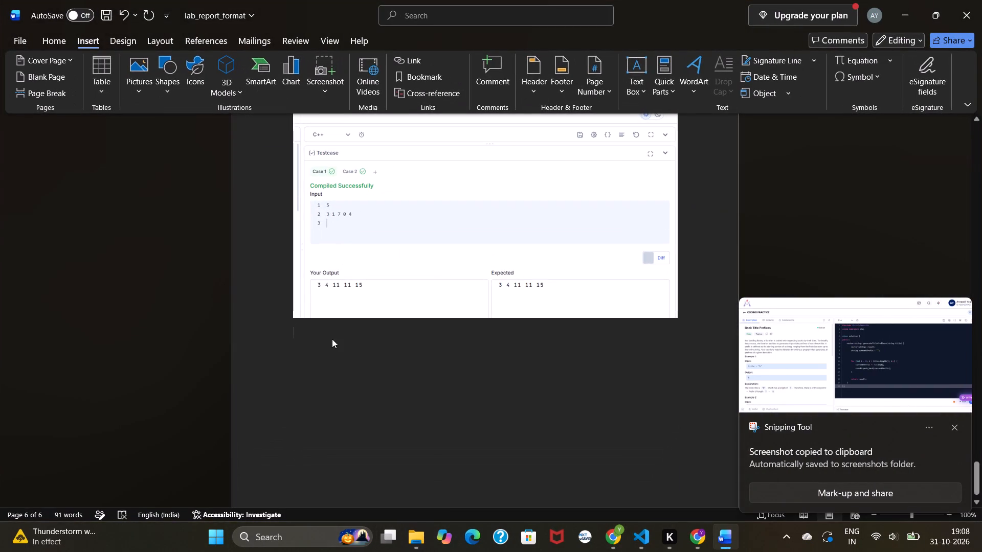
Copy the bold "OUTPUT" label from the Prefix Sum Array section and paste it on a new line below the Book Title Prefixes screenshot.
scroll(332, 339, up, 4)
drag(356, 261, 263, 263)
key(ctrl+c)
scroll(263, 263, down, 5)
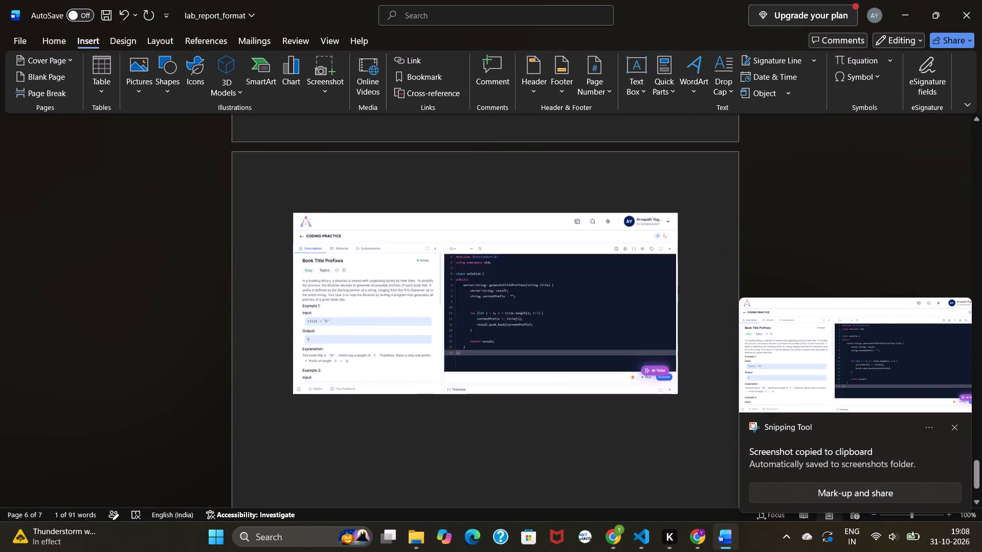
scroll(263, 263, up, 2)
click(703, 313)
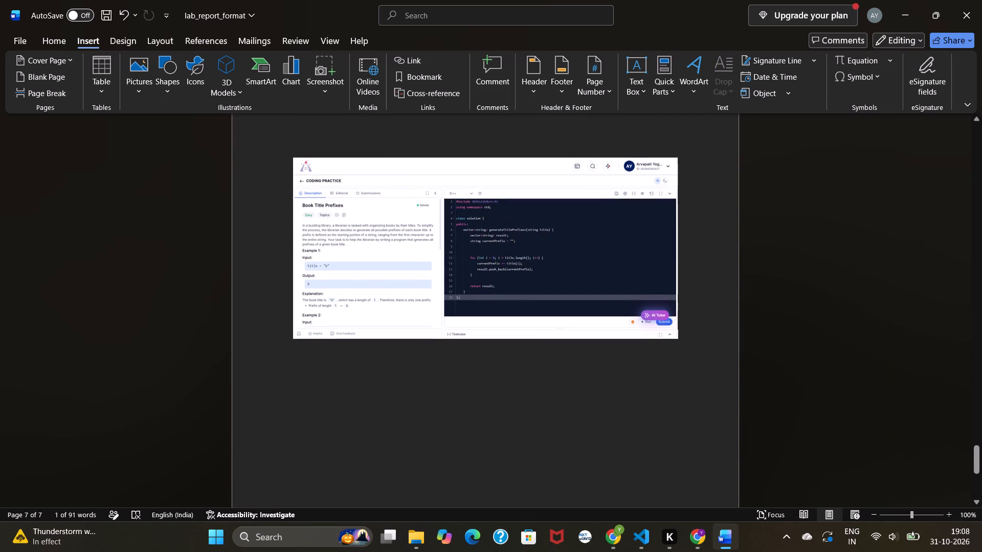
key(Return)
key(ctrl+v)
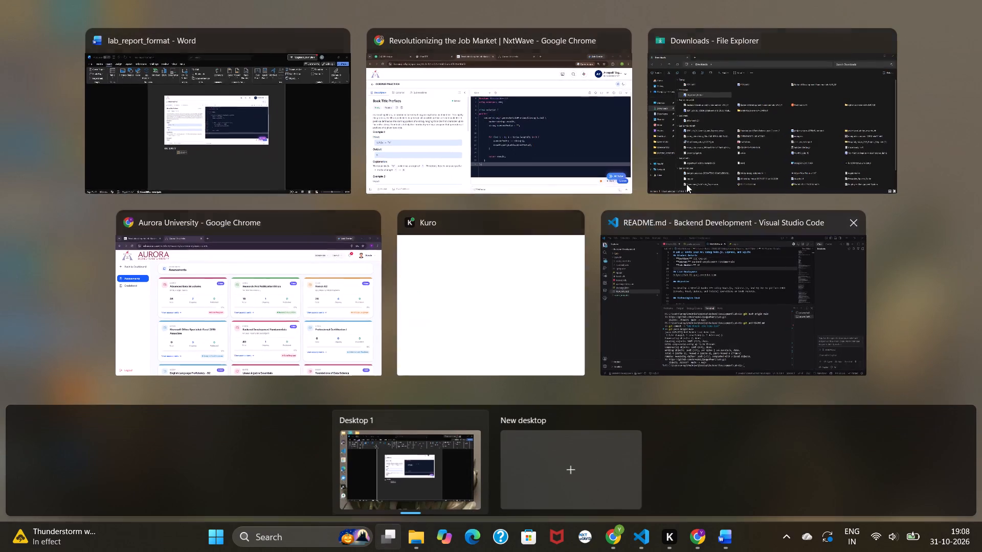
Switch to Chrome, run the Book Title Prefixes code, and capture a screenshot of the enlarged test case results with the page header.
click(576, 156)
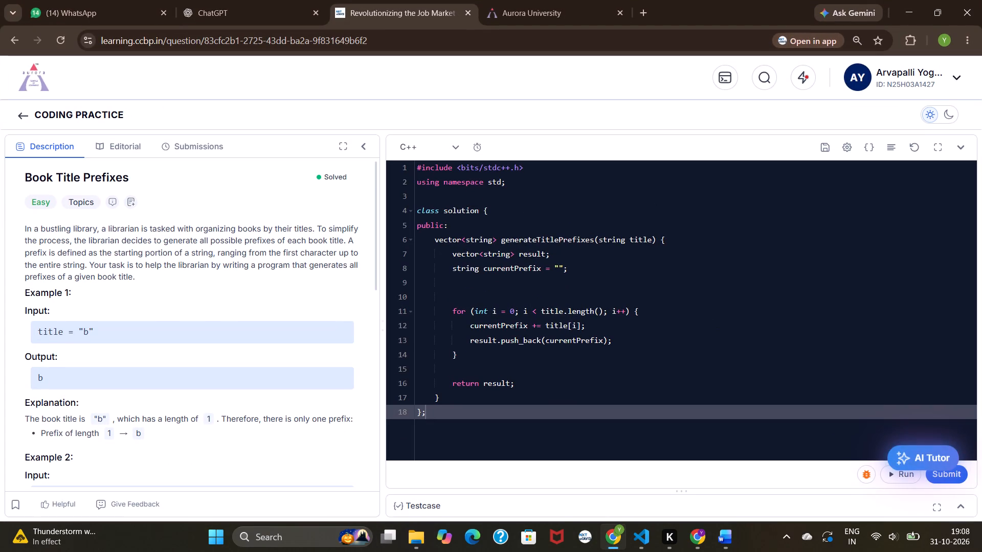
click(892, 479)
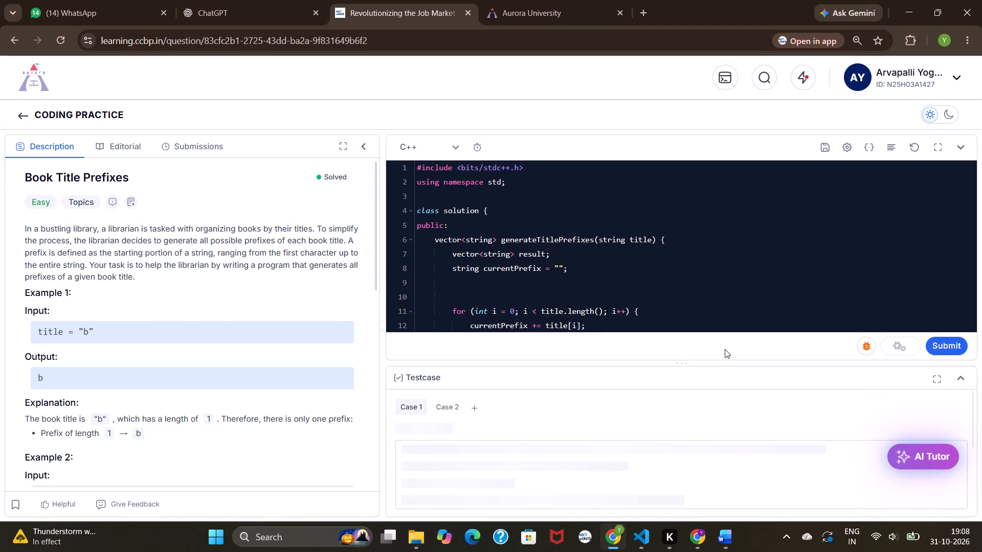
drag(690, 363, 677, 118)
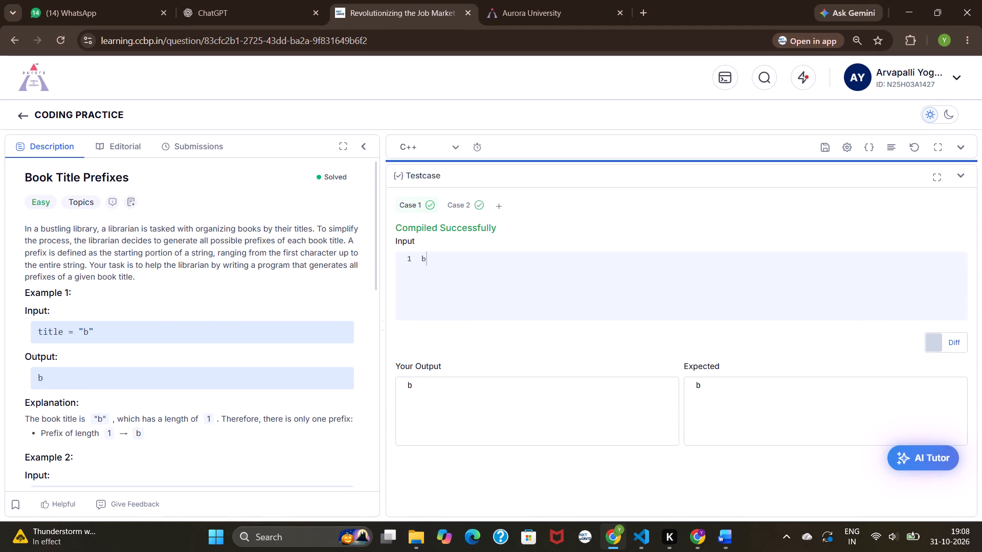
drag(677, 118, 677, 110)
key(Print)
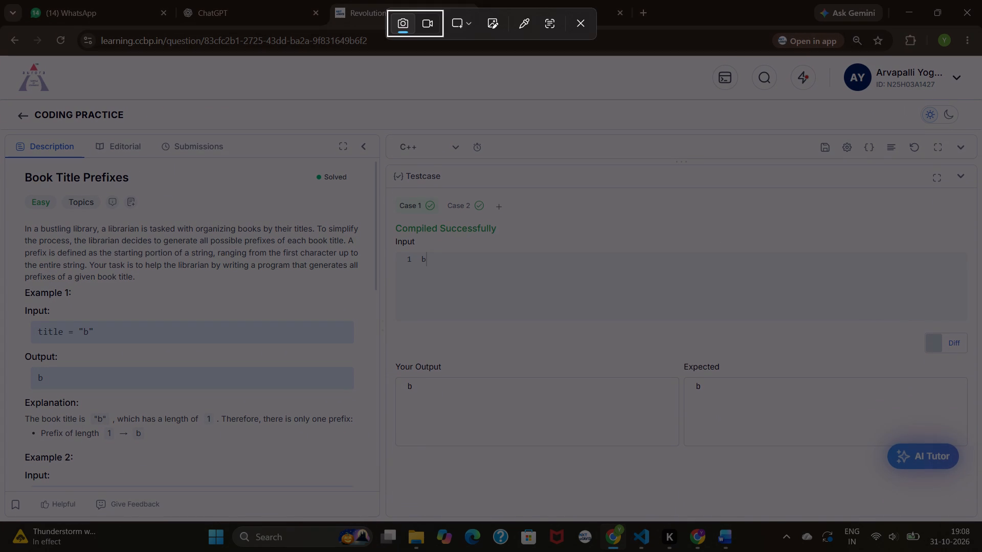
drag(368, 53, 877, 425)
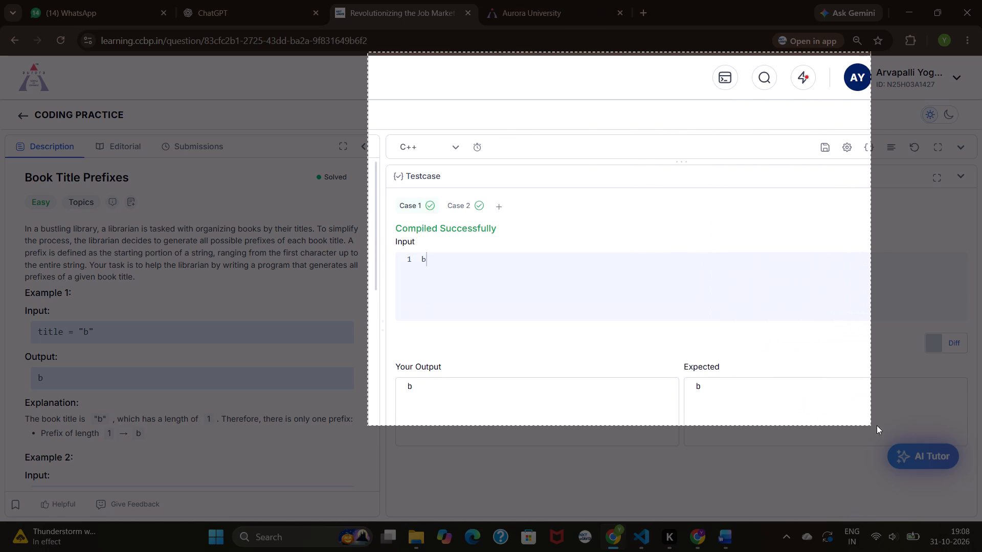
drag(877, 425, 981, 435)
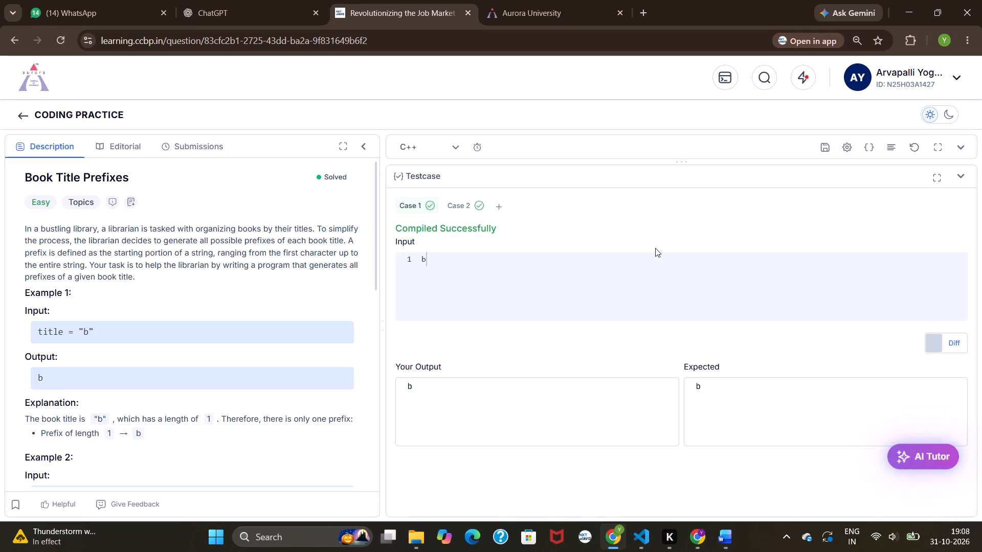
Switch to the lab report in Word, paste the Book Title Prefixes results below its OUTPUT label, and start a new line after them.
click(516, 97)
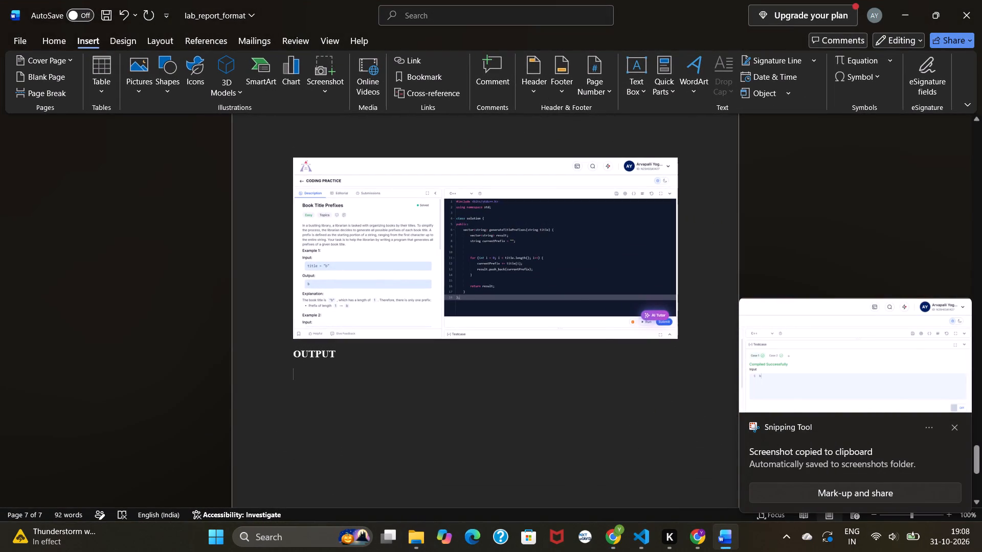
key(ctrl+v)
scroll(358, 371, up, 13)
scroll(358, 371, down, 2)
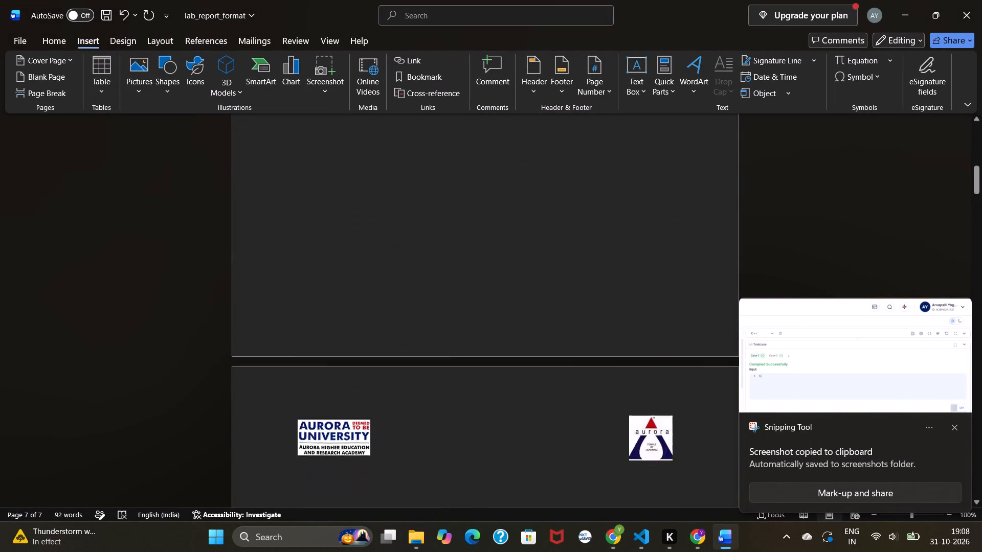
scroll(358, 371, down, 7)
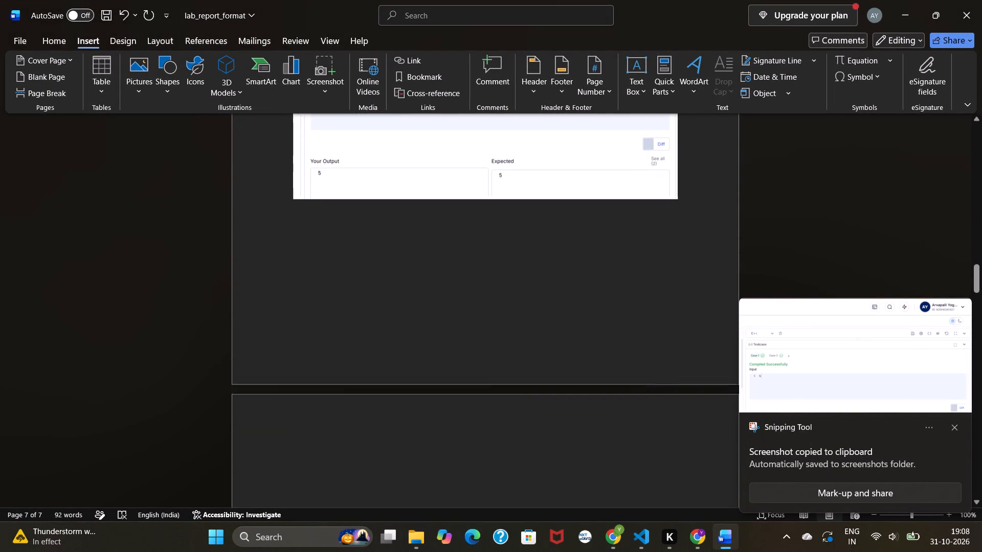
scroll(358, 371, down, 7)
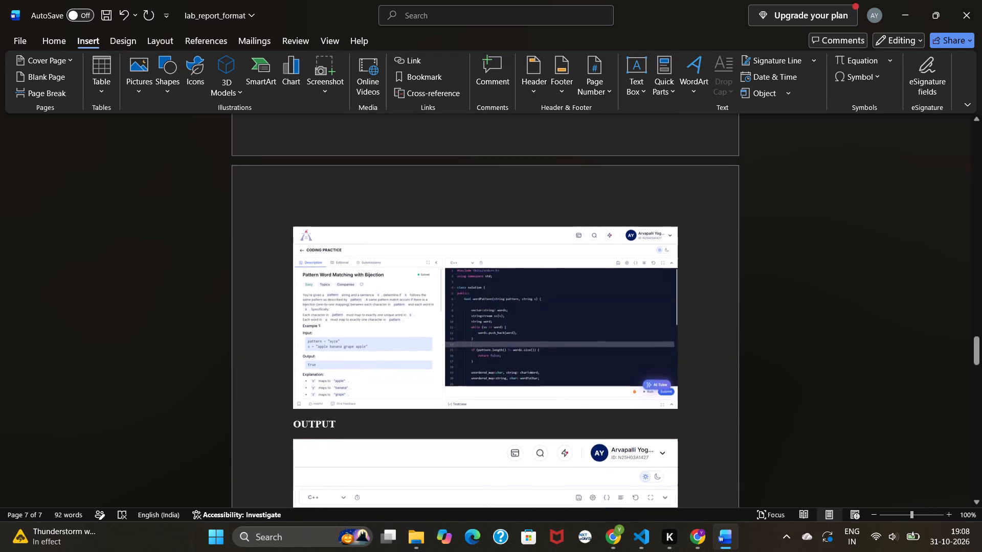
scroll(358, 371, down, 6)
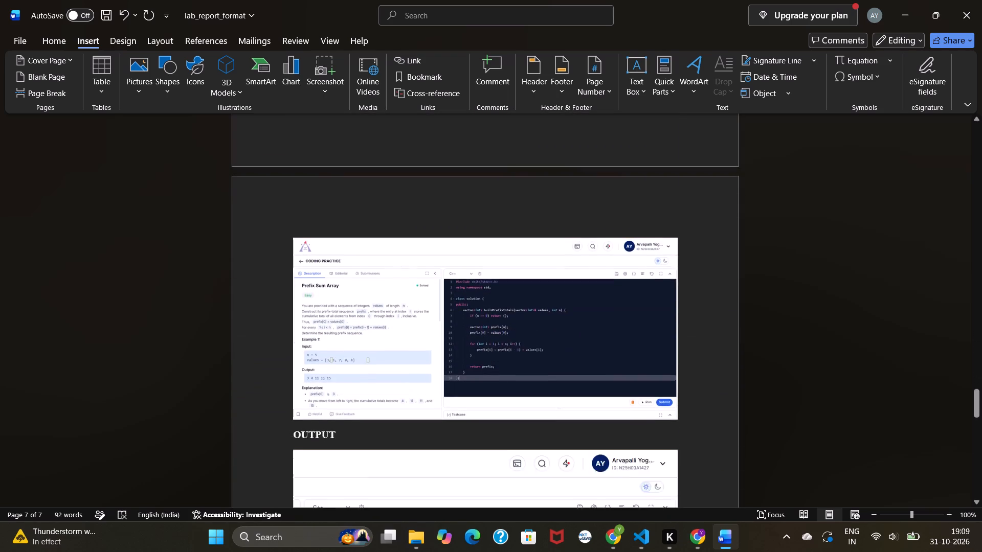
scroll(358, 371, down, 6)
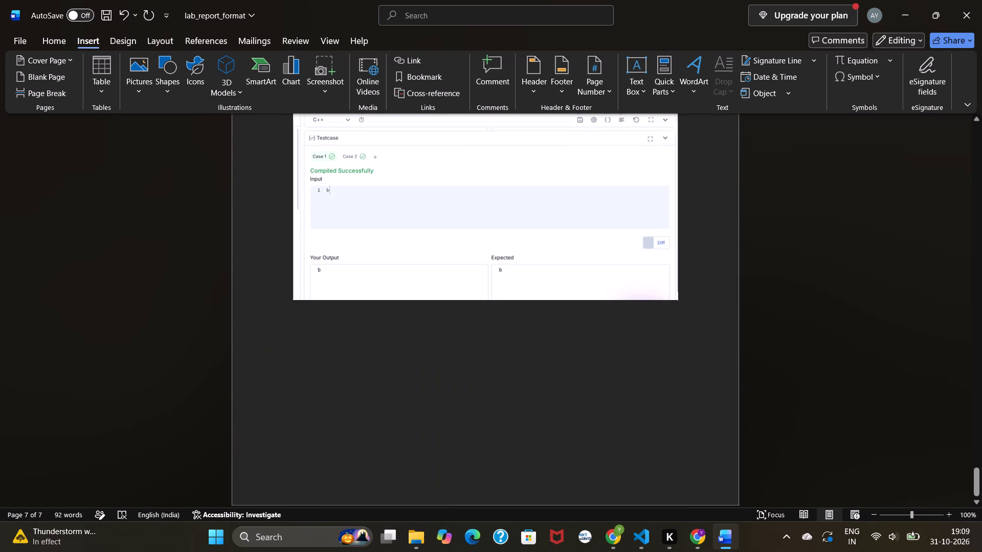
scroll(358, 371, down, 2)
click(690, 282)
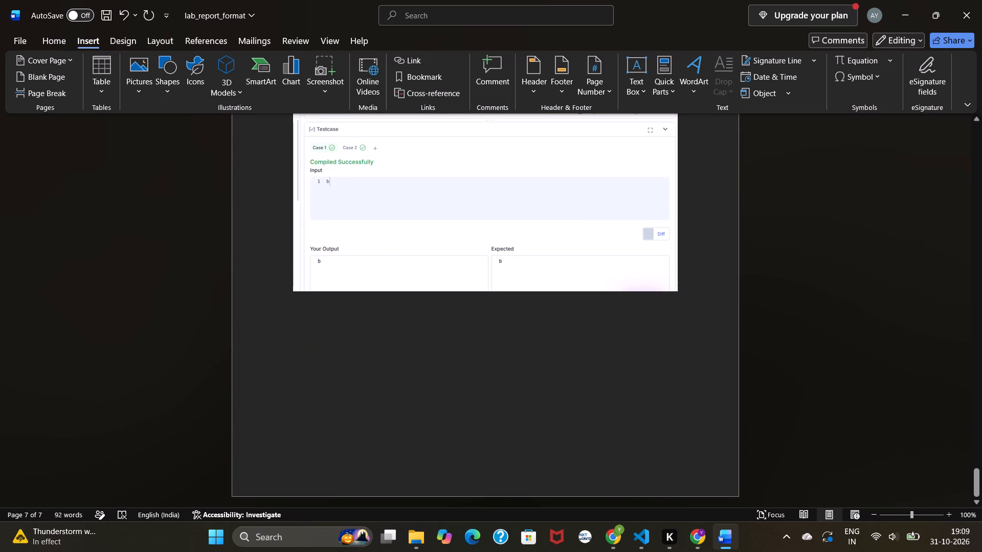
key(Return)
Switch to Chrome, return to the module and open the Scoreboard After Each Round coding practice question.
click(540, 169)
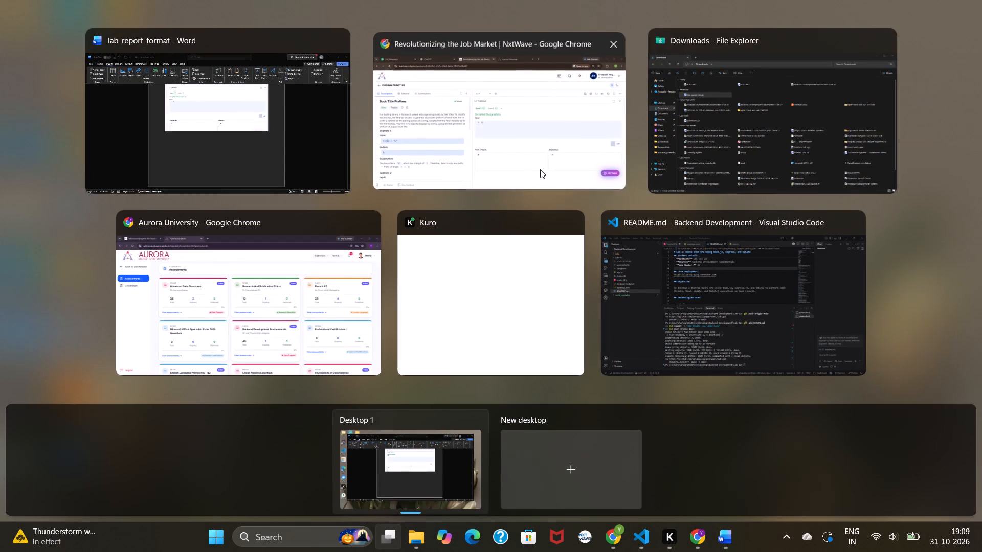
click(26, 118)
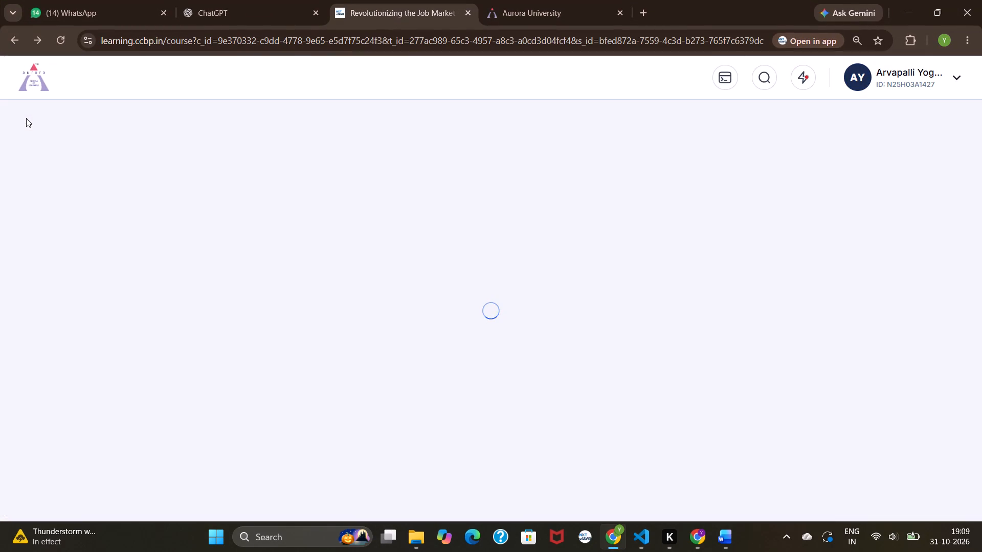
click(357, 319)
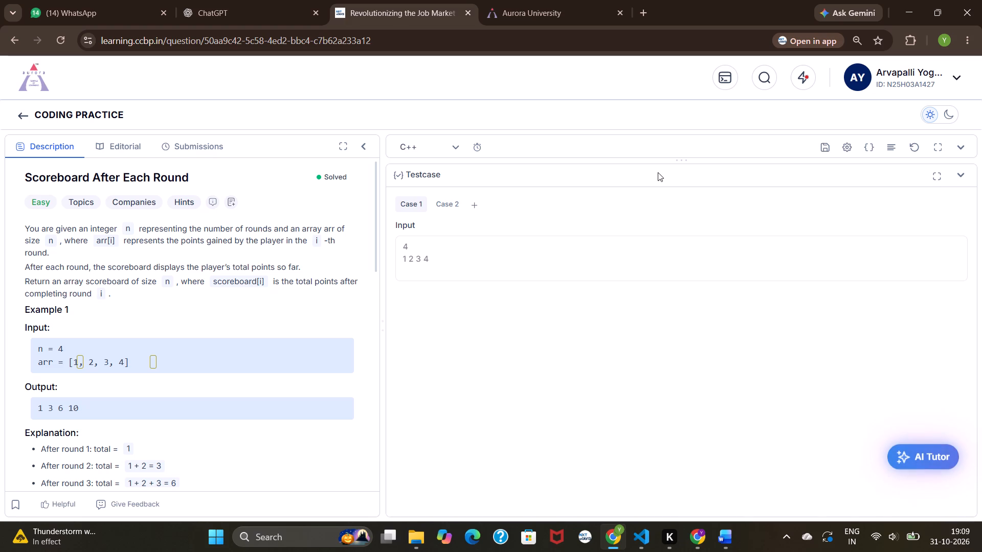
Enlarge the code editor and capture a screenshot of the Scoreboard After Each Round question with its full code and the page header.
drag(660, 160, 700, 542)
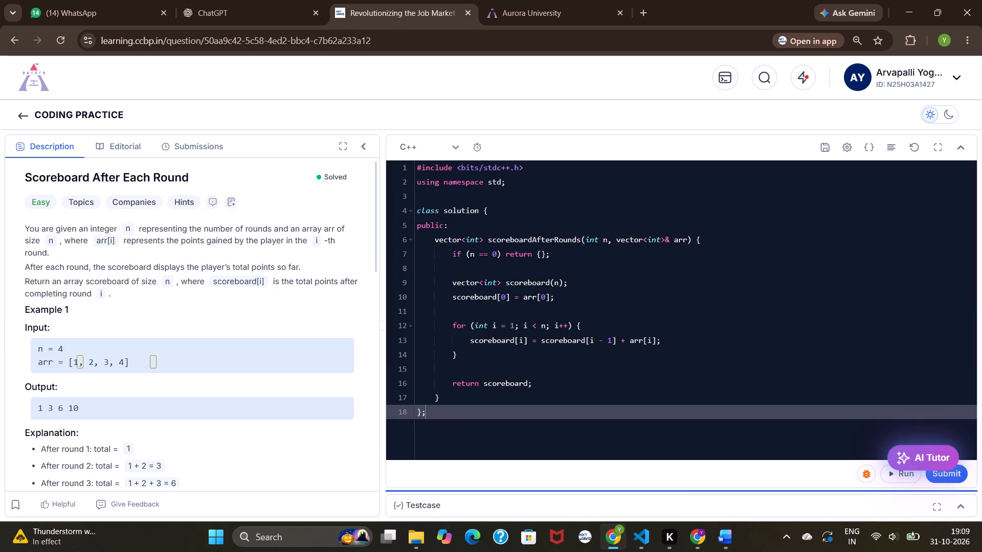
drag(700, 542, 700, 541)
key(Print)
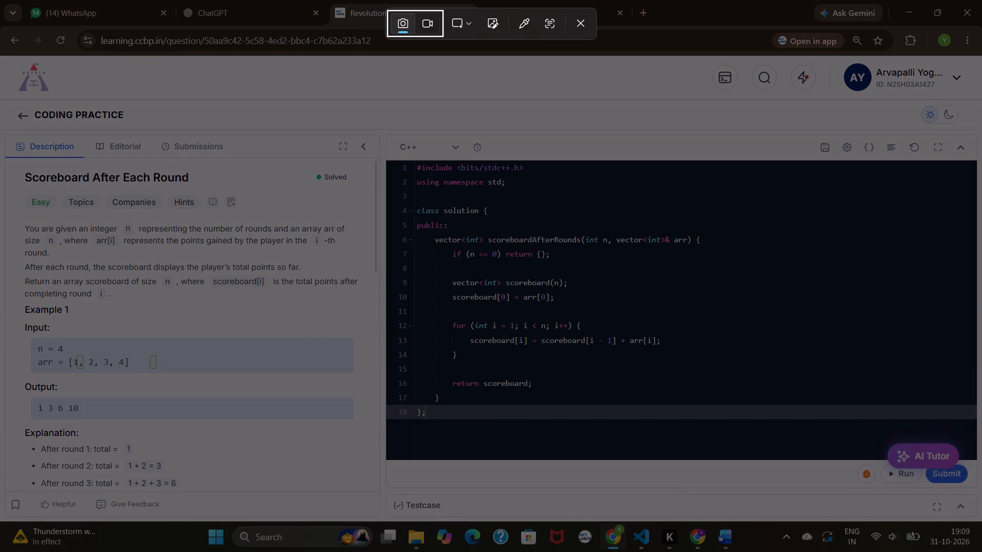
drag(0, 59, 686, 449)
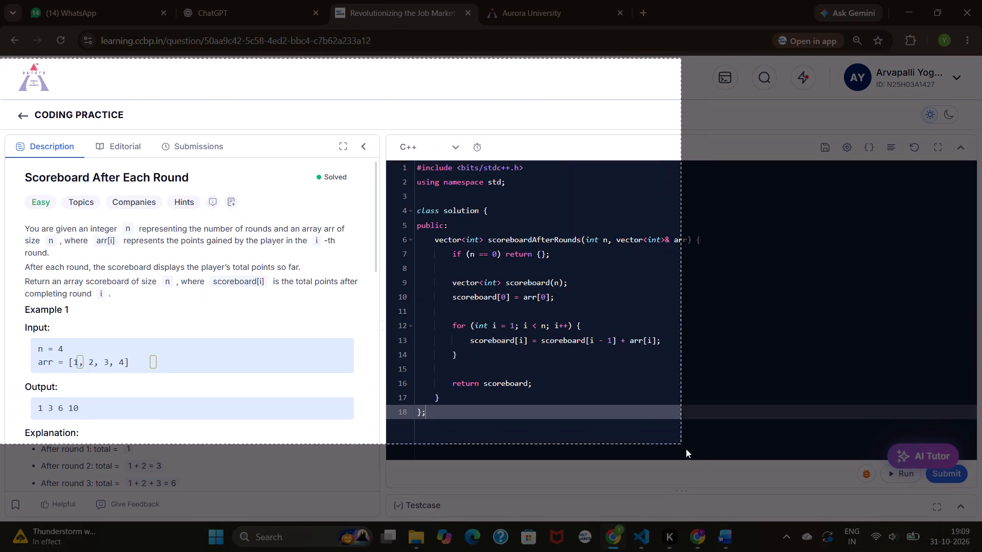
drag(686, 449, 907, 498)
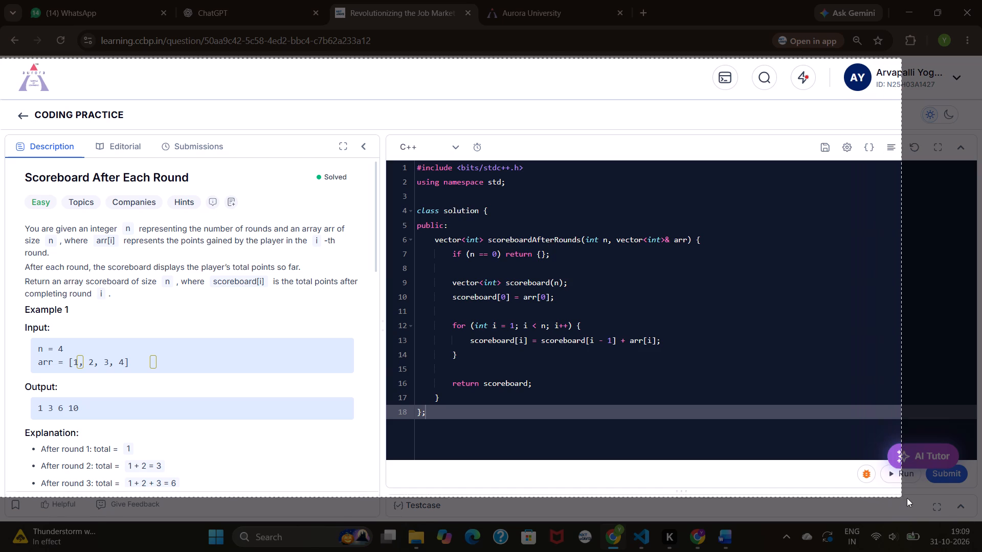
drag(907, 498, 981, 504)
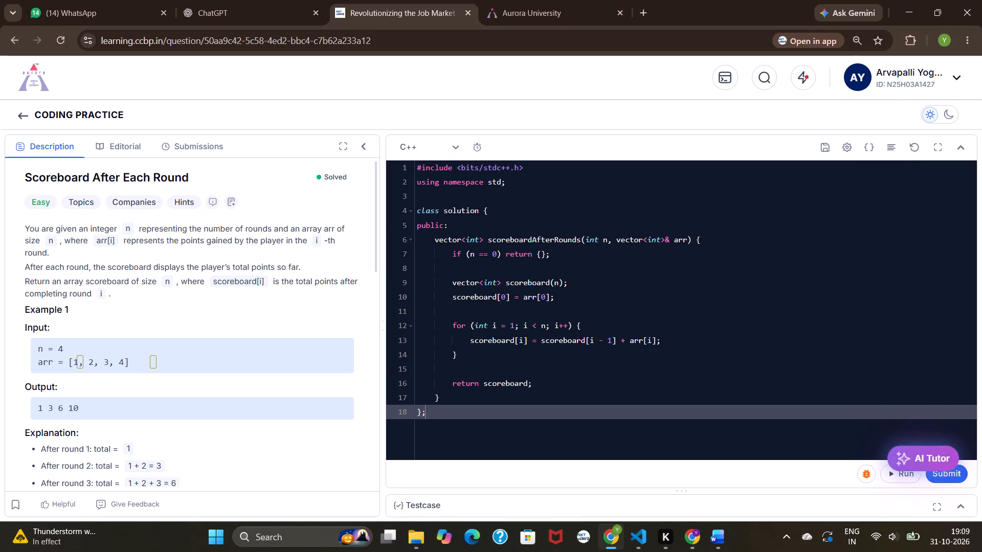
Switch to the lab report in Word and paste the Scoreboard After Each Round screenshot below the Book Title Prefixes results.
click(561, 138)
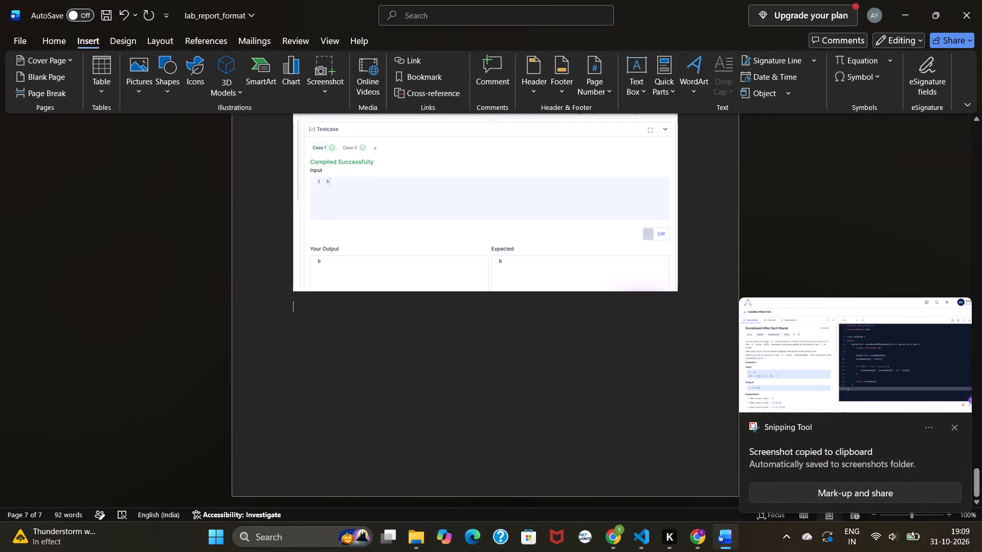
key(ctrl+v)
Copy the bold "OUTPUT" label from the Book Title Prefixes section and paste it on a new line below the Scoreboard After Each Round screenshot.
scroll(395, 337, up, 4)
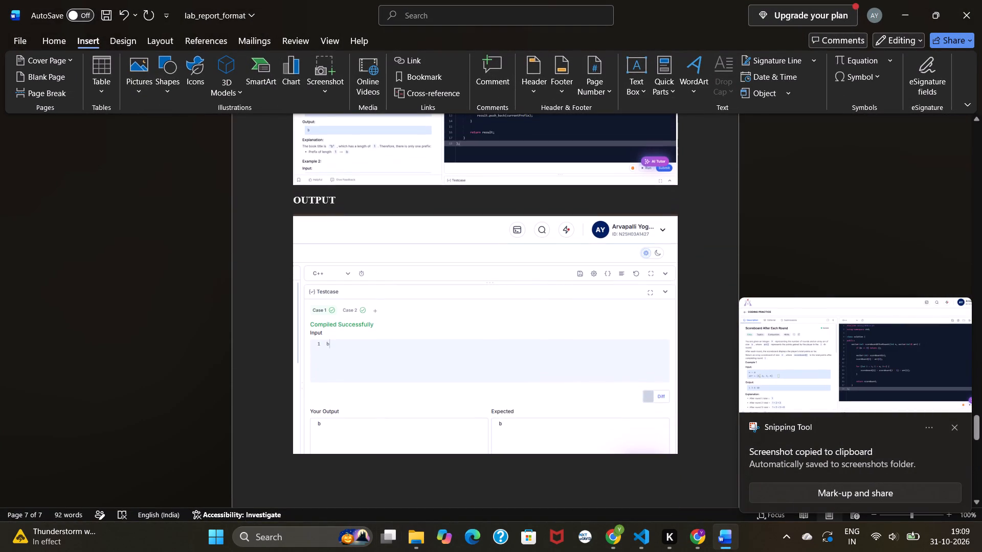
drag(353, 202, 279, 207)
key(ctrl+c)
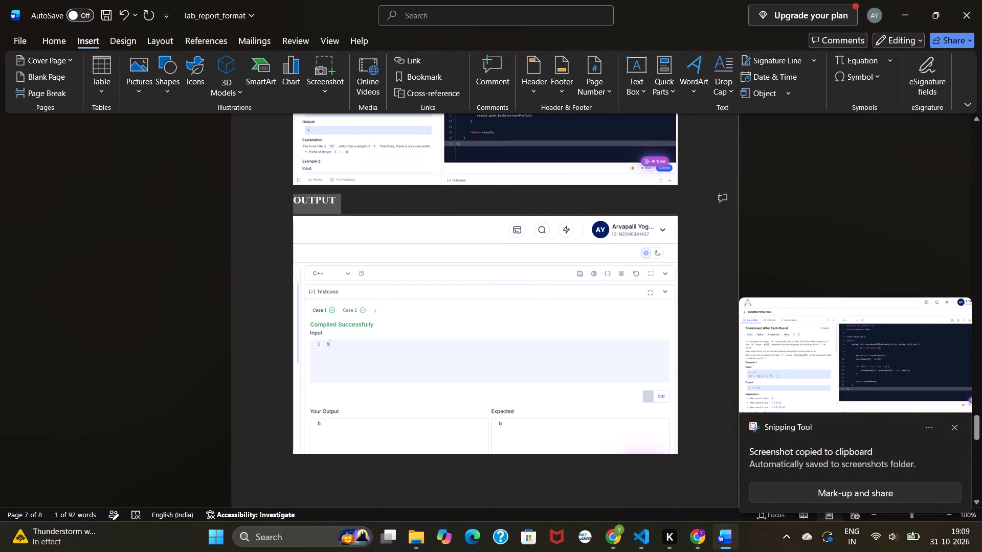
scroll(535, 296, down, 3)
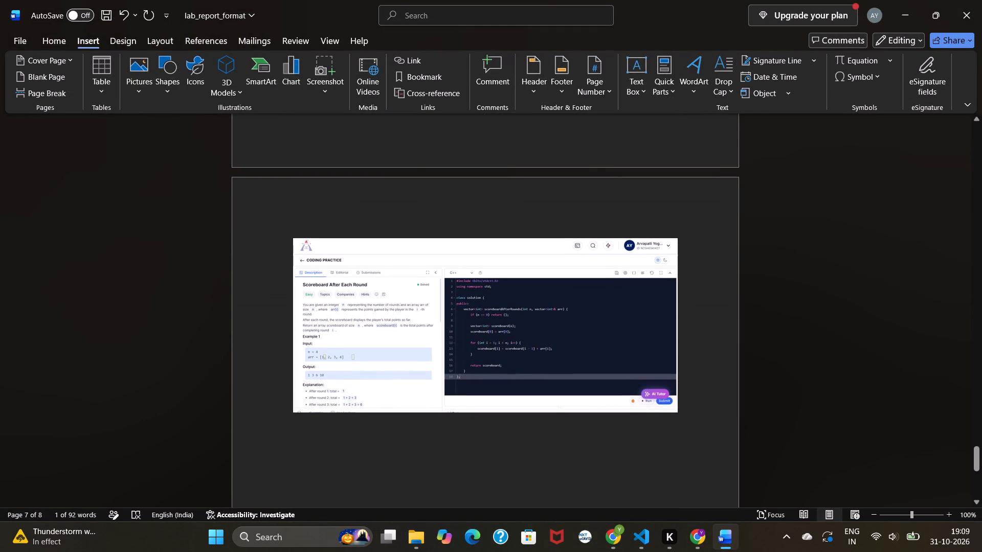
click(698, 393)
key(Return)
key(ctrl+v)
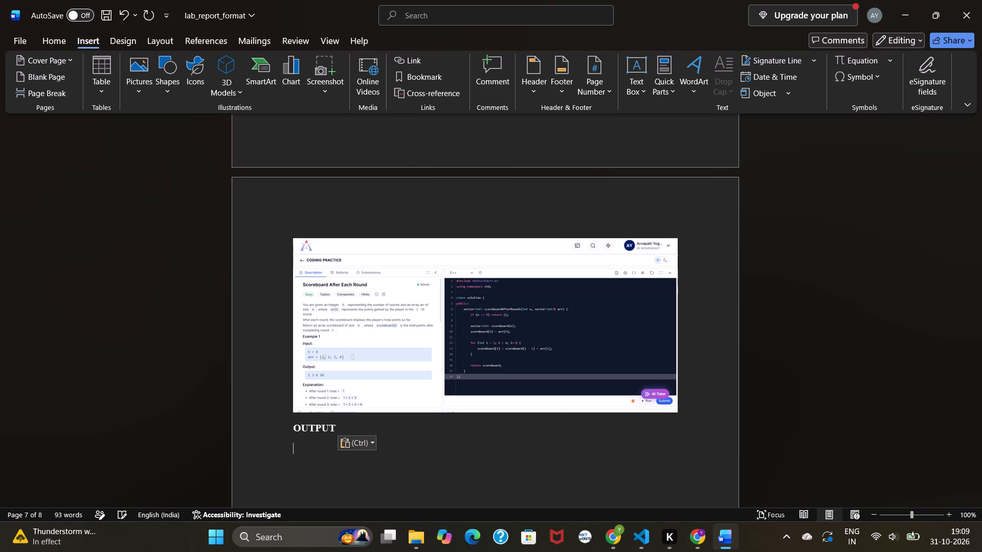
Switch to Chrome, run the Scoreboard After Each Round code, and capture a screenshot of the enlarged test case results with the page header.
click(564, 132)
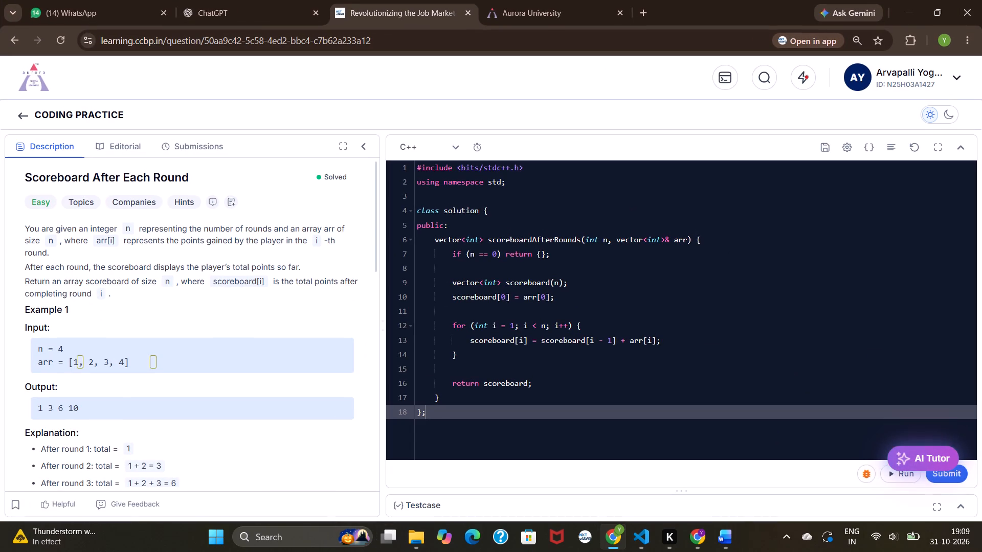
click(900, 474)
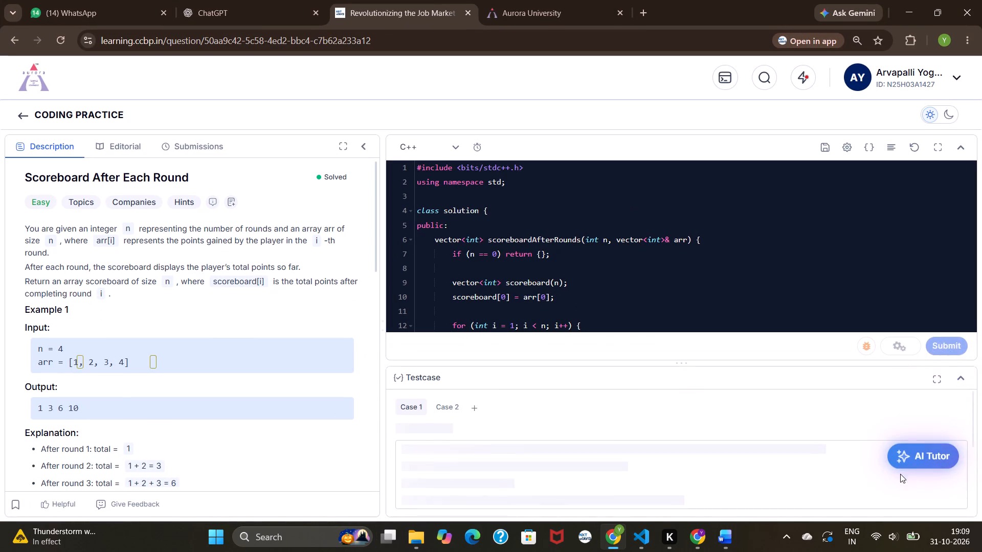
drag(678, 365, 674, 241)
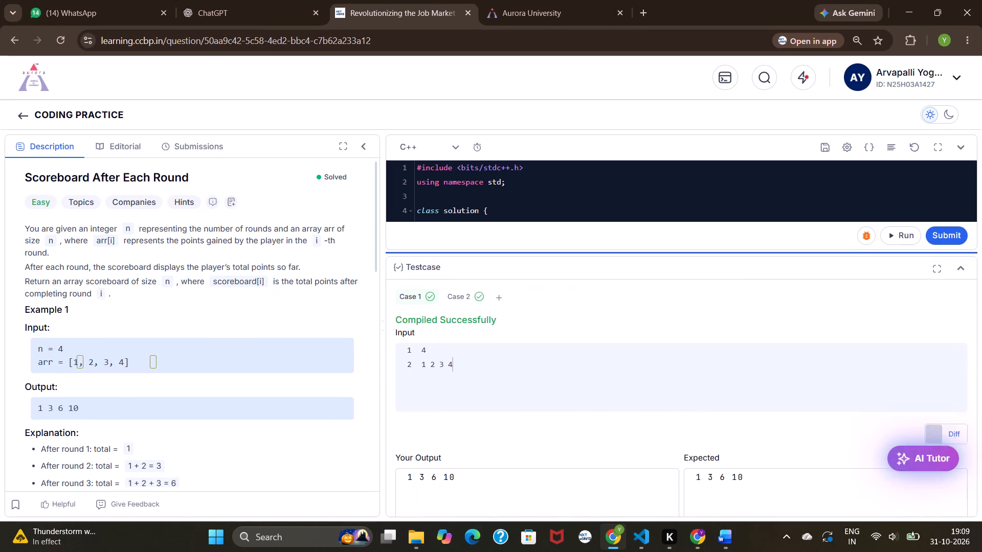
drag(674, 241, 674, 144)
key(Print)
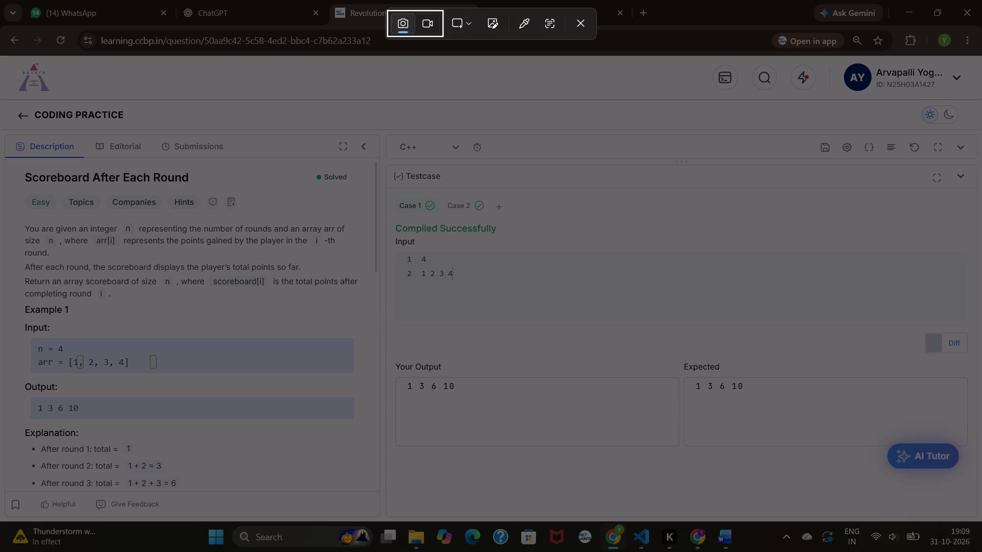
drag(375, 58, 947, 442)
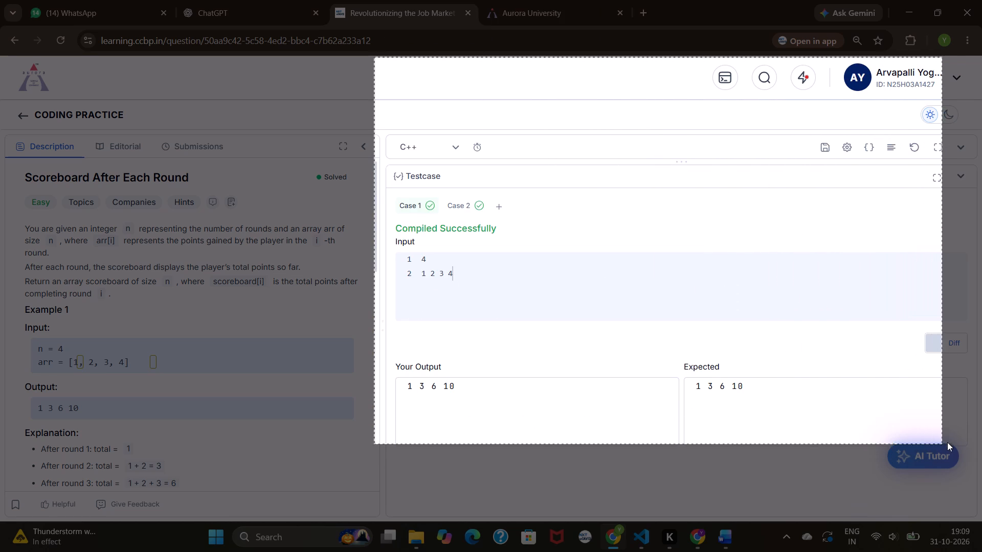
drag(947, 442, 981, 439)
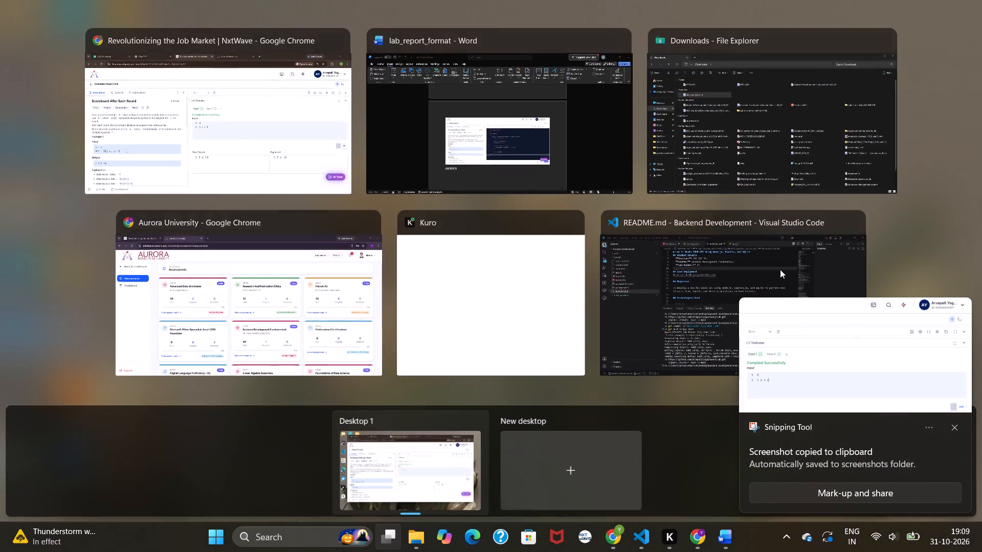
Switch to the lab report in Word and paste the Scoreboard After Each Round results screenshot below its OUTPUT label.
click(556, 125)
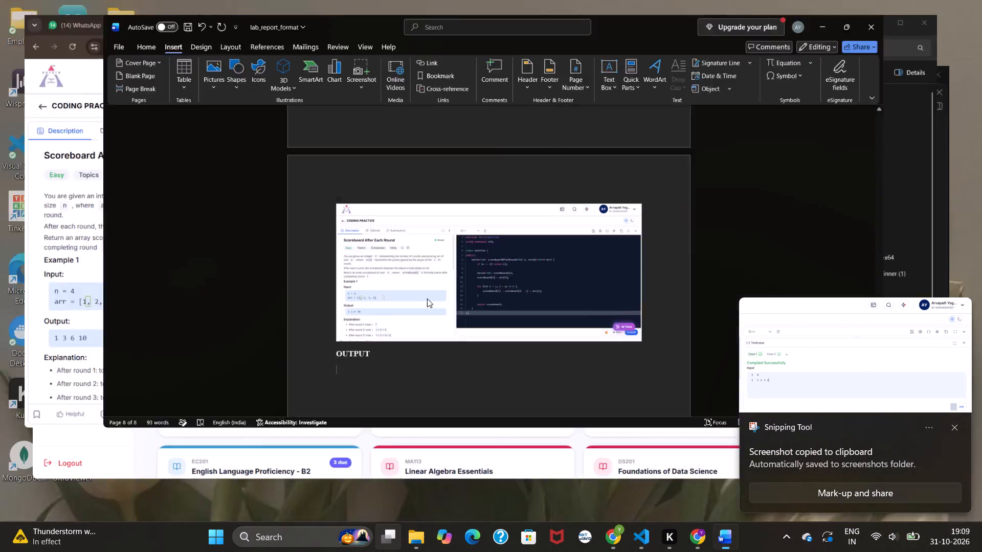
key(ctrl+v)
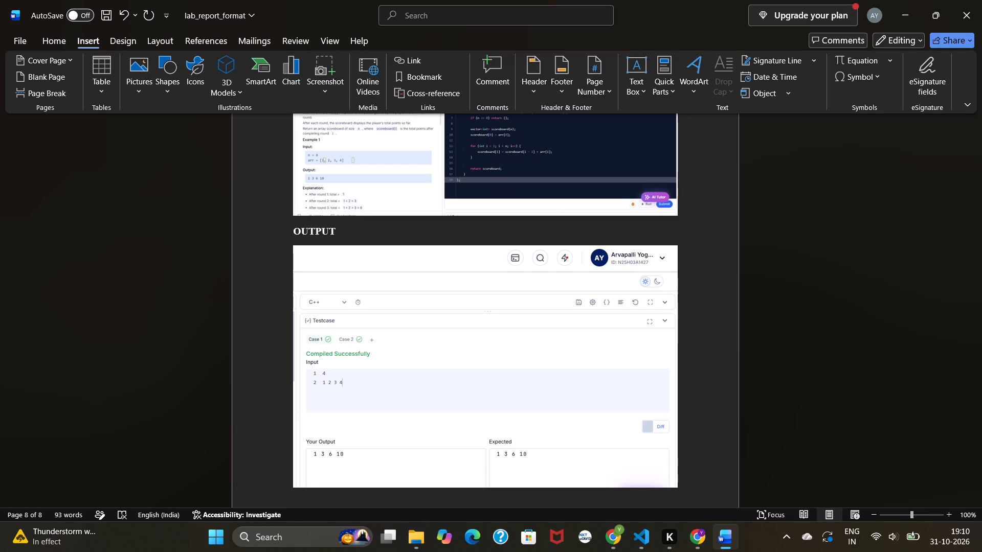
scroll(355, 371, down, 4)
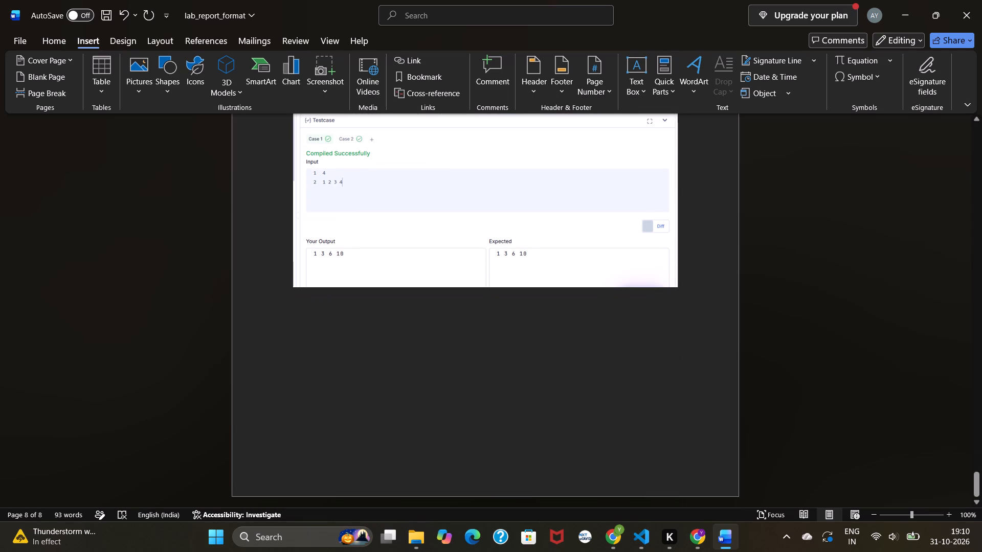
Start a new line below the Scoreboard After Each Round results screenshot in the lab report.
click(705, 274)
key(Return)
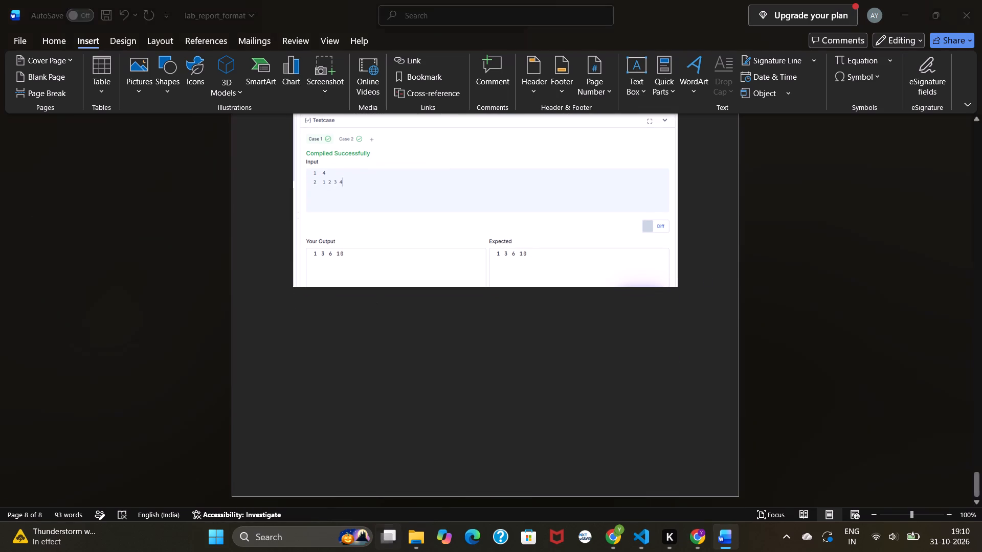
Switch to Chrome, leave the current question, and open Maximum Sum Fixed Window from the next Coding Practice set.
click(512, 121)
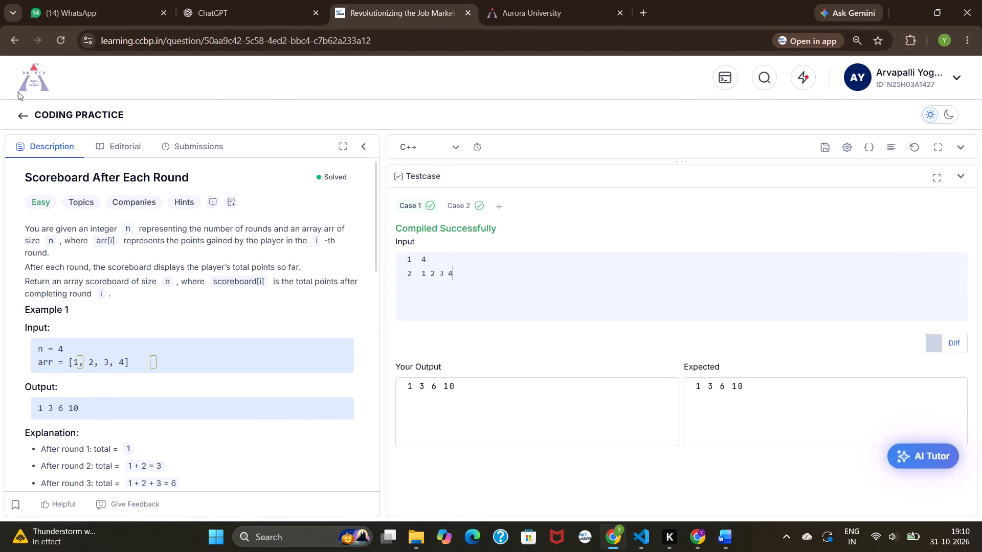
click(21, 117)
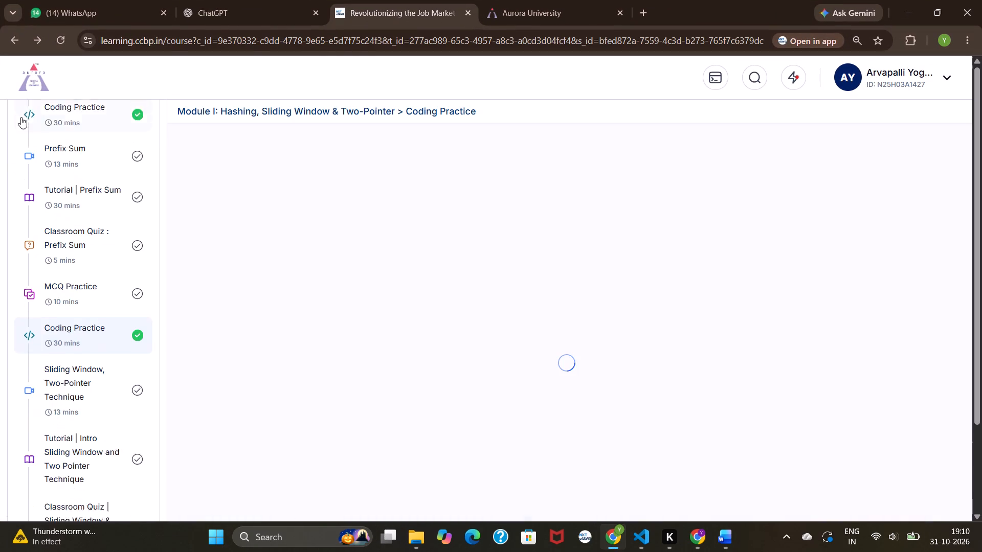
scroll(49, 300, down, 3)
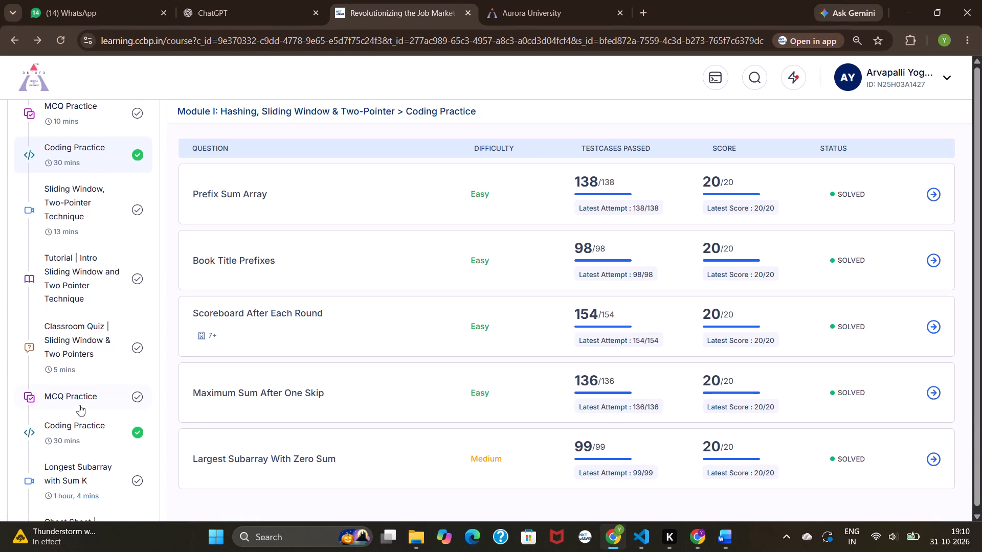
click(82, 417)
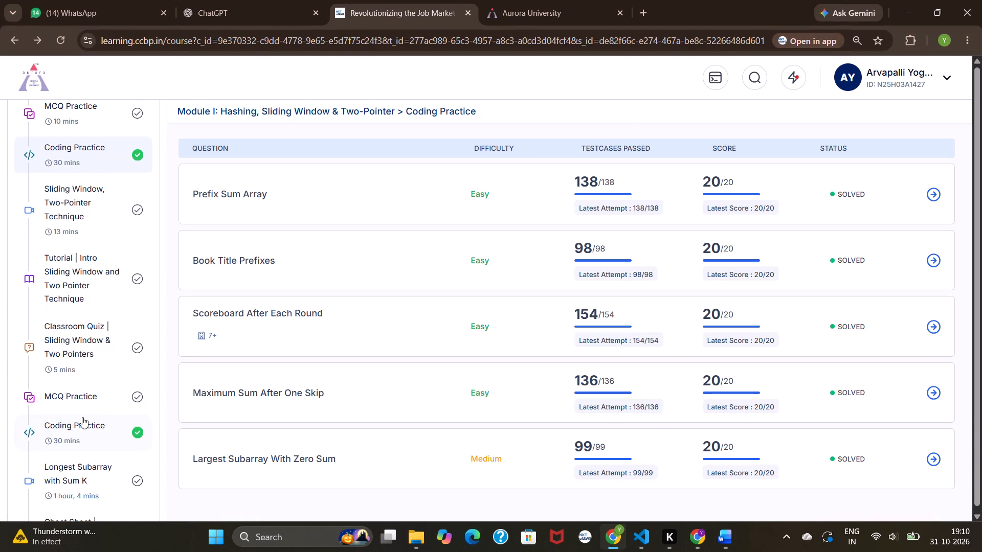
click(398, 168)
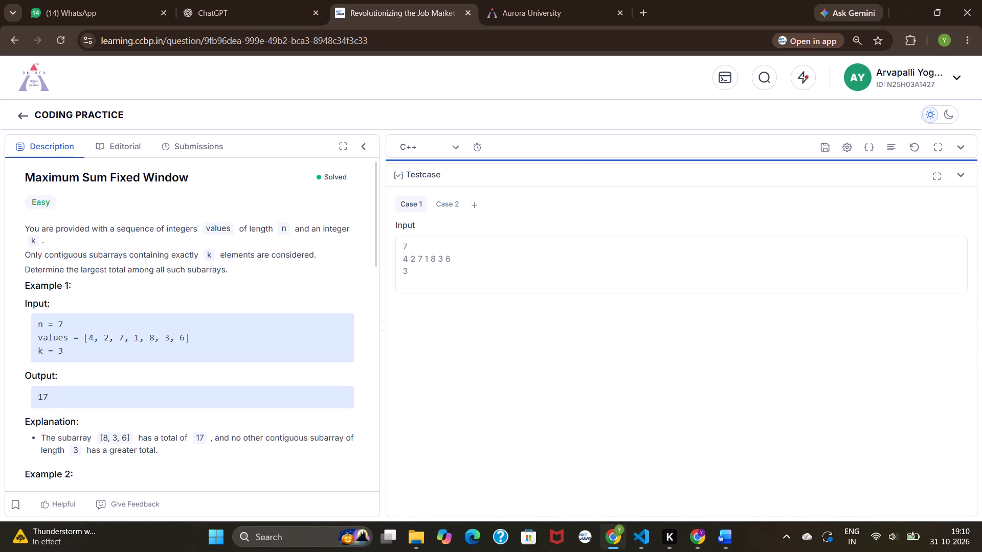
Enlarge the code editor and capture a screenshot of the Maximum Sum Fixed Window question and code with the page header.
drag(636, 157, 653, 533)
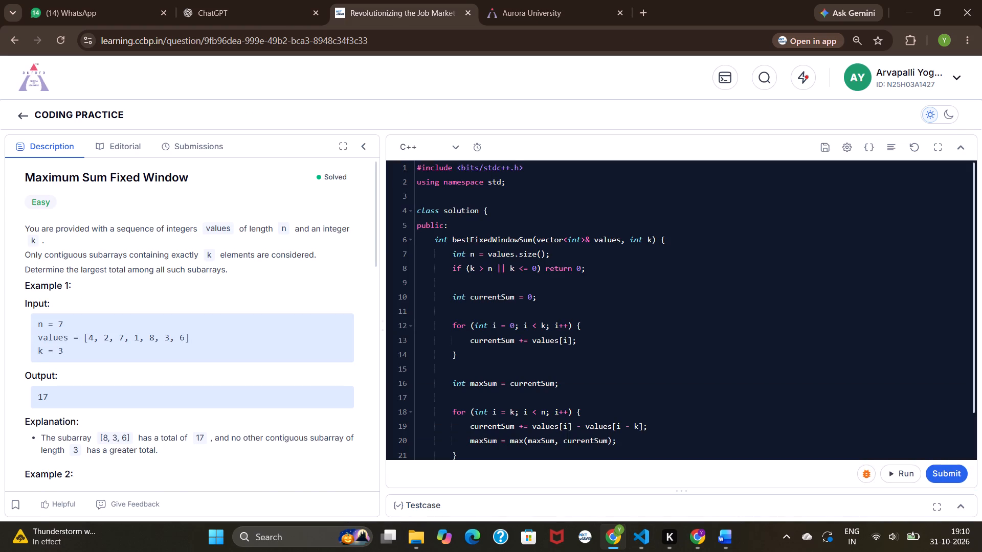
key(Print)
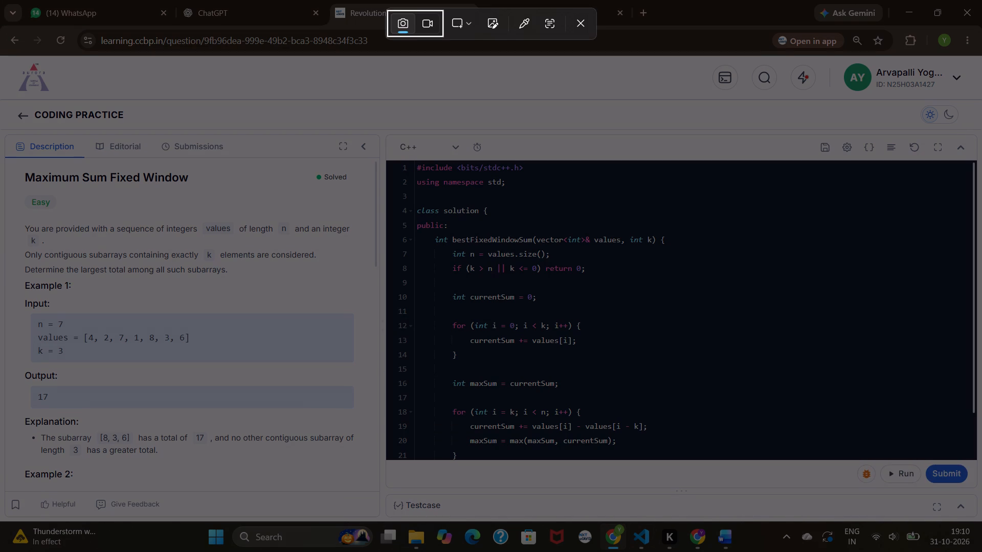
drag(1, 55, 816, 496)
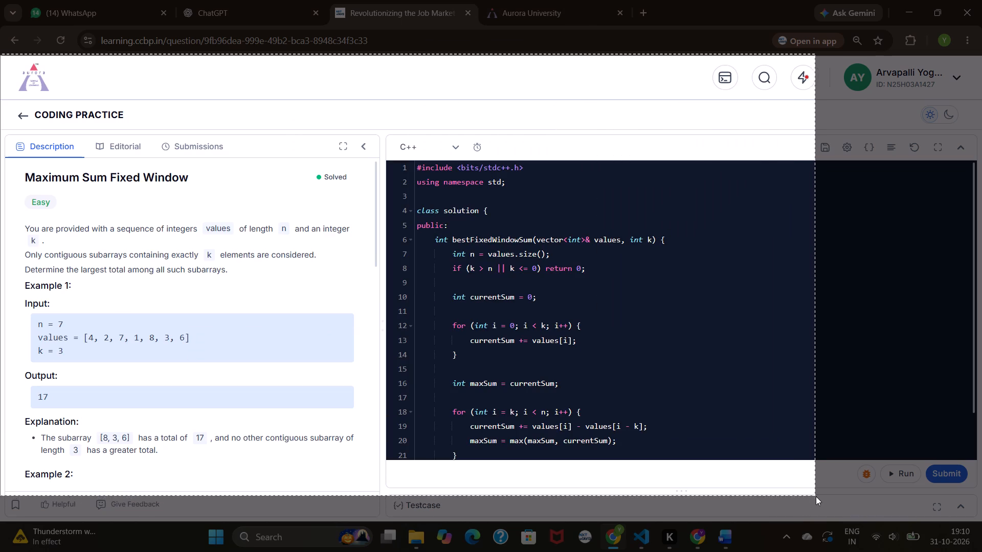
drag(816, 496, 974, 513)
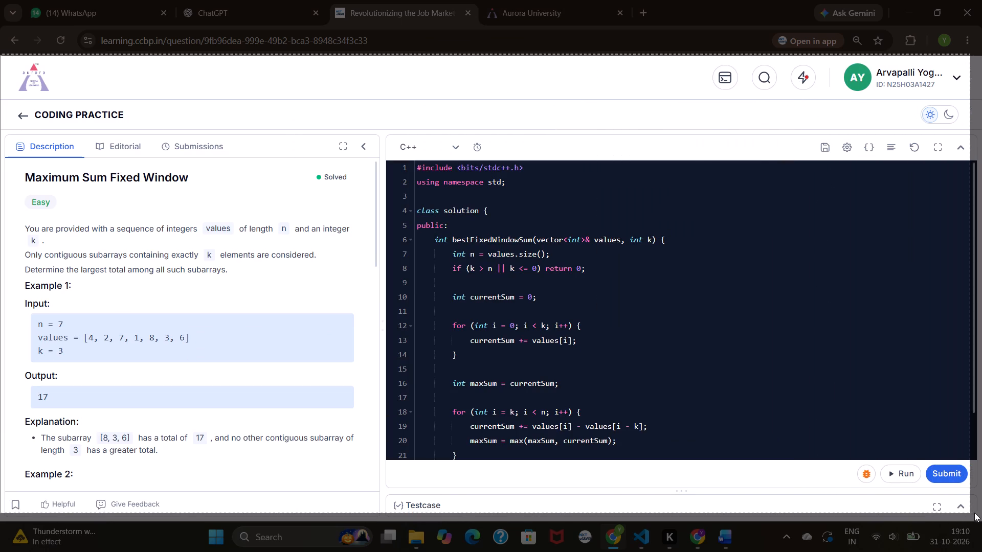
drag(974, 513, 981, 513)
Switch to the lab report in Word and paste the Maximum Sum Fixed Window screenshot below the Scoreboard After Each Round results.
click(489, 144)
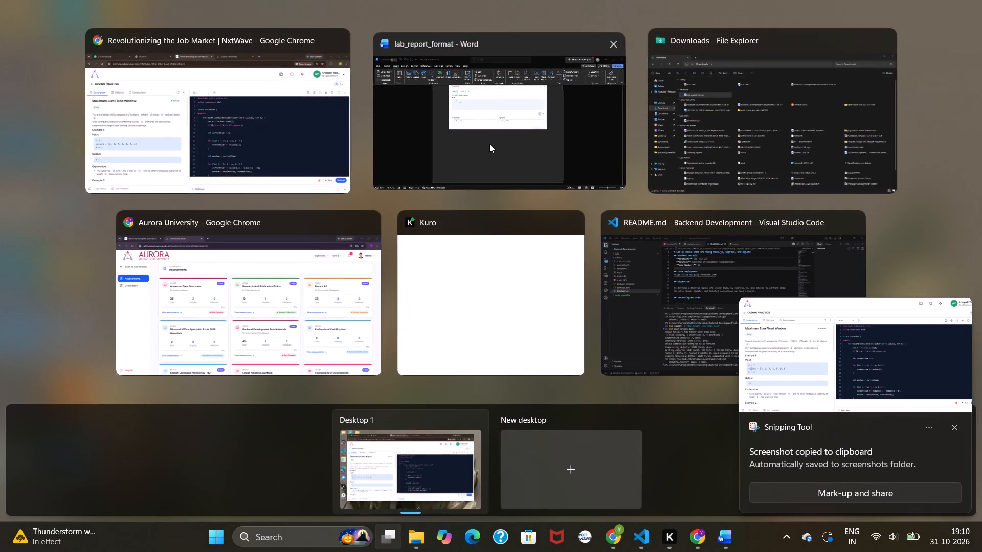
key(ctrl+v)
Copy the bold "OUTPUT" label from the Scoreboard After Each Round section and paste it on a new line below the Maximum Sum Fixed Window screenshot.
scroll(401, 270, up, 2)
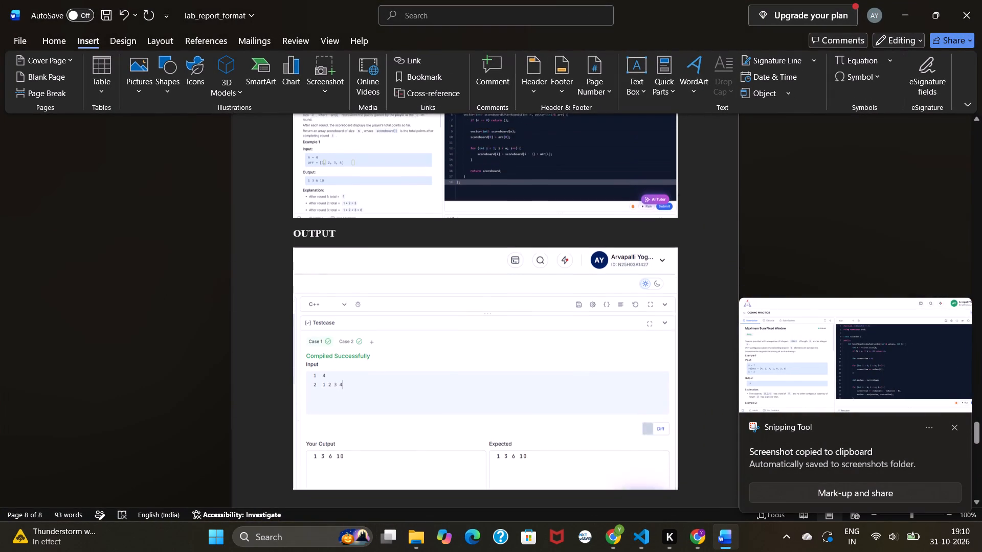
scroll(401, 270, up, 1)
drag(361, 244, 280, 243)
key(ctrl+c)
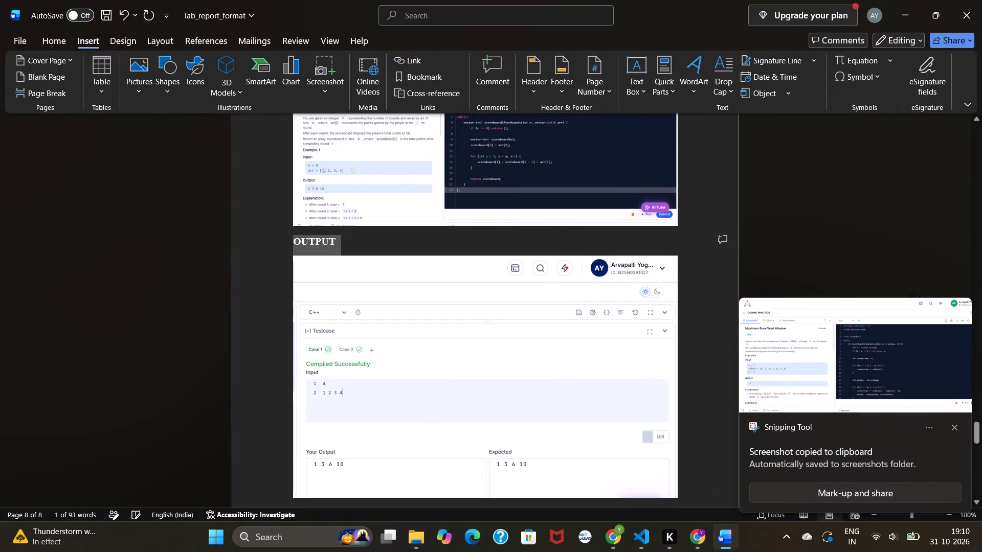
scroll(565, 325, down, 4)
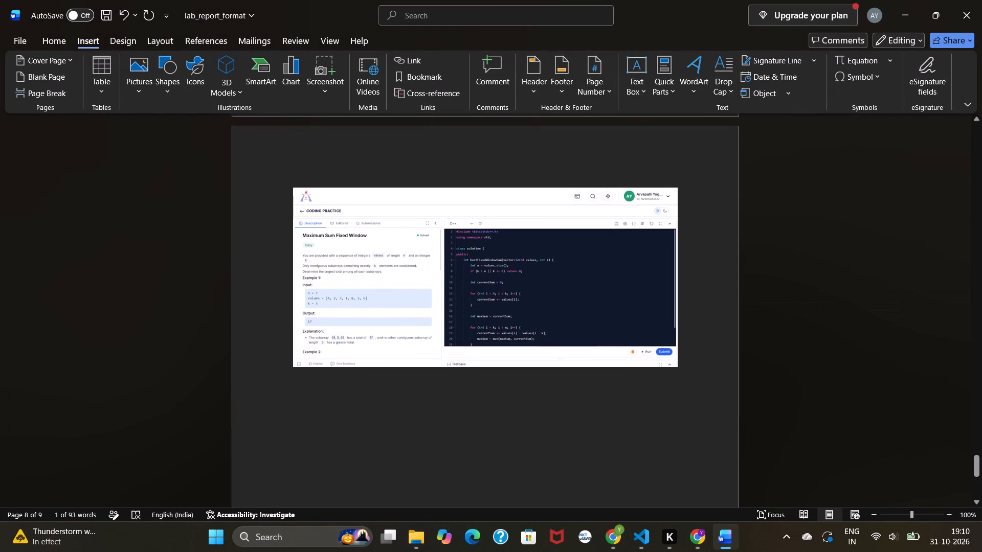
click(695, 357)
key(Return)
key(ctrl+v)
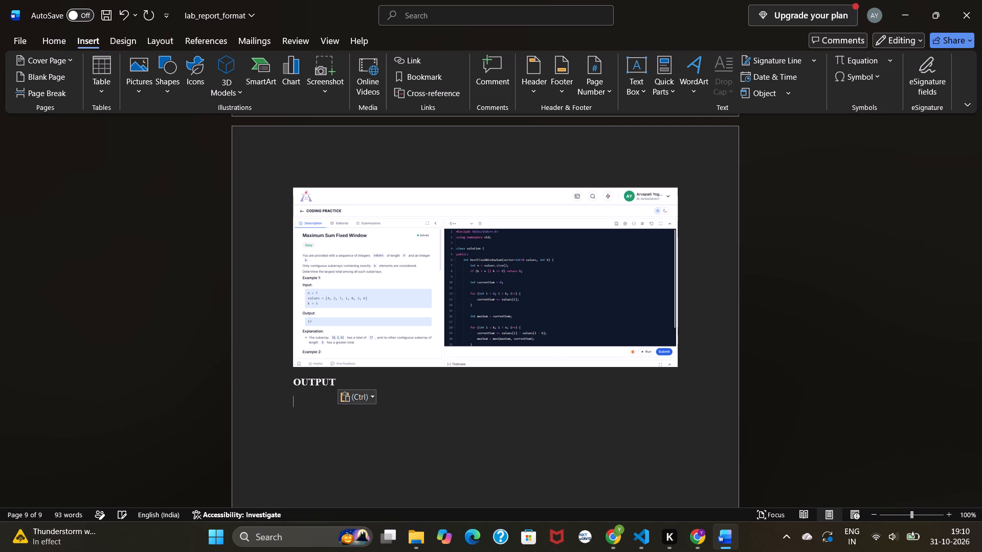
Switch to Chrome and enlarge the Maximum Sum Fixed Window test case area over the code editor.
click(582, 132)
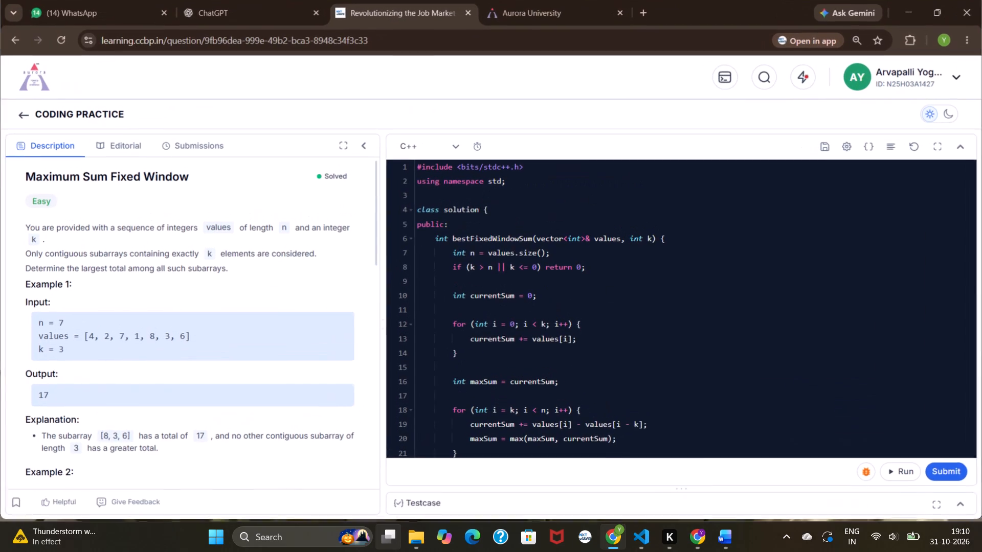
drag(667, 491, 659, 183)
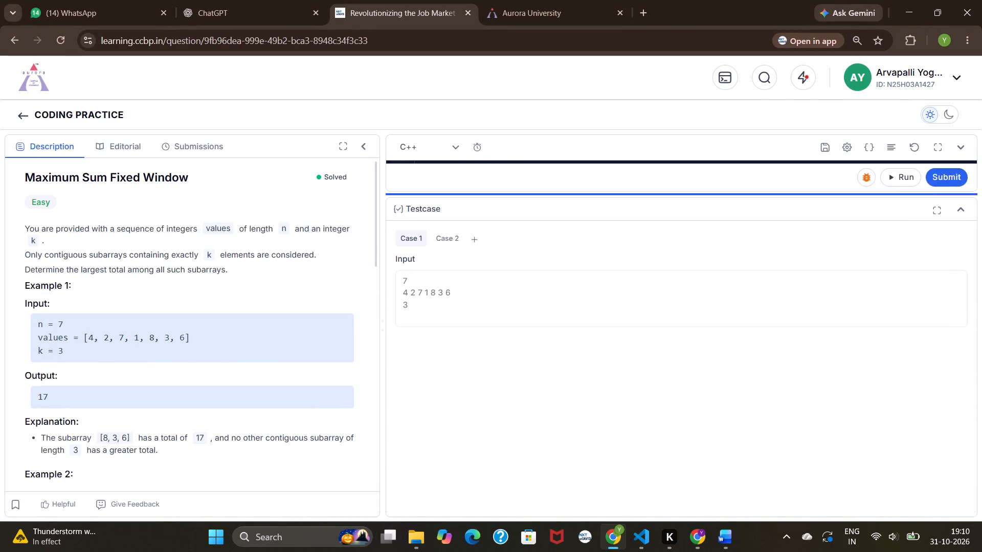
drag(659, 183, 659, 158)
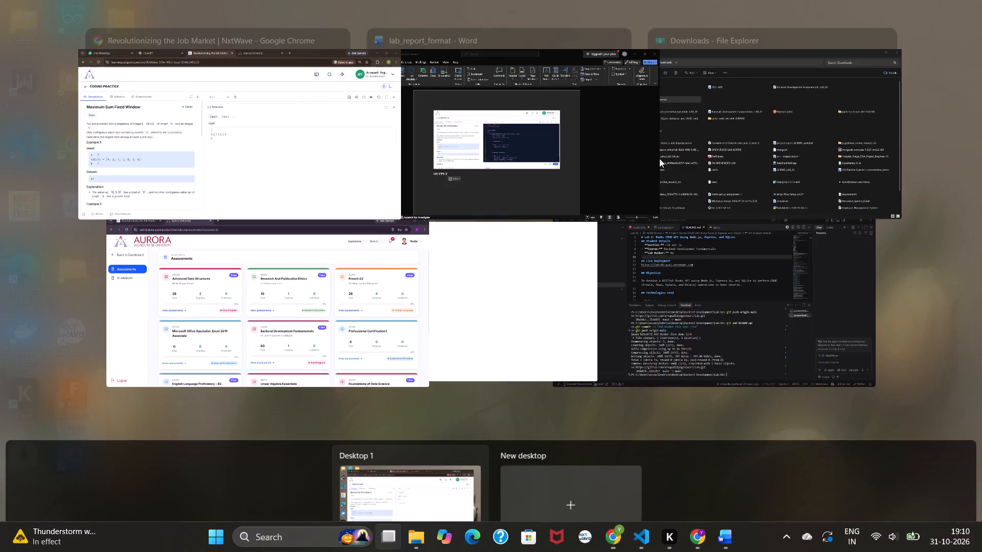
Switch to the lab report in Word and review its pages from the cover page and certificate to the last question section.
click(601, 110)
scroll(601, 110, up, 5)
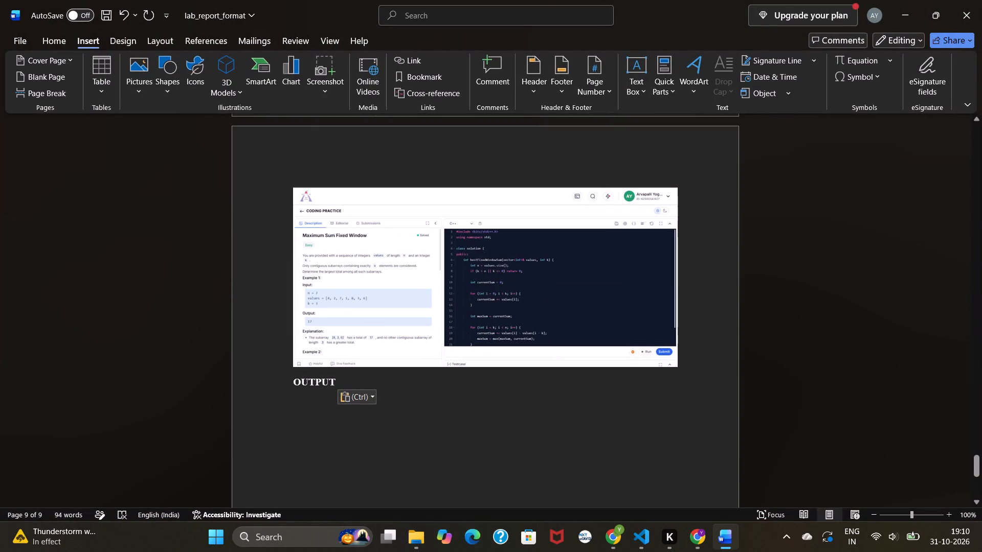
scroll(578, 208, up, 15)
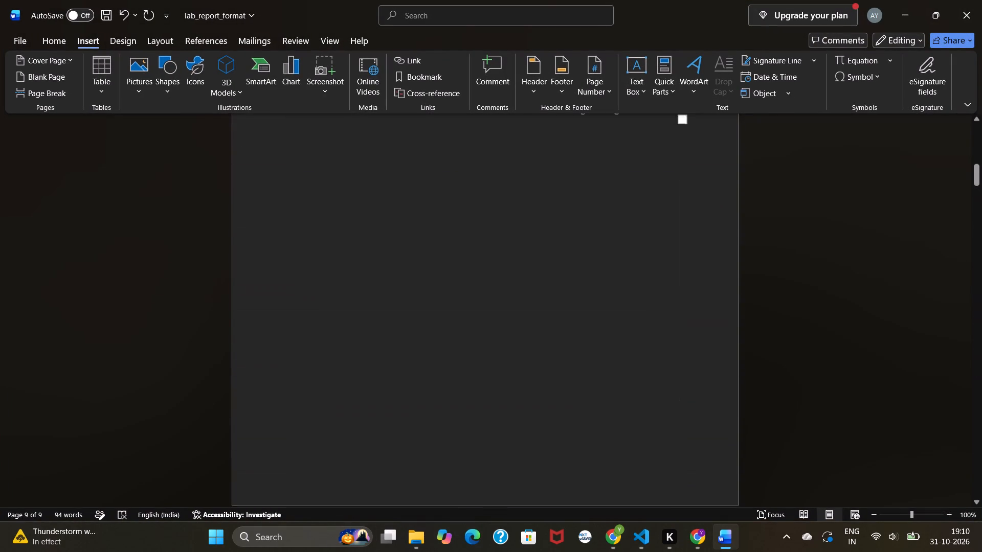
scroll(578, 208, up, 1)
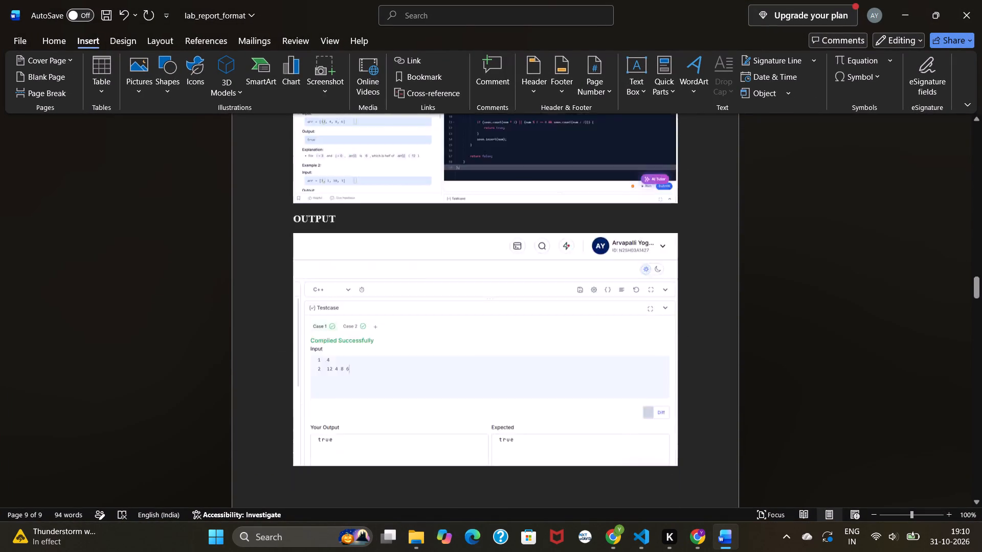
scroll(578, 208, up, 4)
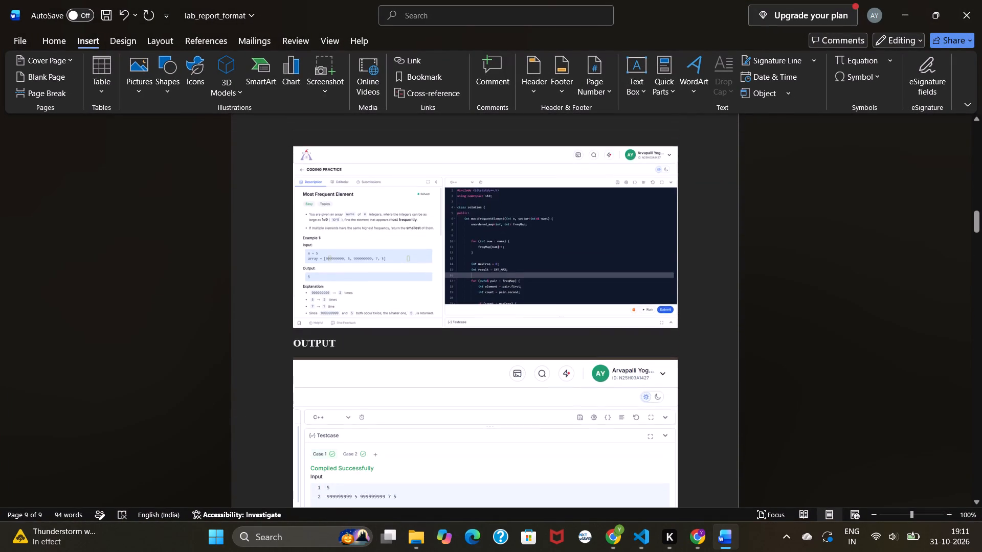
scroll(578, 208, up, 6)
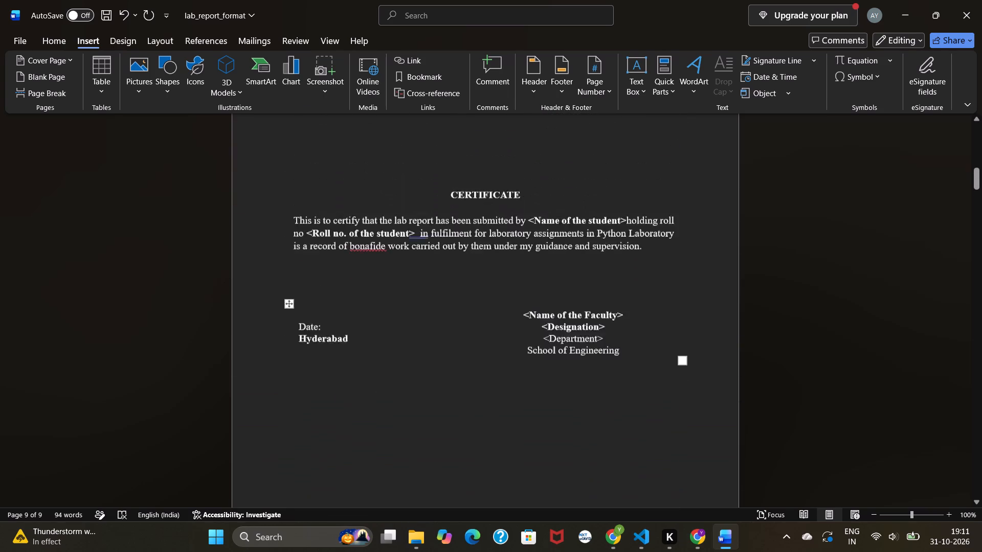
scroll(578, 208, up, 6)
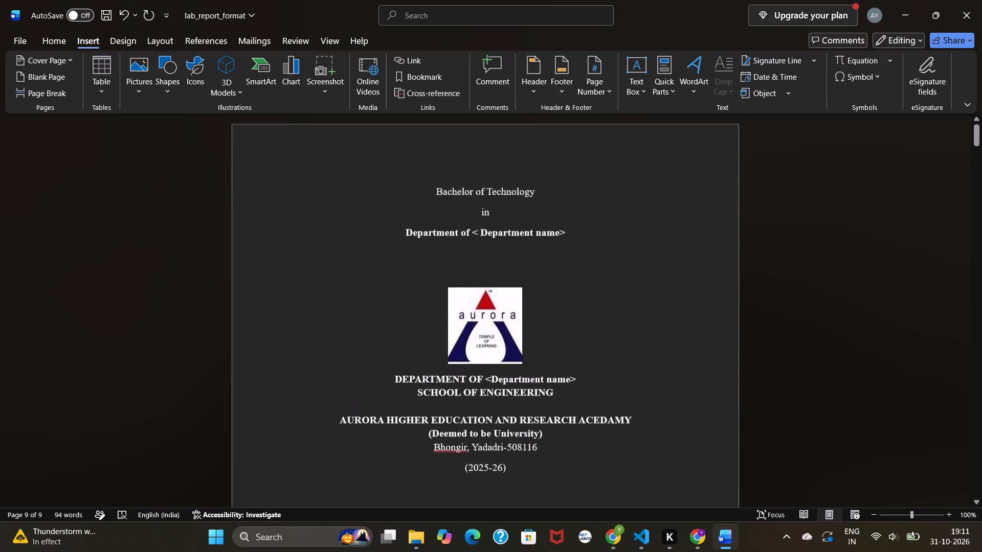
scroll(578, 208, down, 16)
scroll(578, 208, down, 5)
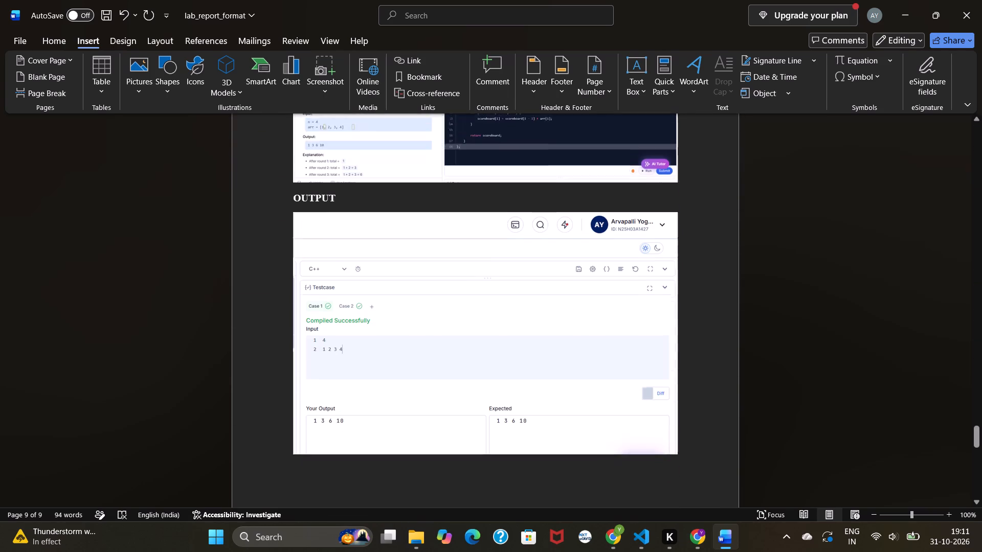
scroll(578, 208, down, 10)
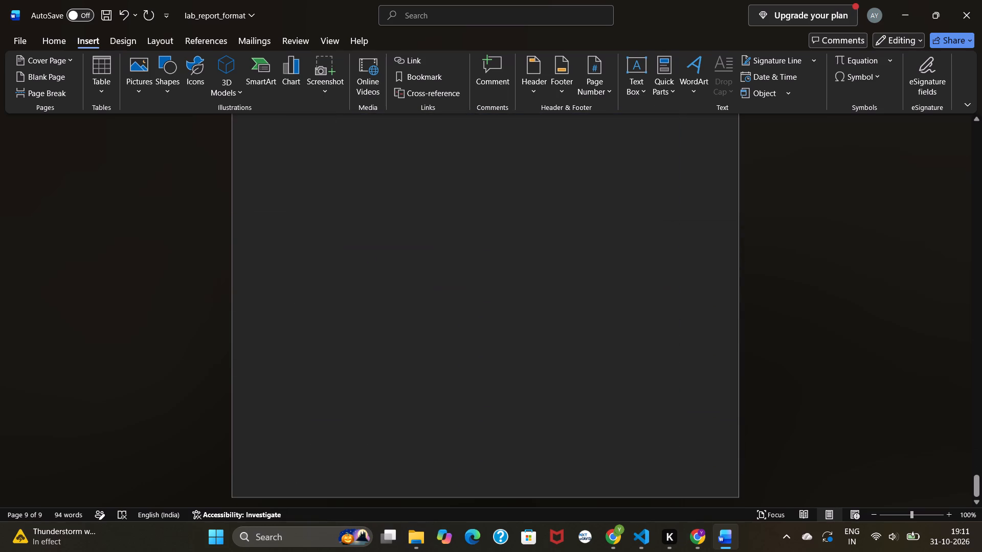
scroll(568, 237, up, 4)
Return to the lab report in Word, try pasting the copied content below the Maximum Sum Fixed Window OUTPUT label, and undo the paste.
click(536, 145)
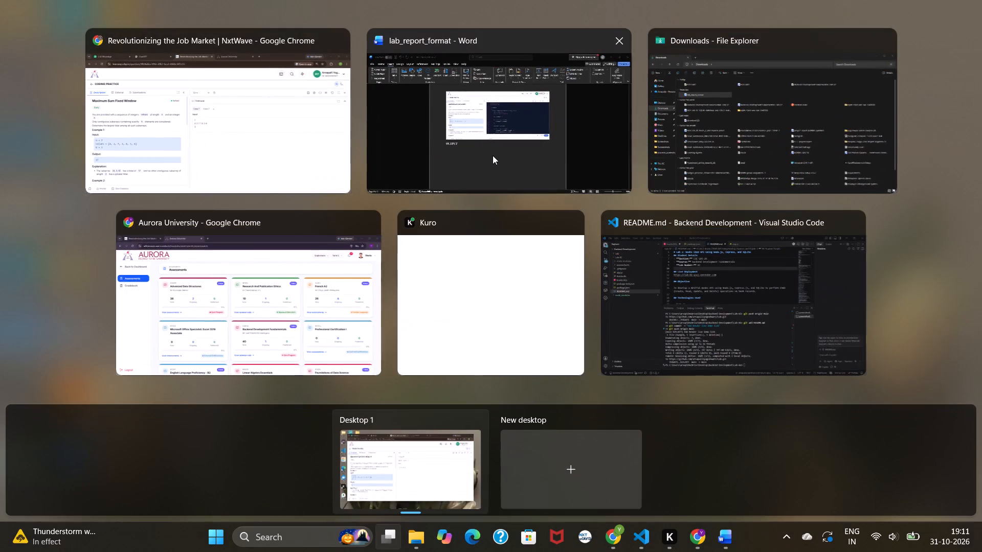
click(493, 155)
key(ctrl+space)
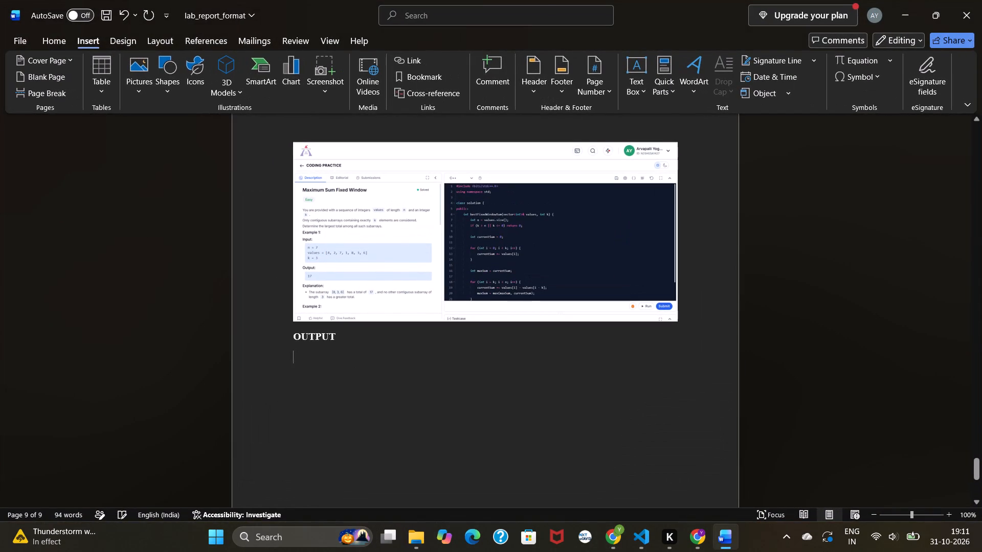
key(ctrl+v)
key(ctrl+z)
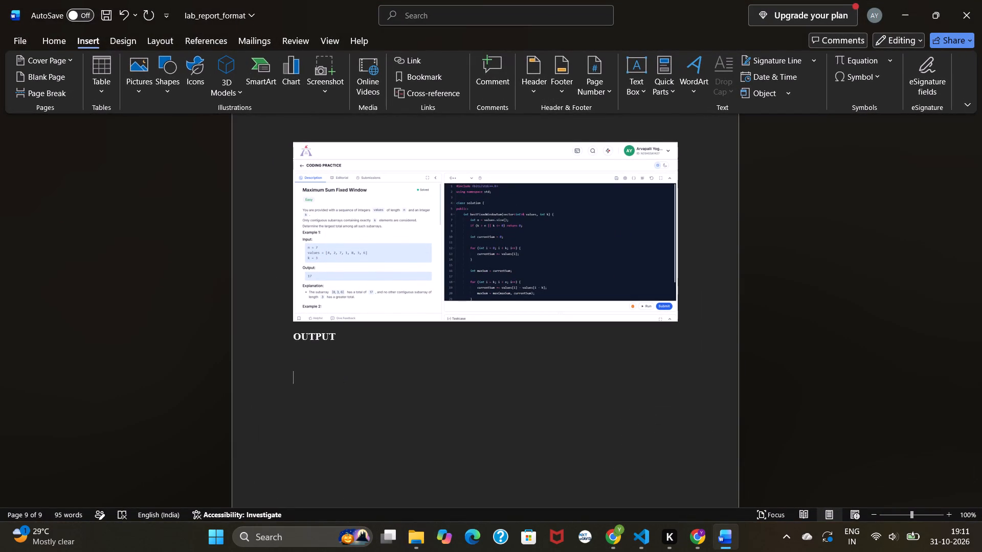
Switch to Chrome, run the Maximum Sum Fixed Window code, and enlarge the test case results over the code editor.
click(452, 153)
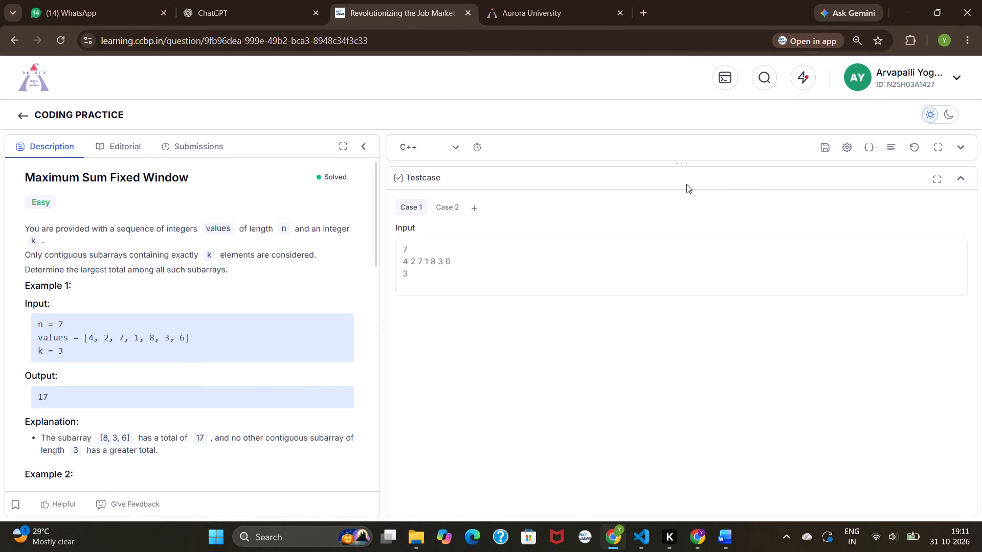
drag(677, 160, 683, 218)
click(941, 196)
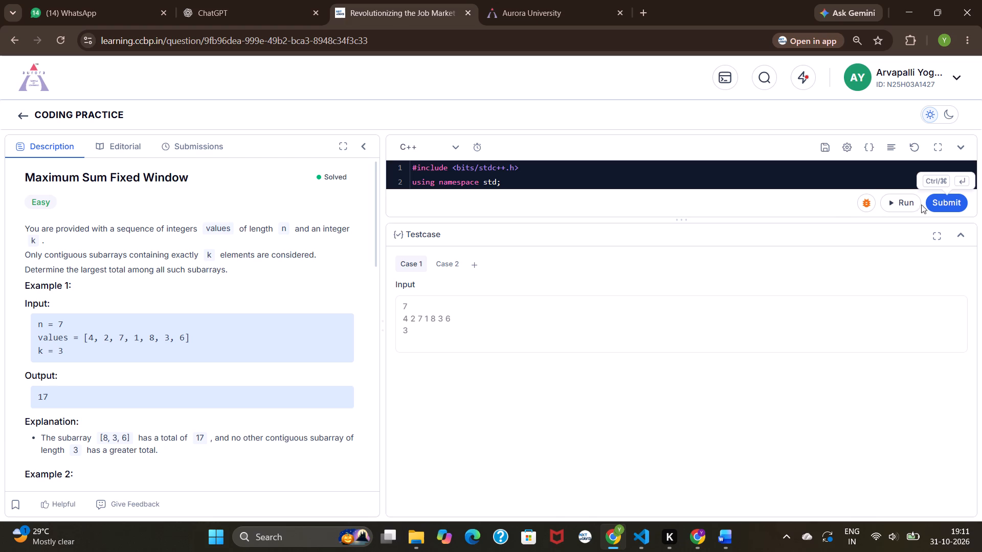
click(895, 205)
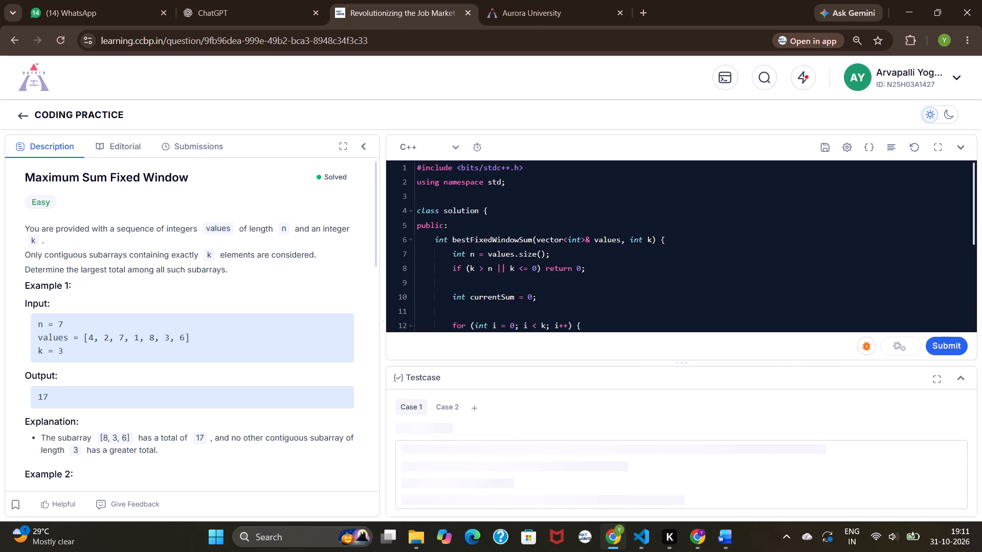
drag(678, 365, 678, 314)
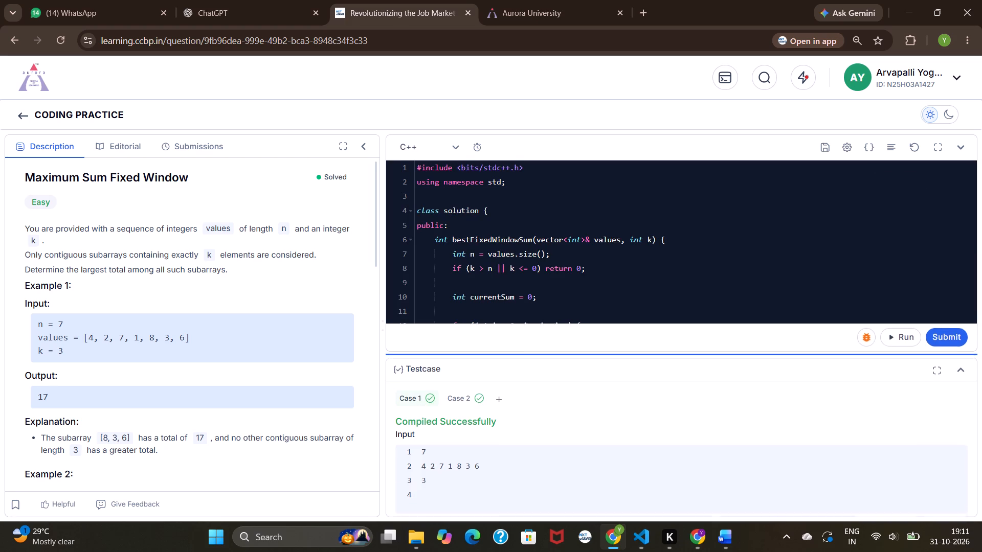
drag(678, 314, 686, 155)
Capture a screenshot of the Maximum Sum Fixed Window test case results, from the page header down to the output boxes.
key(equal)
key(Print)
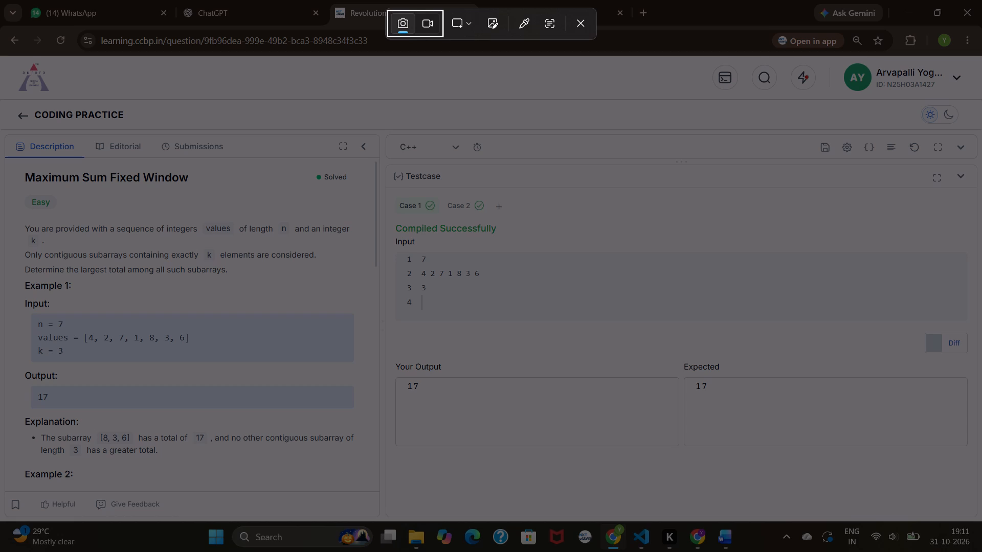
drag(363, 53, 843, 405)
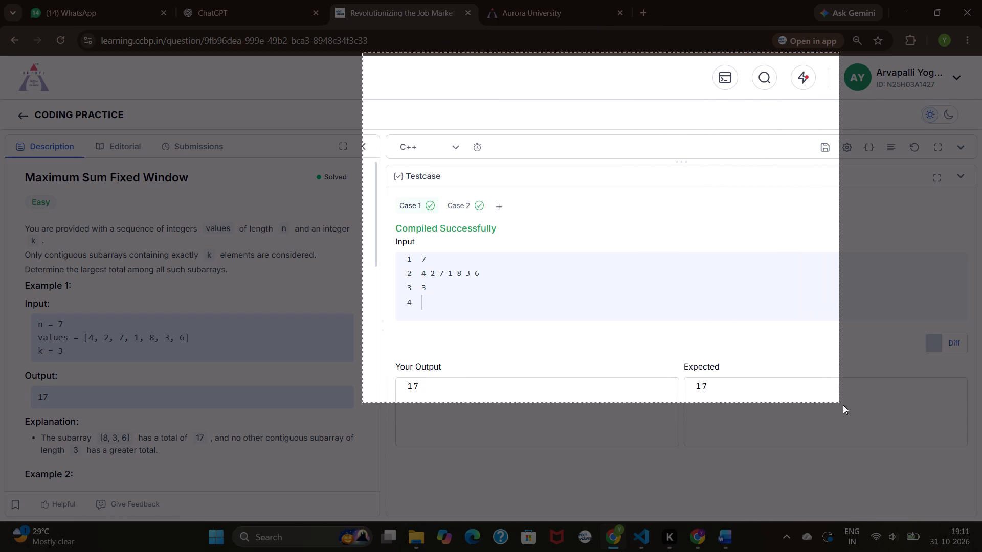
drag(843, 405, 981, 414)
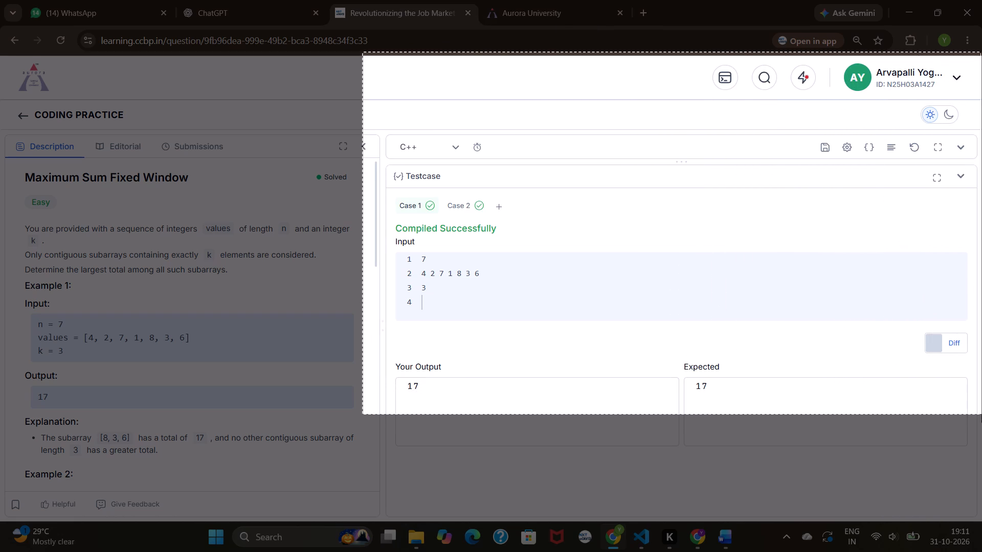
drag(981, 414, 981, 413)
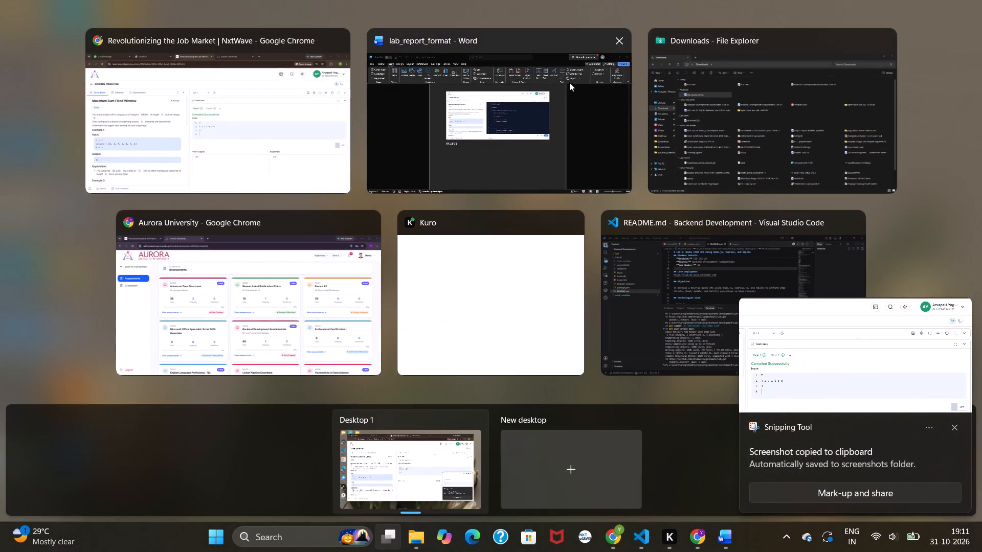
Switch to the lab report in Word, paste the results screenshot below the Maximum Sum Fixed Window OUTPUT label, and add a new line after it.
click(568, 83)
key(ctrl+v)
ctrl+click(310, 413)
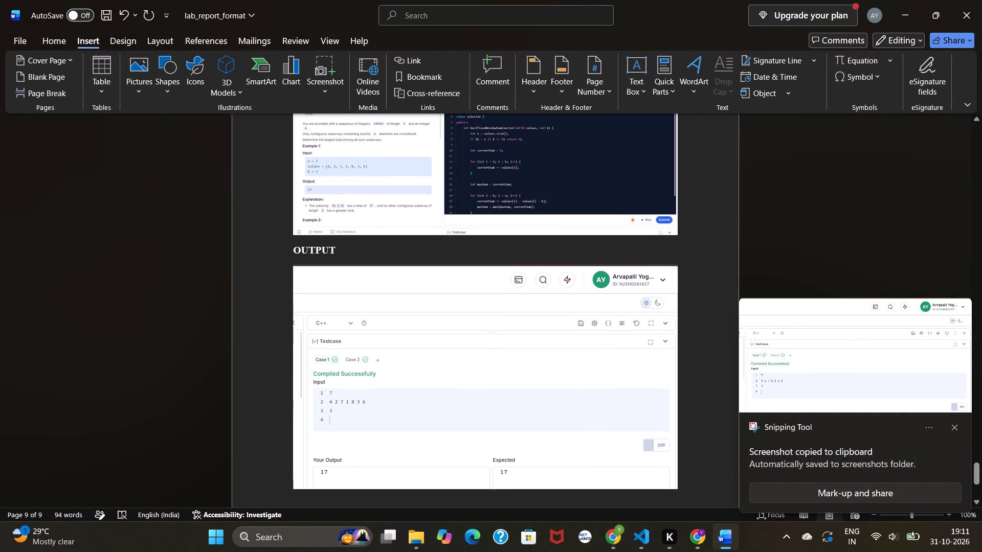
scroll(356, 368, down, 1)
click(692, 289)
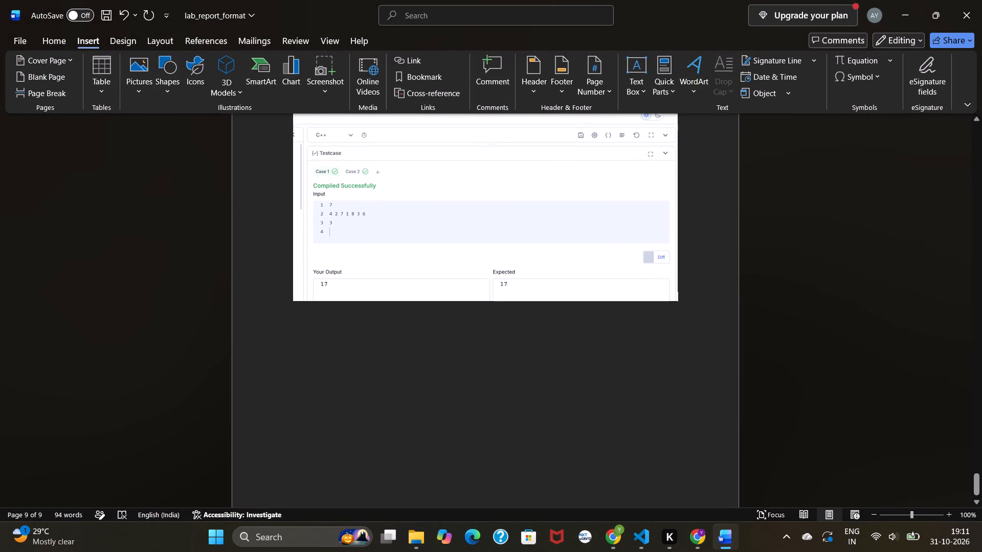
key(Return)
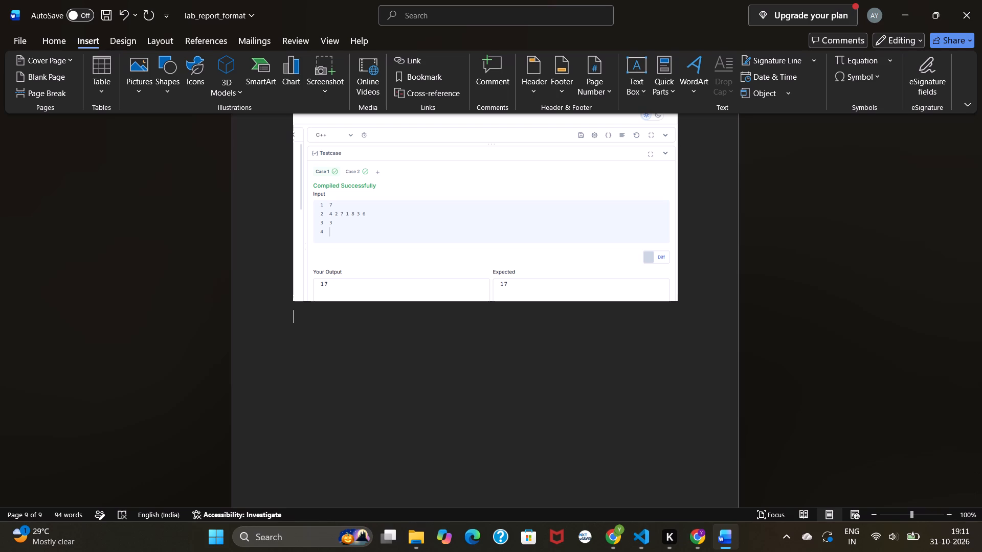
Review the lab report's pages, including the certificate page and the Half Pair Check and Scoreboard After Each Round sections.
scroll(692, 289, up, 5)
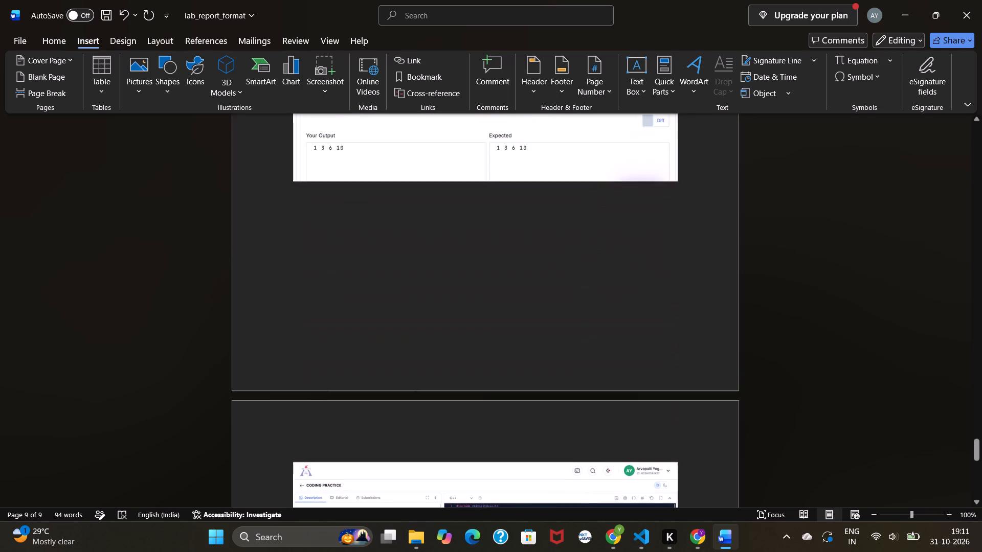
scroll(692, 289, up, 1)
scroll(692, 289, down, 1)
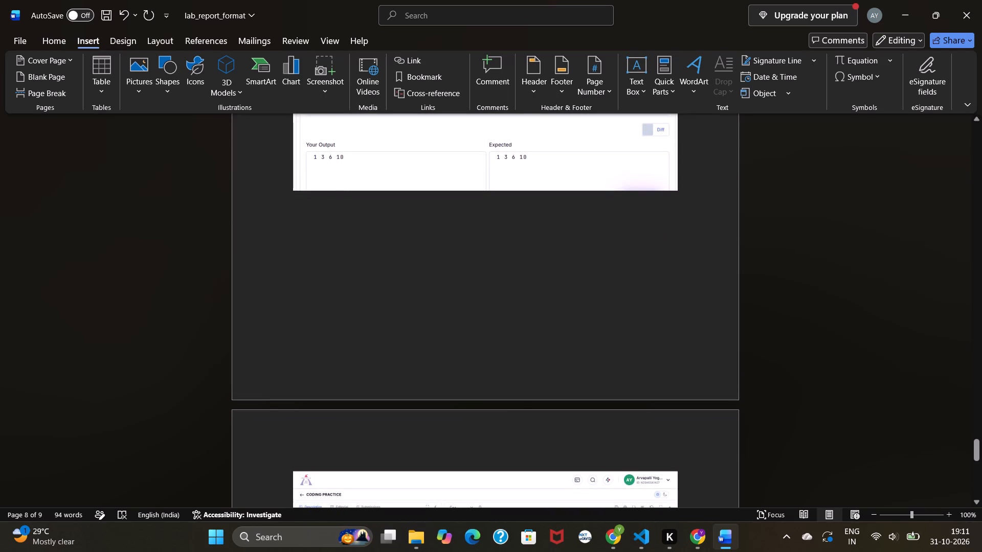
scroll(692, 289, down, 1)
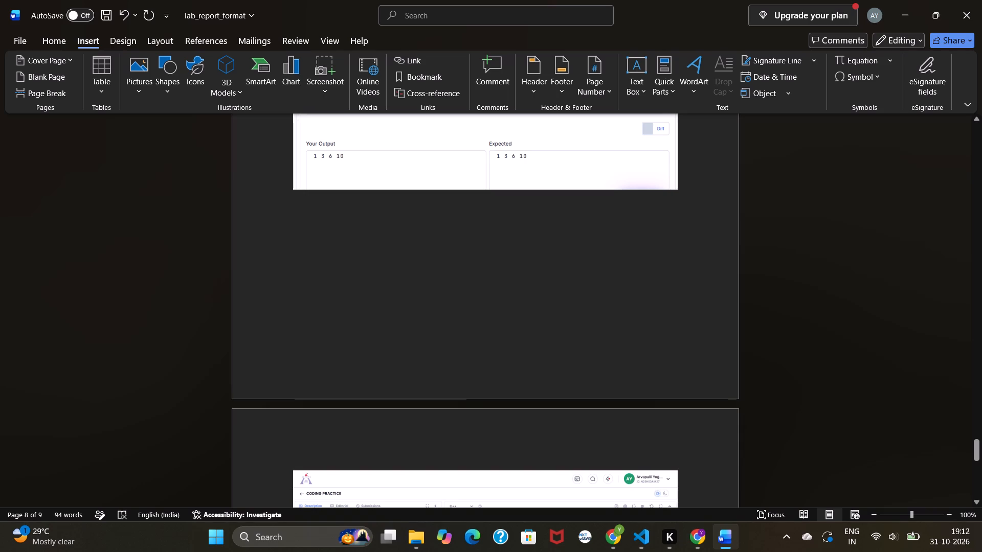
scroll(692, 289, up, 11)
scroll(692, 289, down, 2)
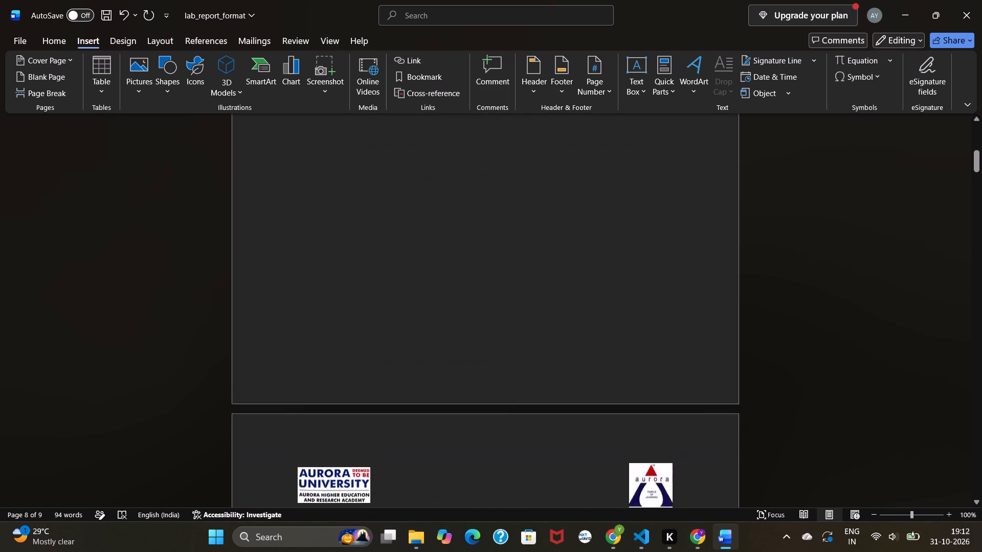
scroll(692, 289, down, 7)
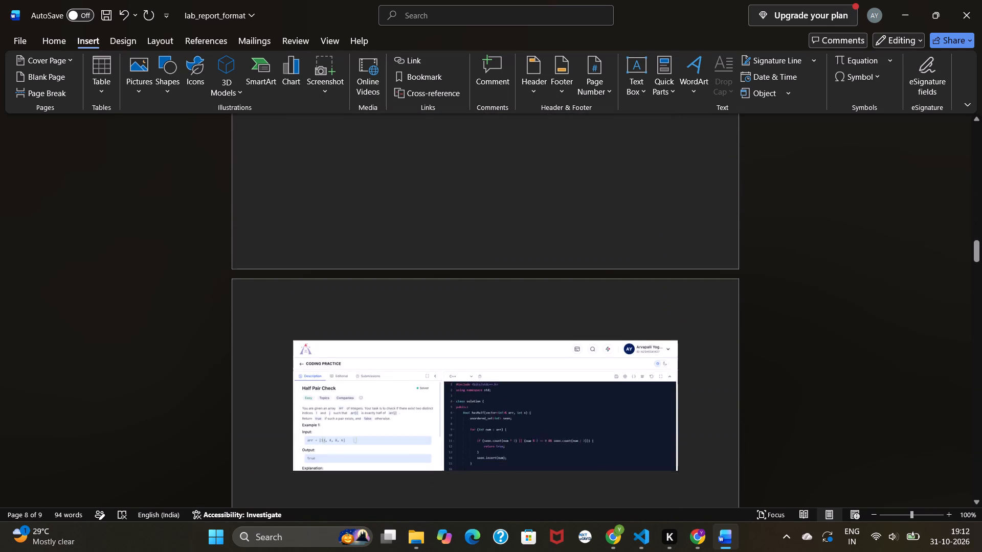
scroll(692, 289, down, 2)
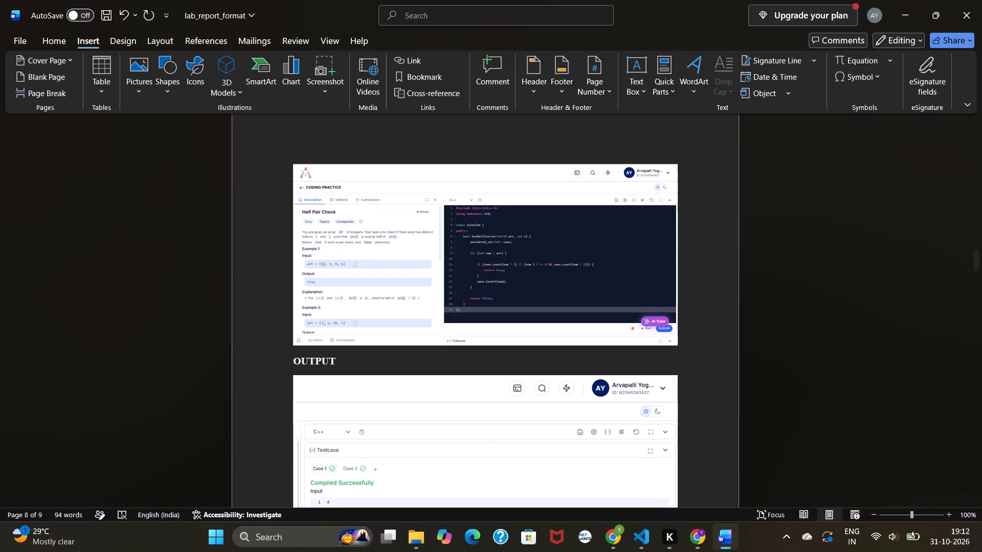
scroll(692, 289, up, 5)
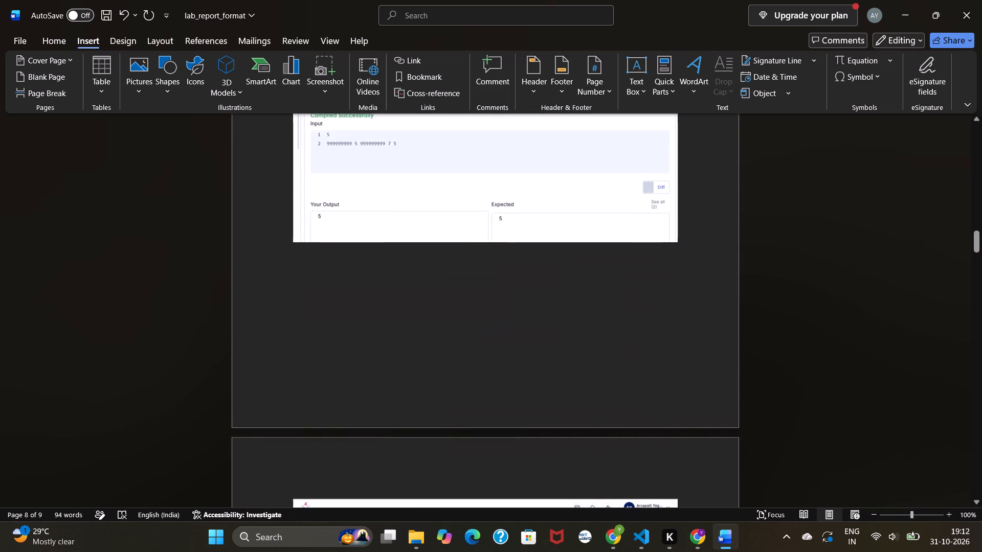
scroll(692, 289, up, 4)
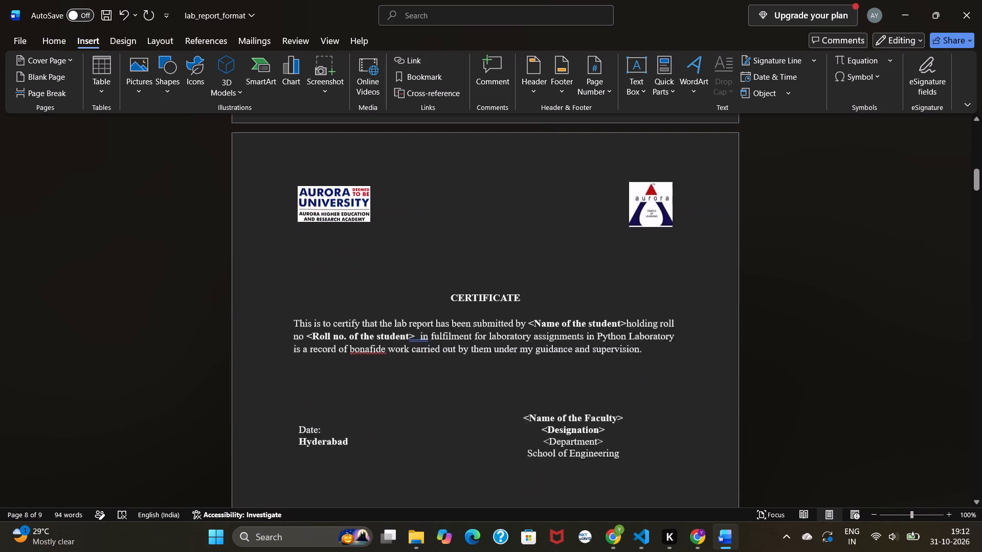
scroll(692, 289, up, 1)
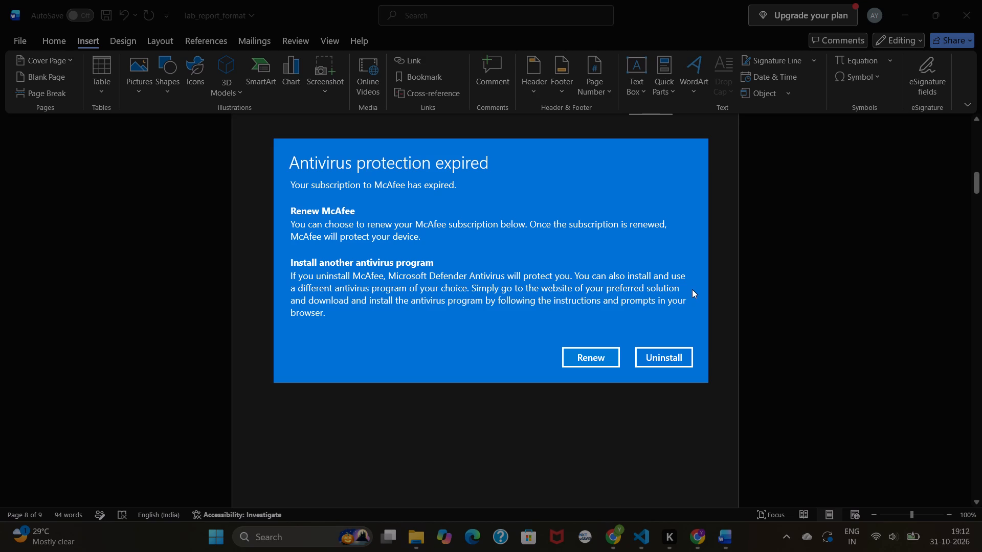
Respond to the expired antivirus notice by choosing to renew McAfee.
drag(605, 341, 591, 364)
click(591, 364)
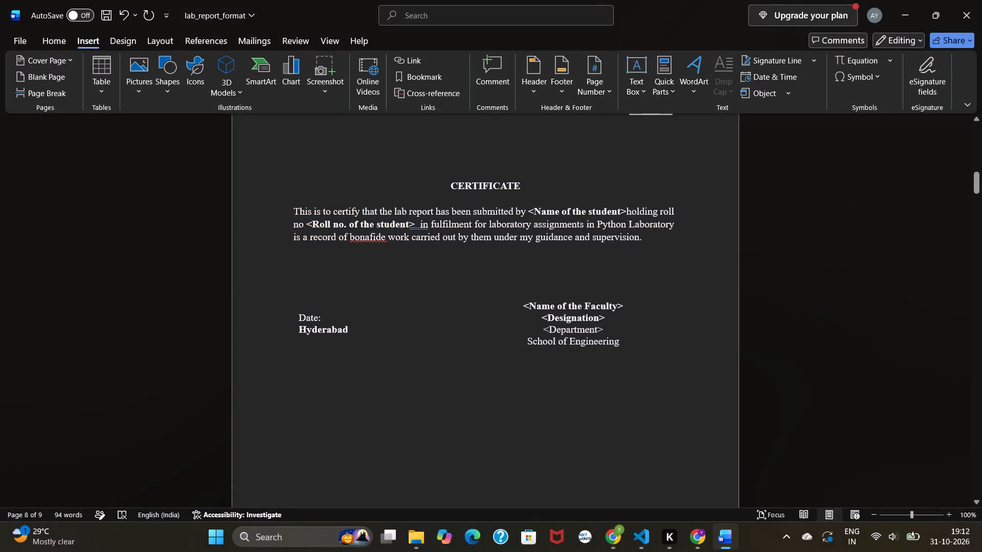
Review the lab report from the cover page and certificate through each question section to the Maximum Sum Fixed Window output.
scroll(591, 364, down, 20)
scroll(591, 364, down, 4)
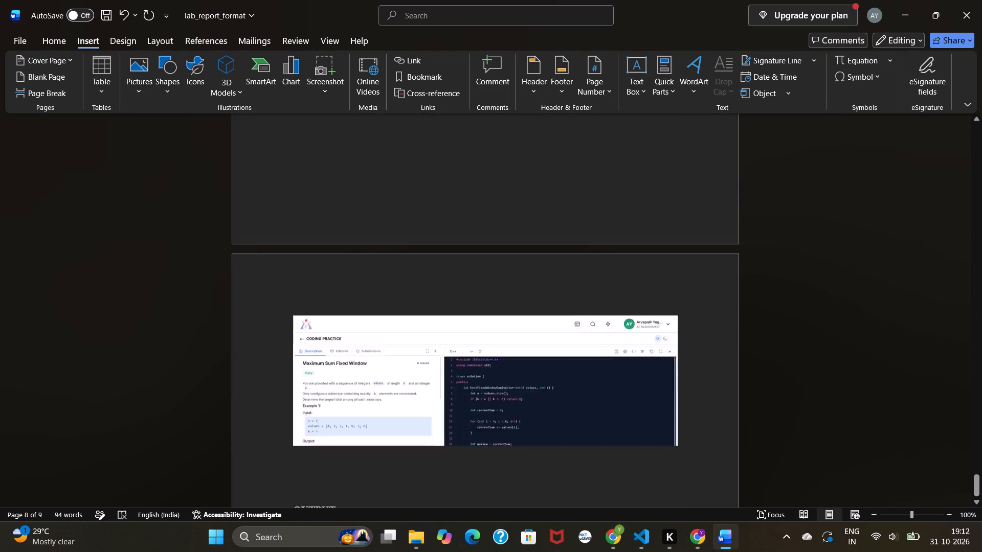
scroll(626, 163, down, 9)
scroll(626, 163, up, 14)
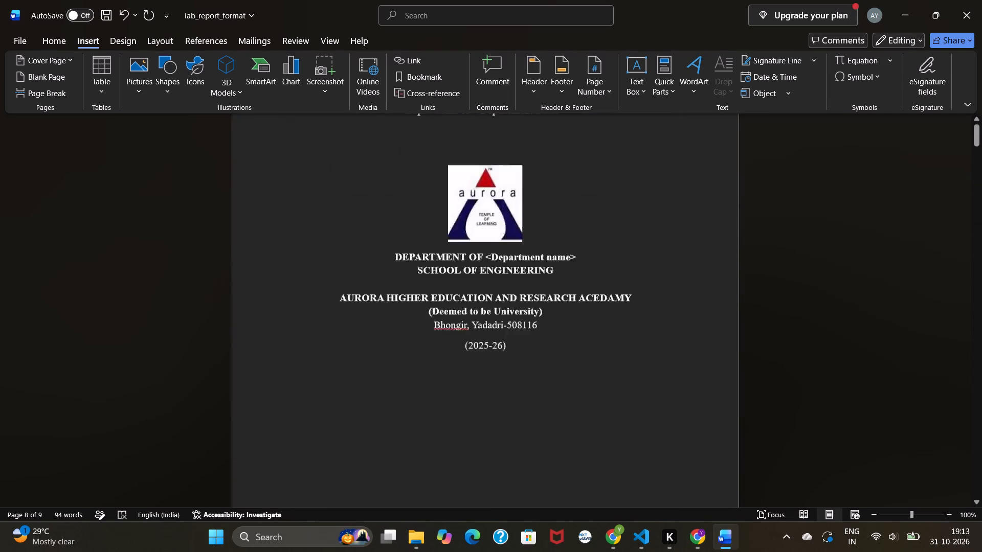
scroll(626, 163, up, 1)
scroll(626, 163, down, 6)
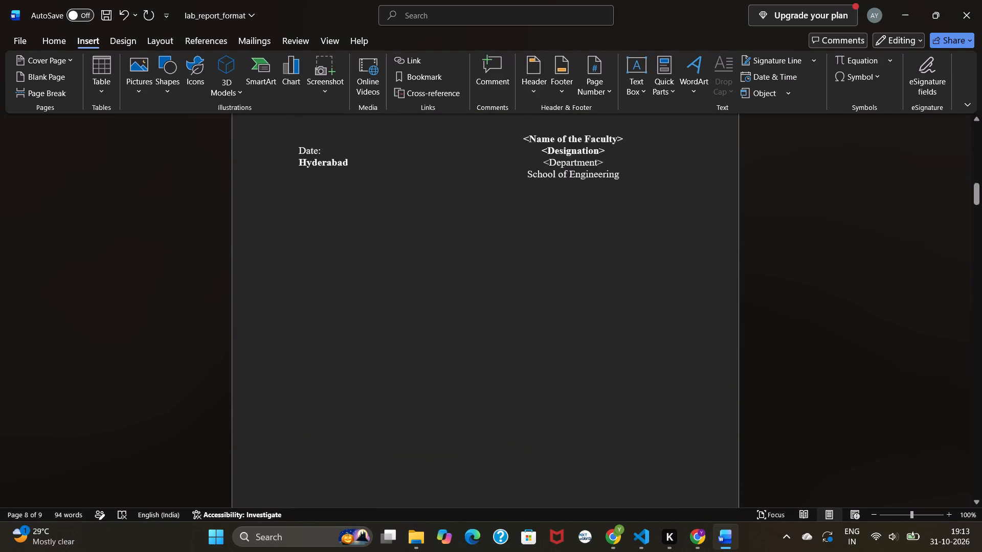
scroll(626, 163, down, 8)
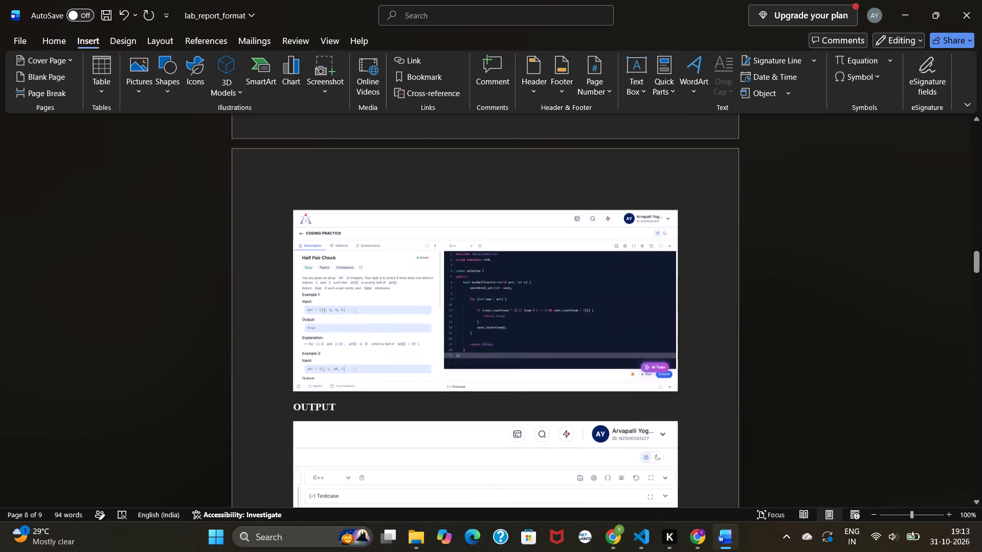
scroll(626, 163, down, 7)
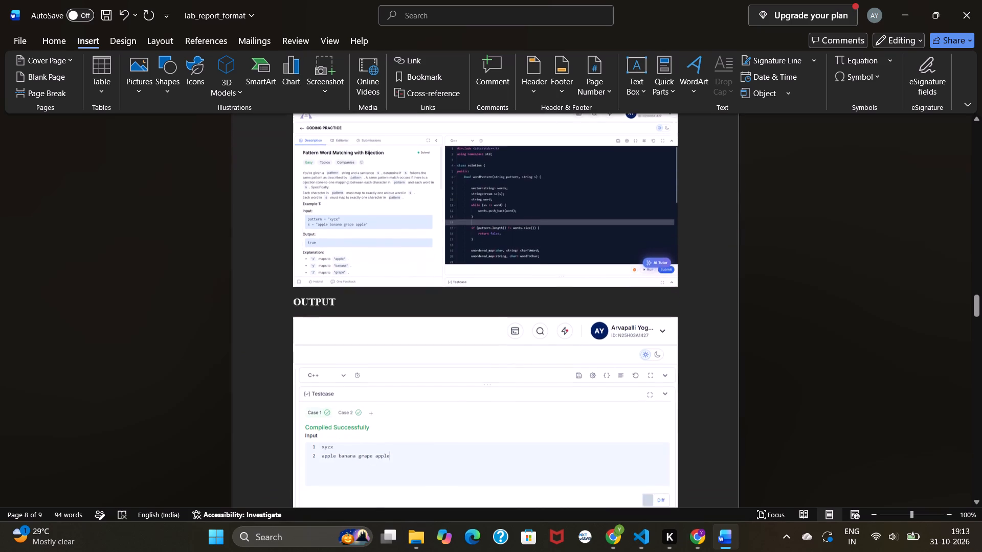
scroll(626, 163, down, 7)
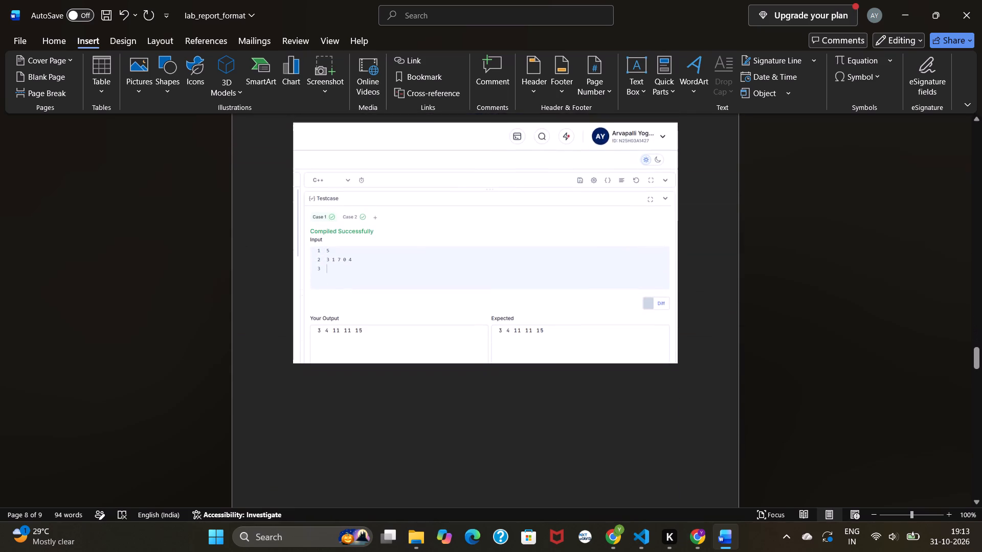
scroll(626, 163, down, 7)
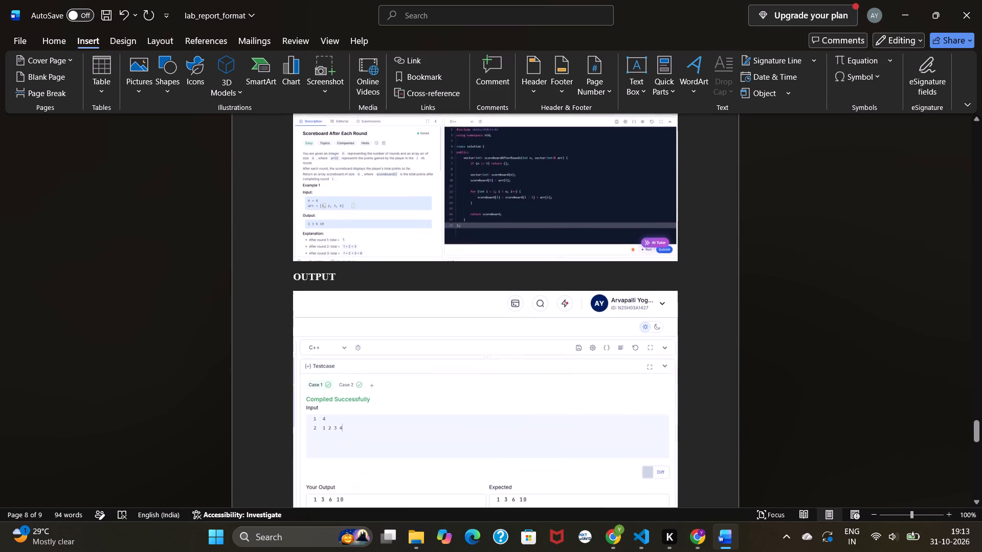
scroll(626, 163, down, 7)
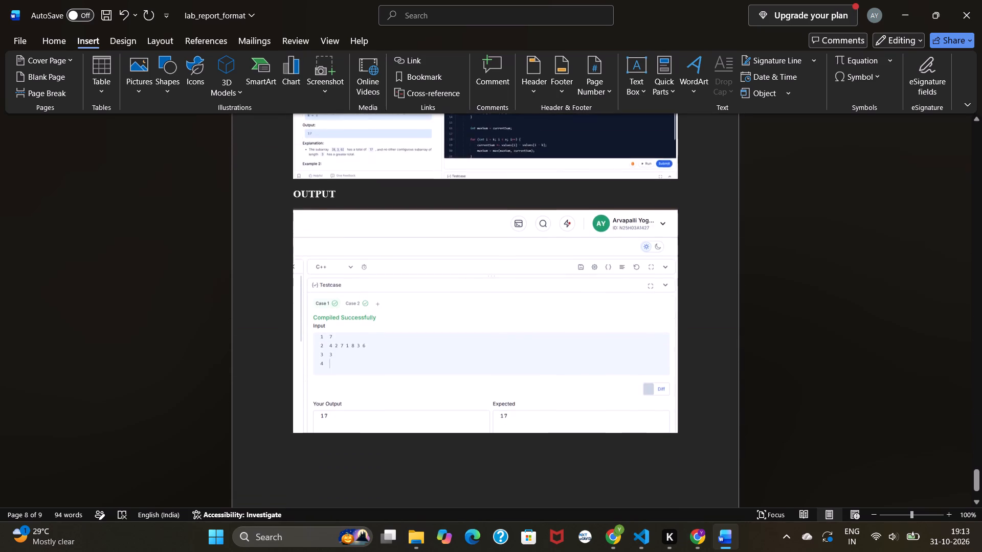
scroll(626, 163, down, 4)
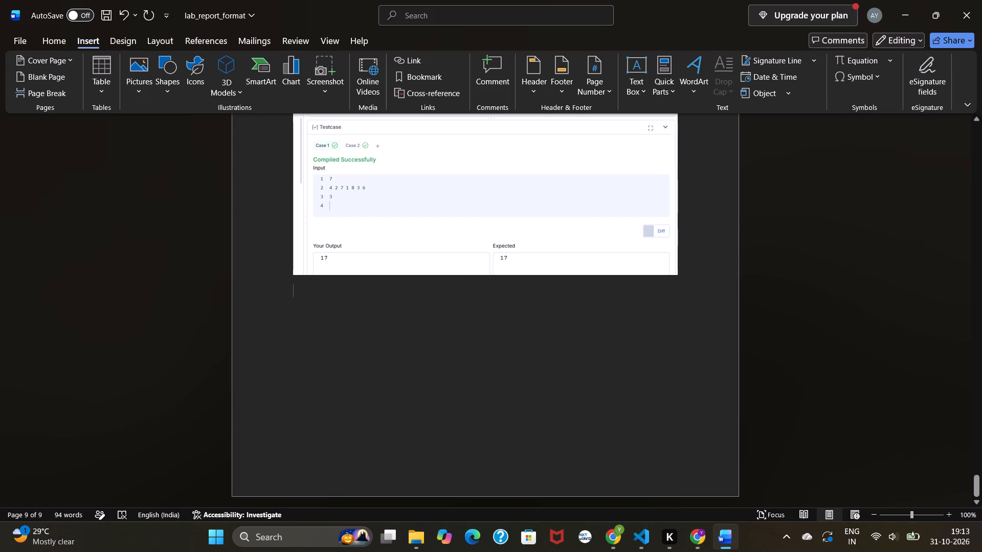
Switch to Chrome, open the Union of Two Sorted Arrays question from the Coding Practice list, and expand its code editor over the test case area.
click(479, 169)
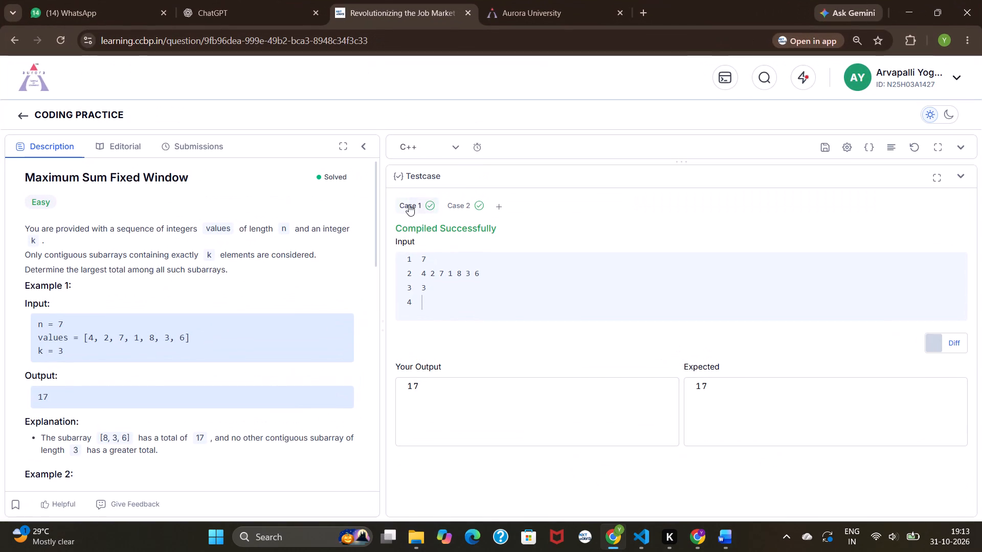
scroll(393, 232, down, 3)
scroll(393, 232, up, 6)
scroll(481, 251, up, 5)
click(24, 118)
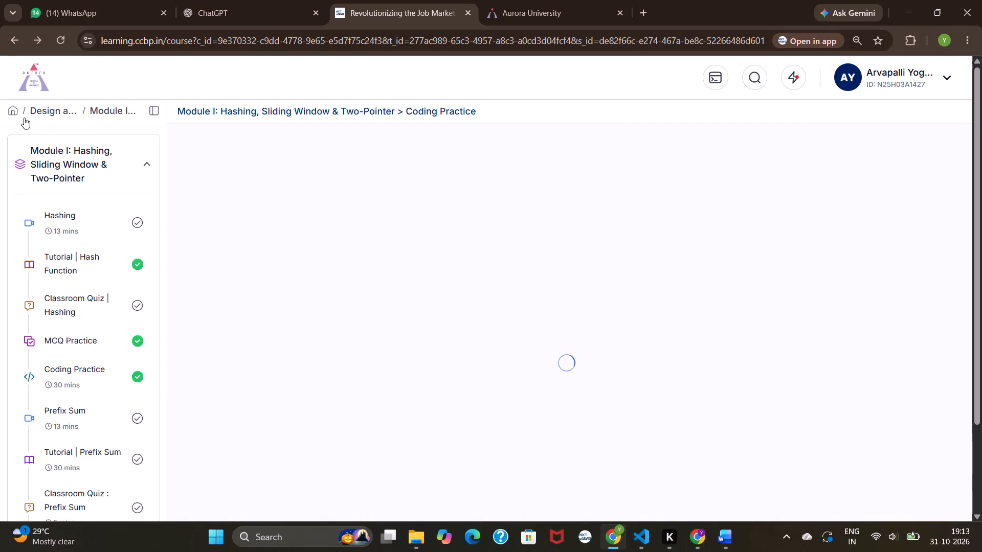
click(263, 267)
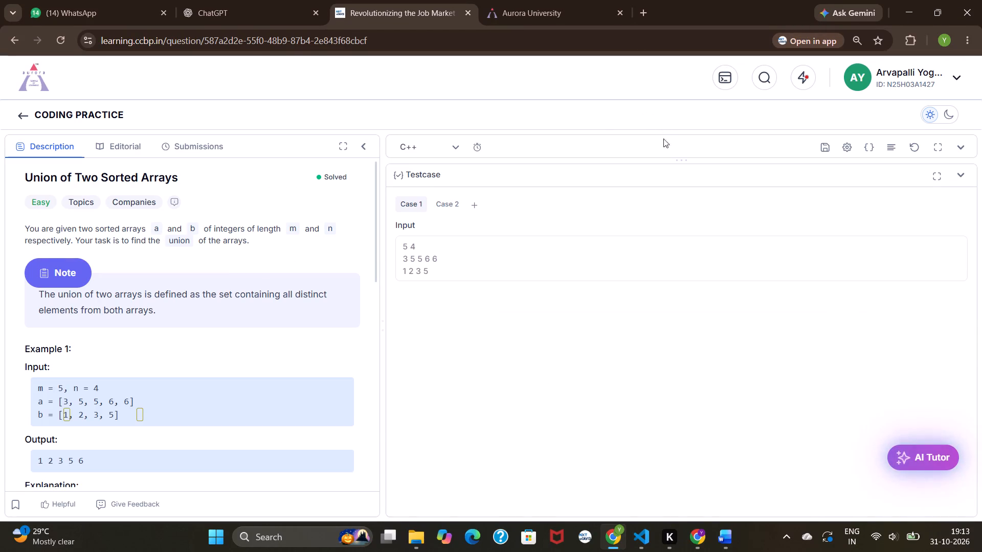
drag(671, 157, 712, 547)
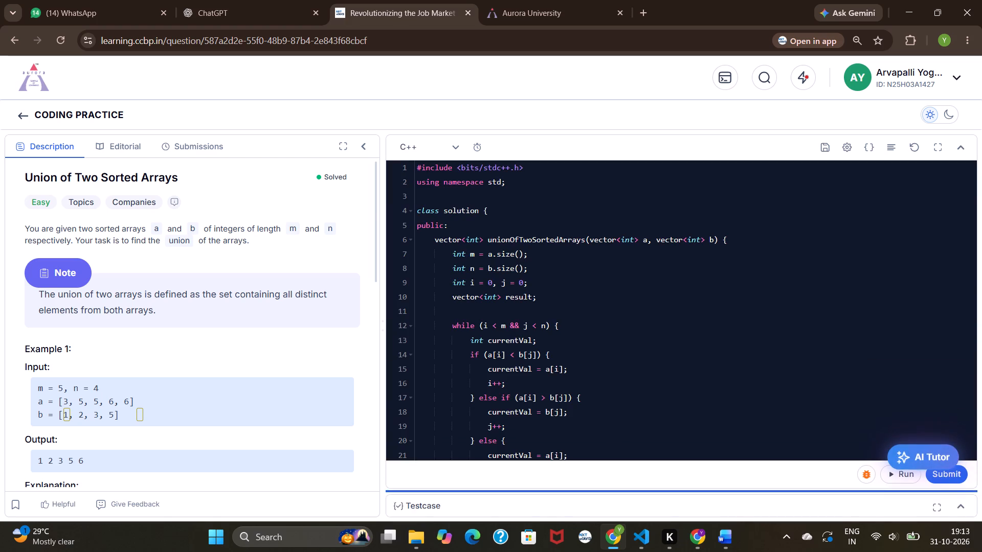
Capture the Union of Two Sorted Arrays page with its description and code, and paste the screenshot at the end of the Word lab report.
drag(712, 547, 707, 551)
scroll(573, 255, up, 2)
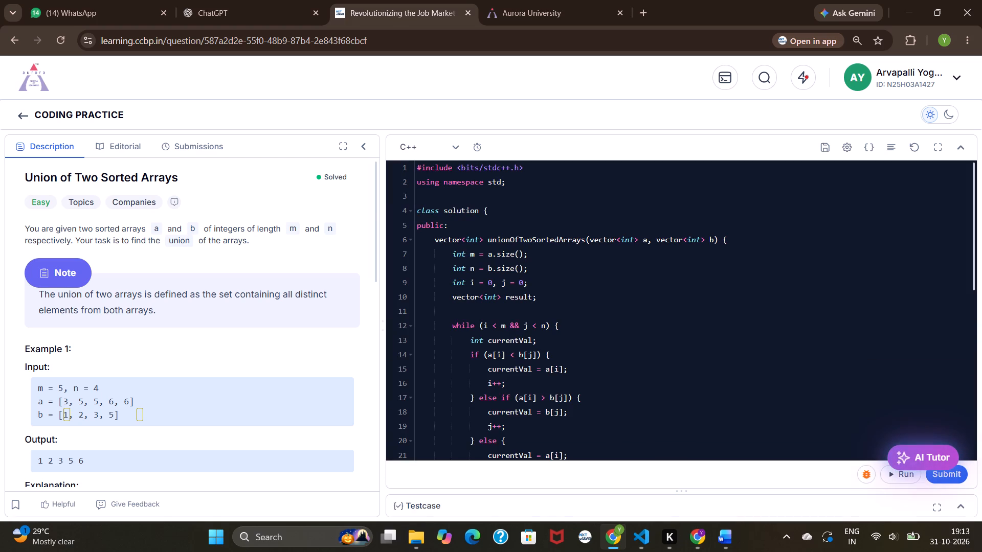
key(Print)
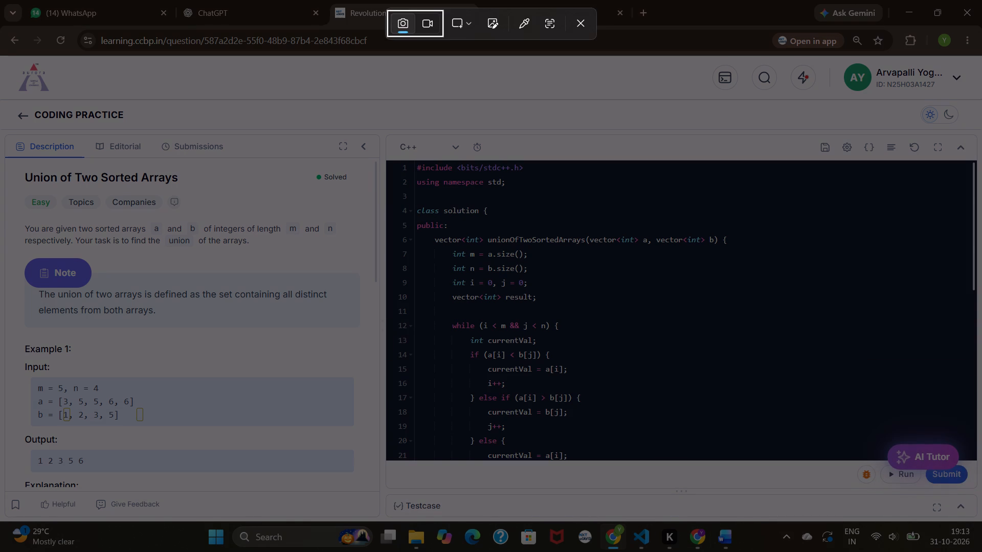
drag(0, 55, 608, 451)
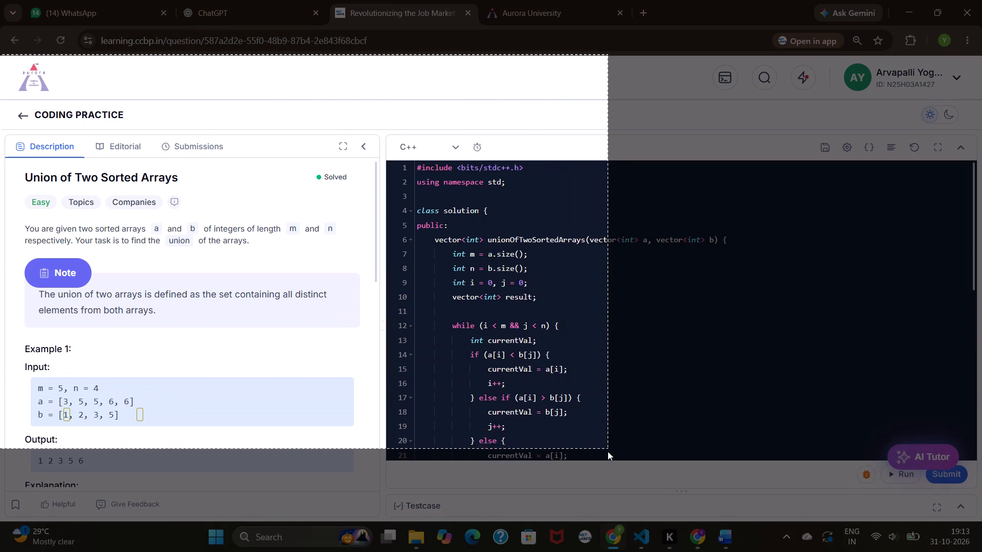
drag(608, 451, 700, 497)
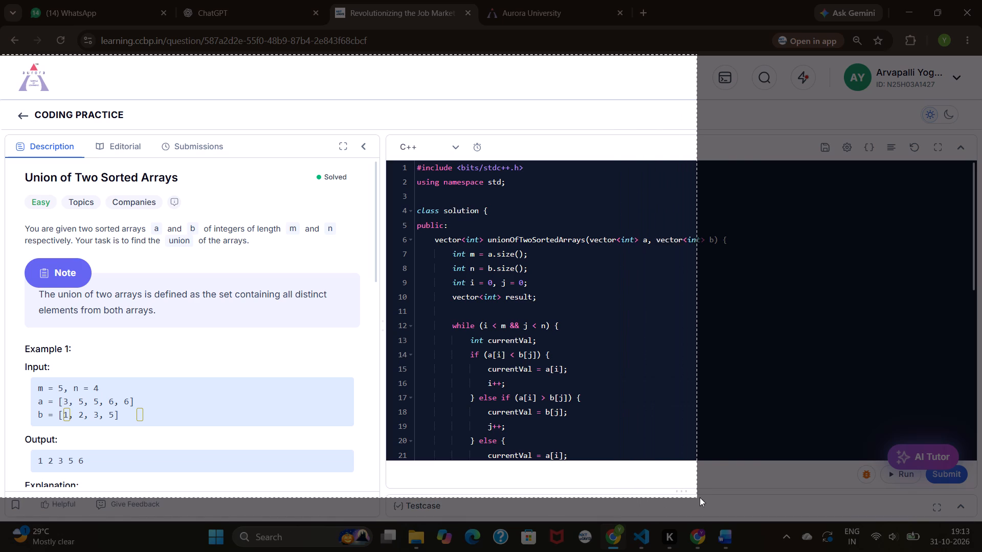
drag(700, 497, 873, 499)
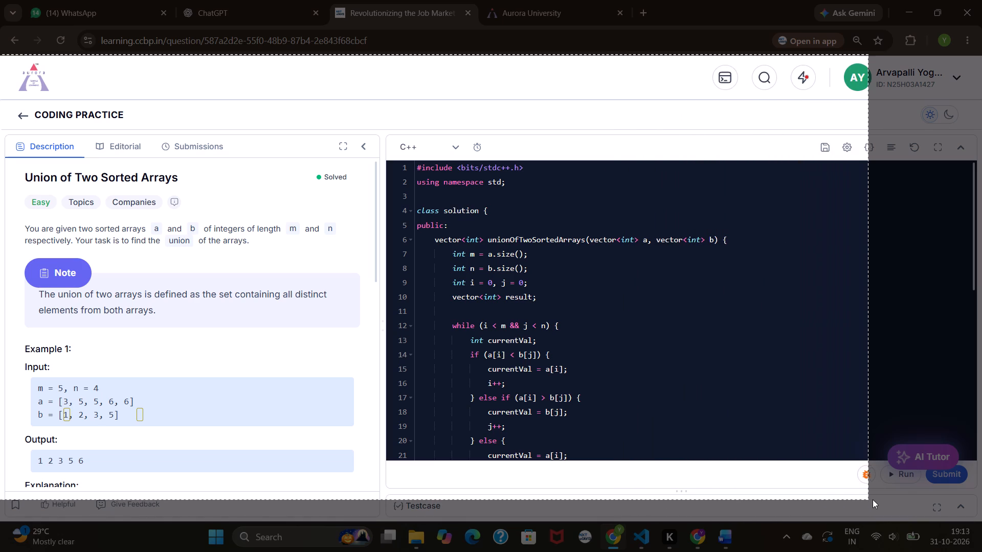
drag(873, 499, 981, 498)
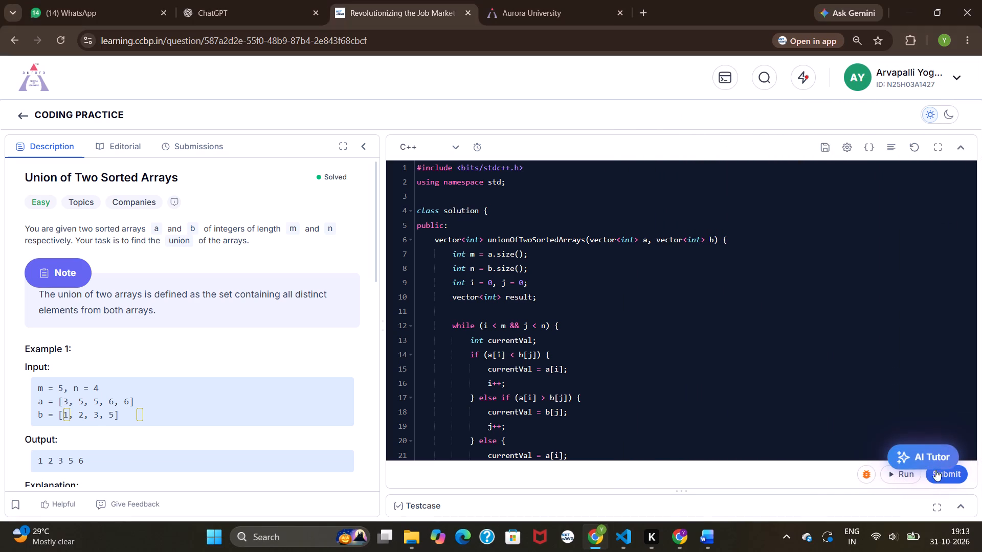
click(510, 139)
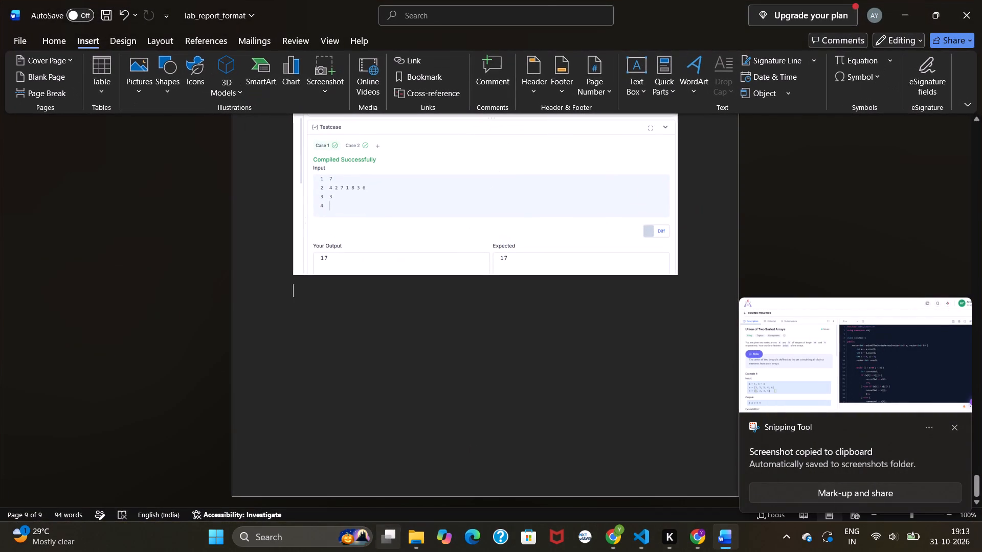
key(ctrl+v)
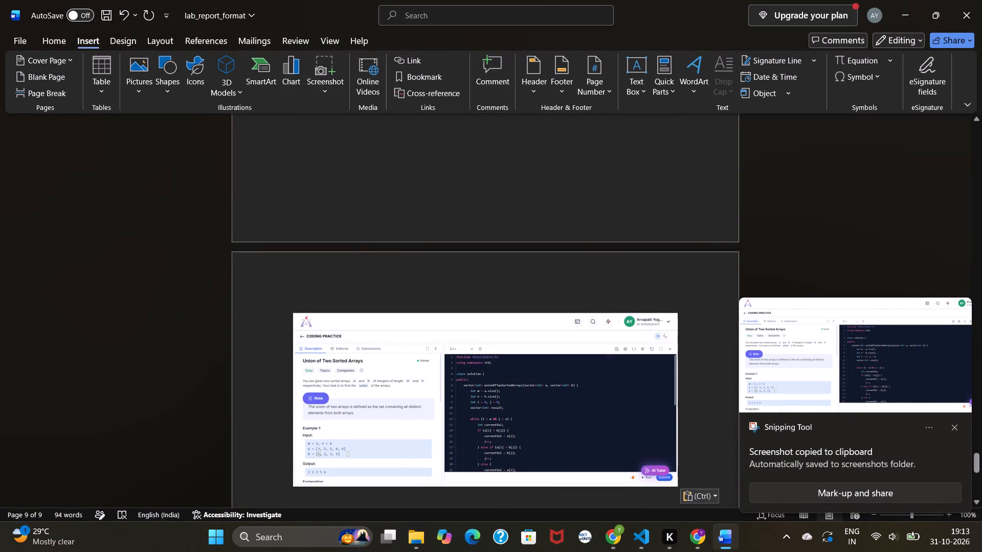
Copy the bold OUTPUT label from the Maximum Sum Fixed Window section and paste it on a new line below the Union of Two Sorted Arrays screenshot.
scroll(410, 273, up, 3)
drag(366, 169, 299, 164)
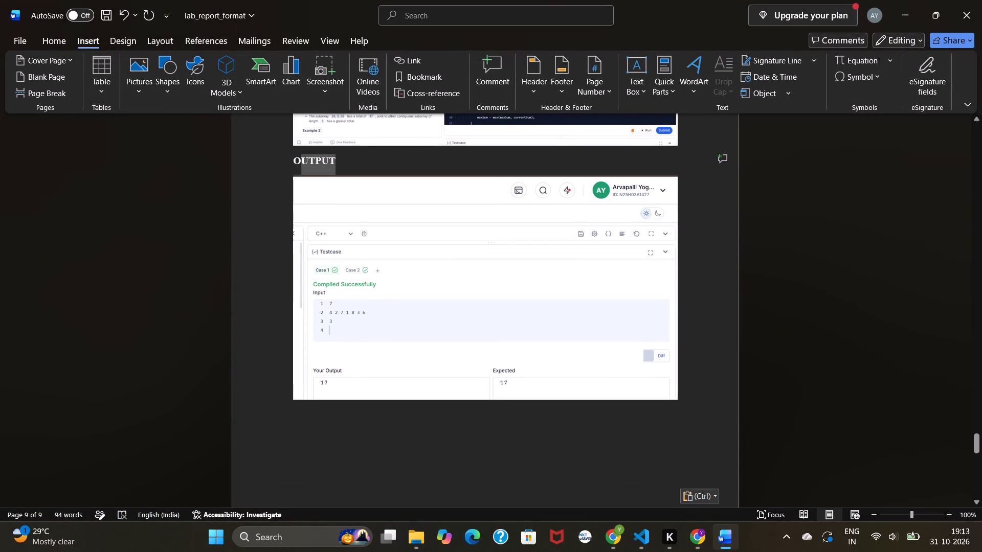
drag(299, 164, 295, 163)
key(ctrl+c)
scroll(450, 234, down, 4)
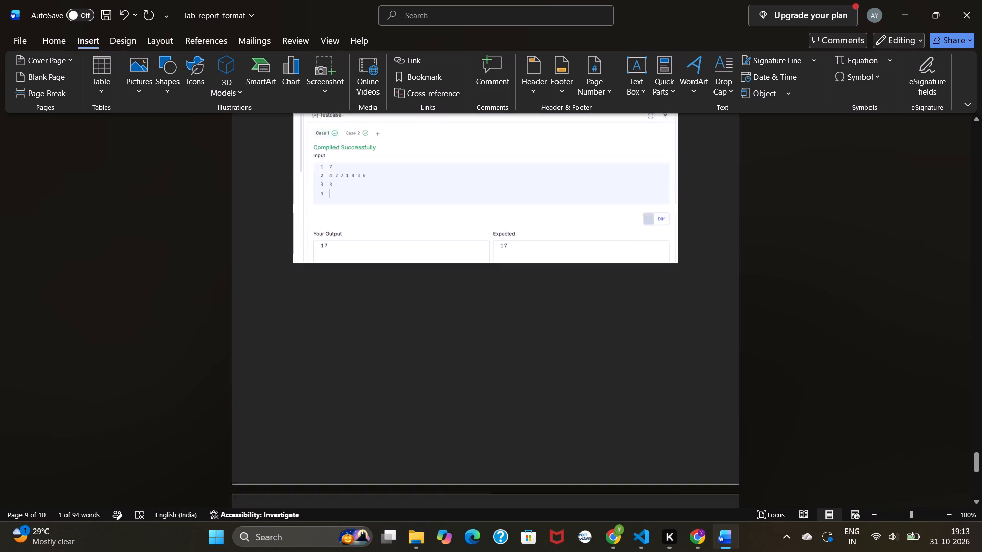
scroll(450, 234, down, 3)
click(694, 227)
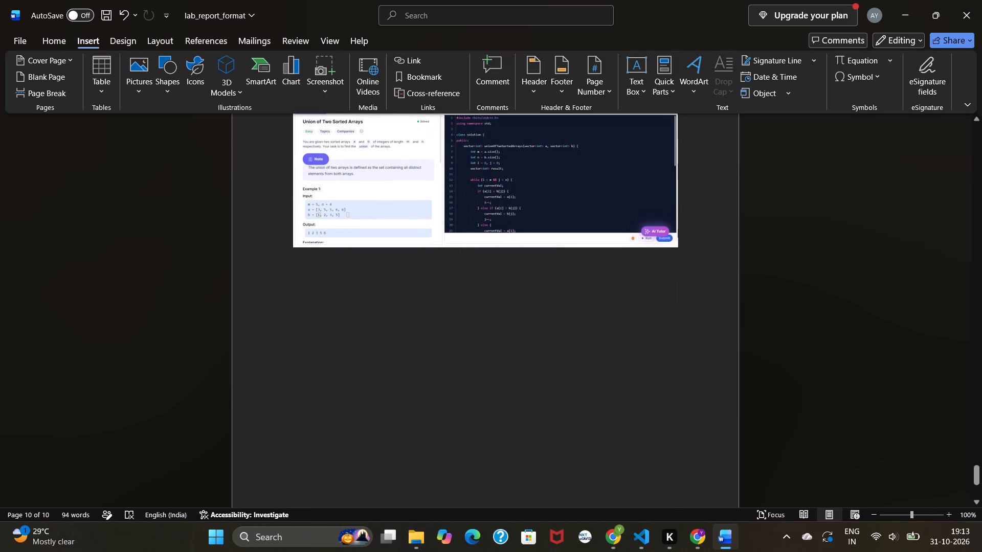
key(Return)
key(ctrl+v)
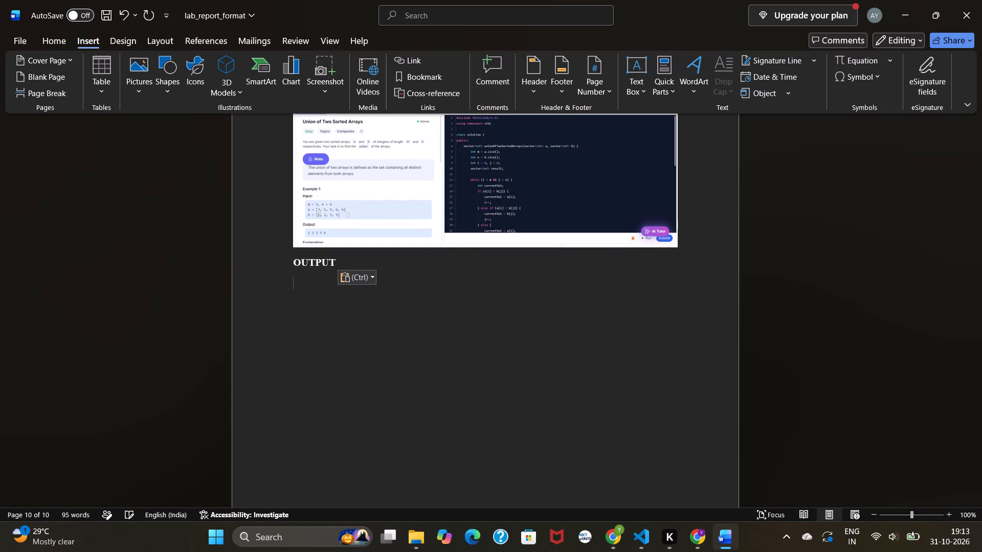
Switch to Chrome, run the Union of Two Sorted Arrays code, and enlarge the test case results over the code editor.
click(566, 131)
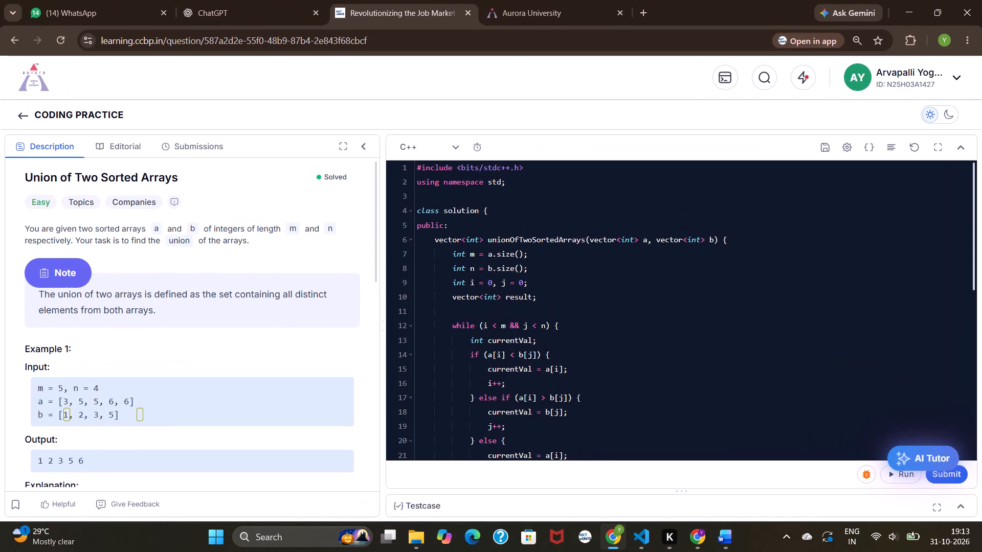
scroll(695, 244, down, 2)
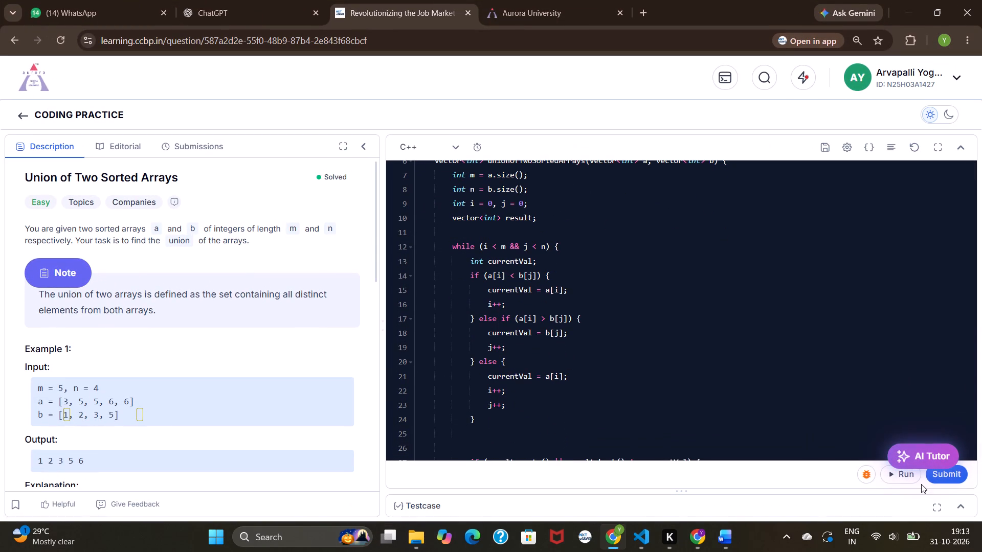
click(911, 477)
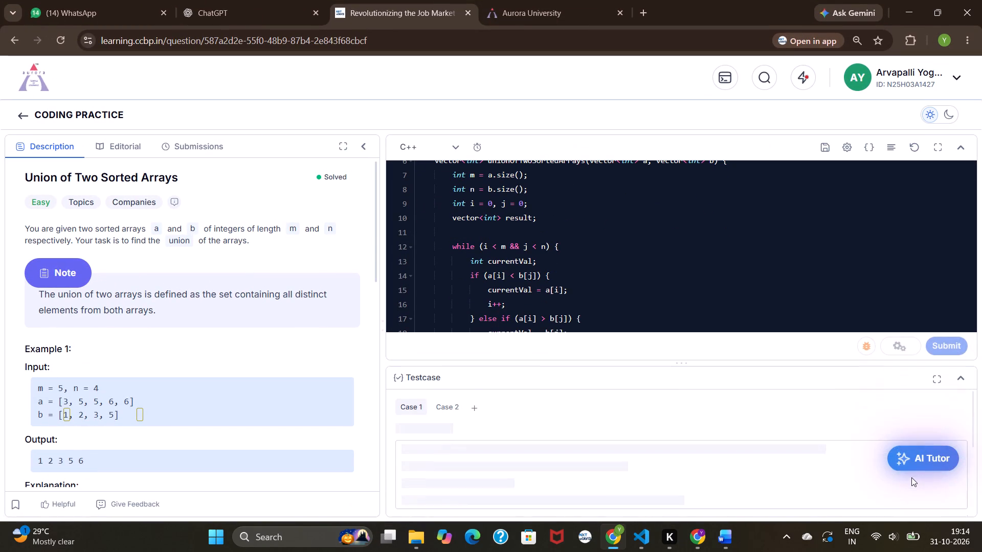
drag(689, 363, 690, 200)
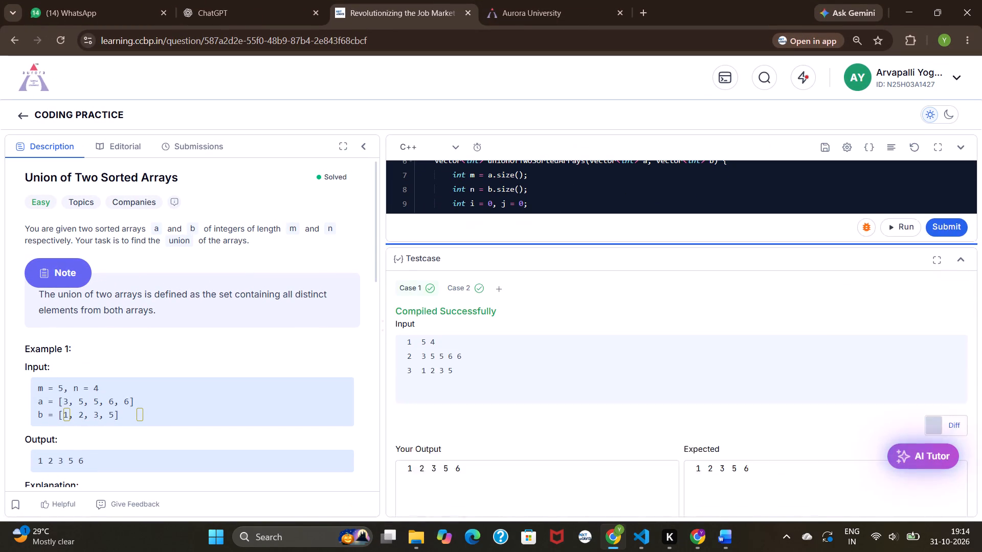
drag(690, 200, 693, 118)
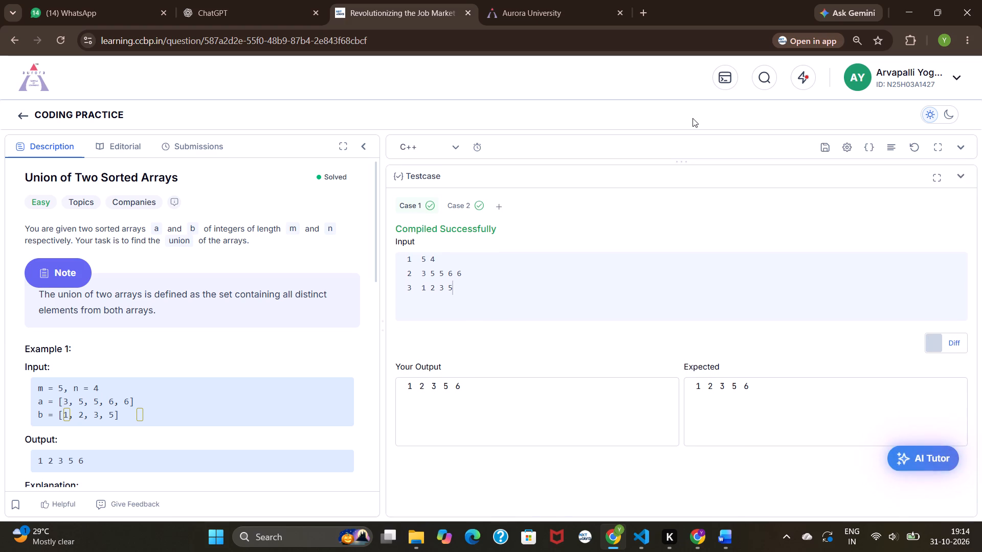
Capture the Union of Two Sorted Arrays test case results, paste them under the OUTPUT label in the Word report, and add a new line after them.
key(Print)
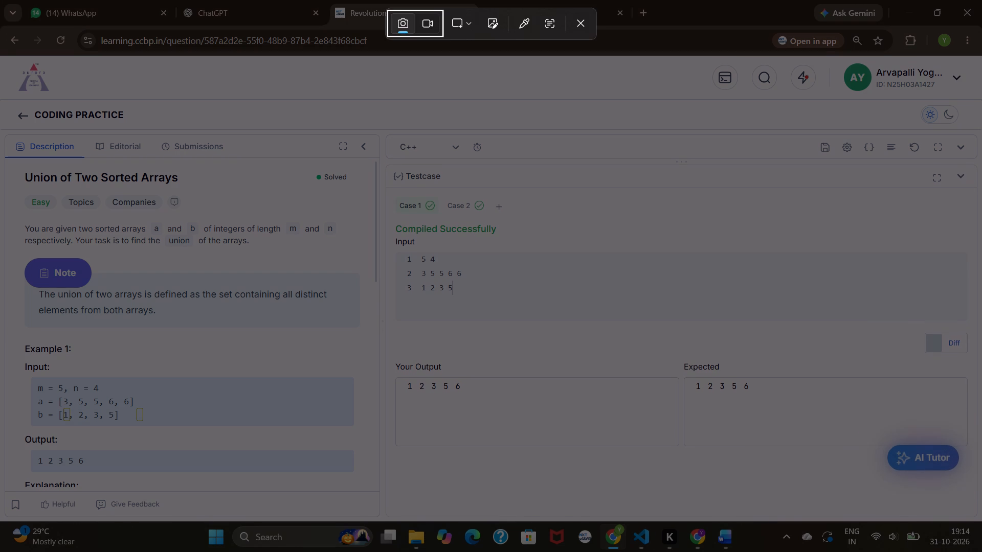
drag(362, 56, 380, 65)
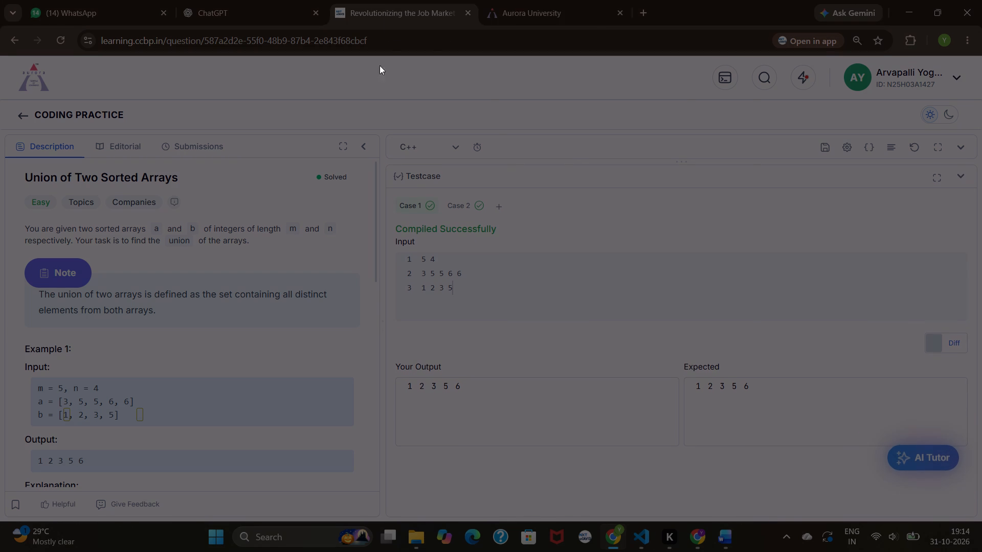
drag(380, 65, 934, 448)
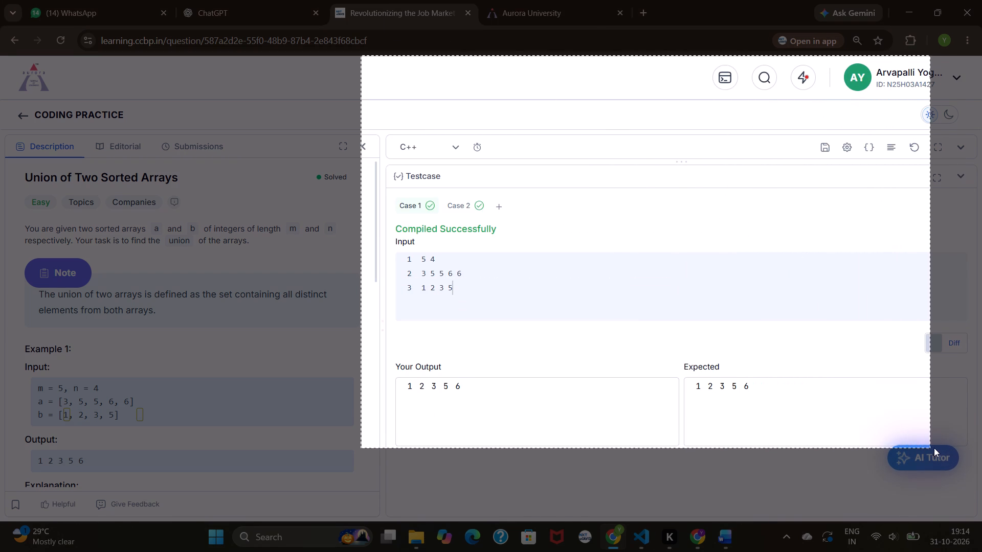
drag(934, 448, 975, 434)
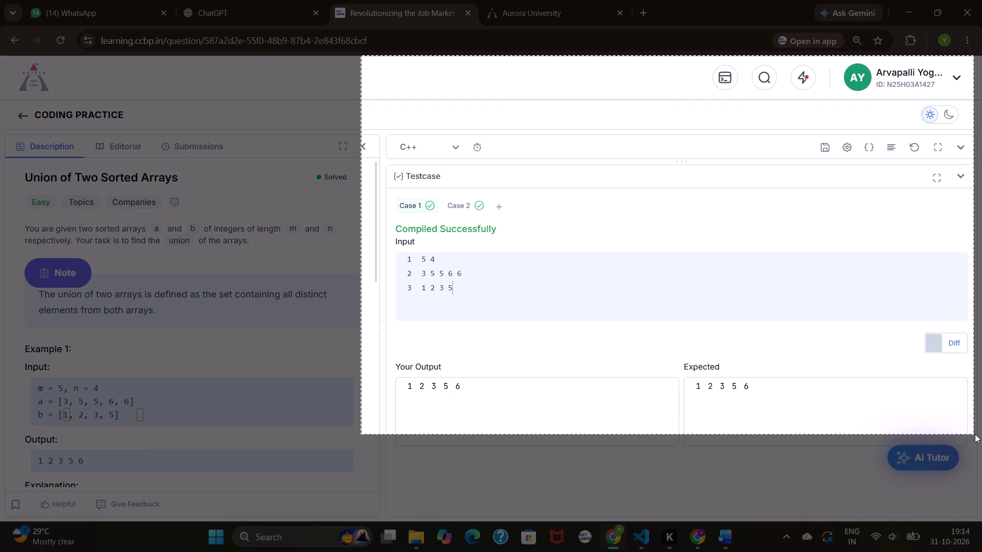
drag(975, 434, 973, 433)
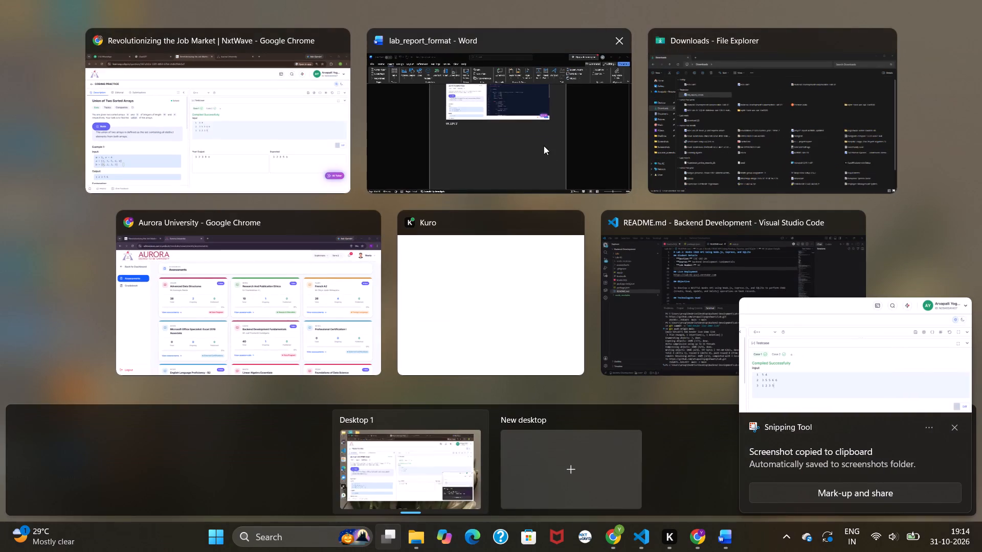
click(540, 142)
key(ctrl+v)
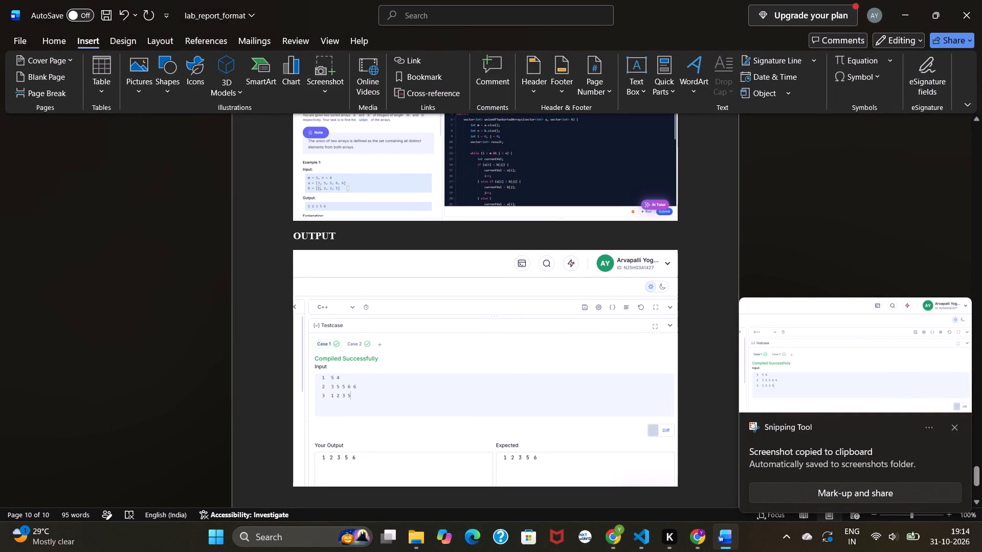
scroll(351, 301, down, 1)
click(707, 398)
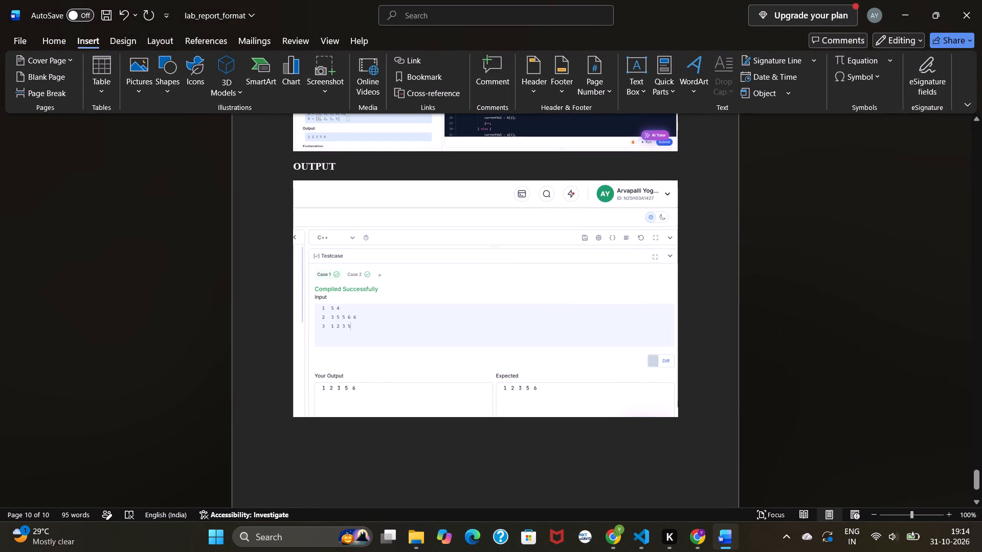
key(Return)
scroll(707, 398, up, 6)
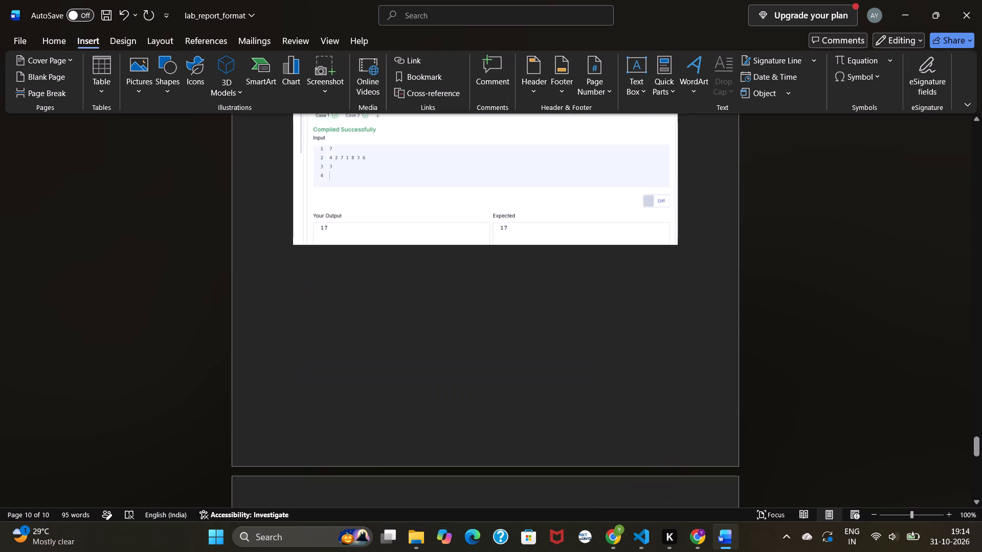
scroll(707, 398, up, 4)
scroll(707, 398, down, 20)
scroll(707, 398, down, 7)
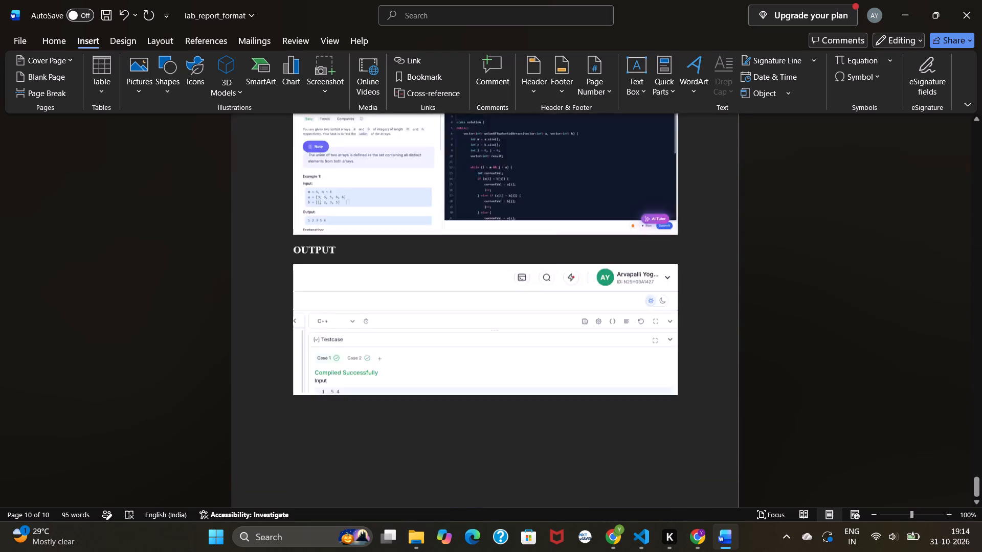
Switch to Chrome, open the Max Consecutive Ones II question from the Coding Practice list, and expand its code editor over the test case area.
click(549, 148)
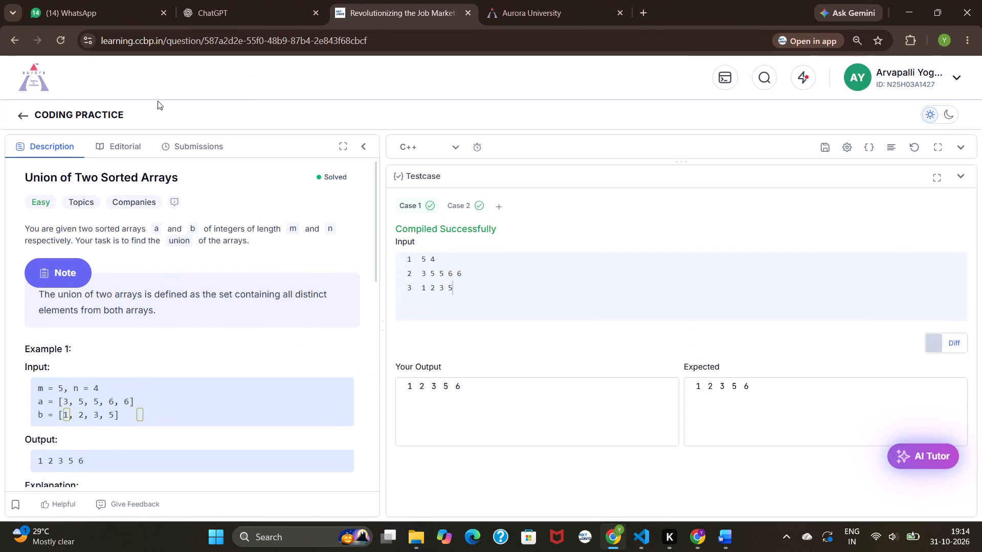
click(22, 116)
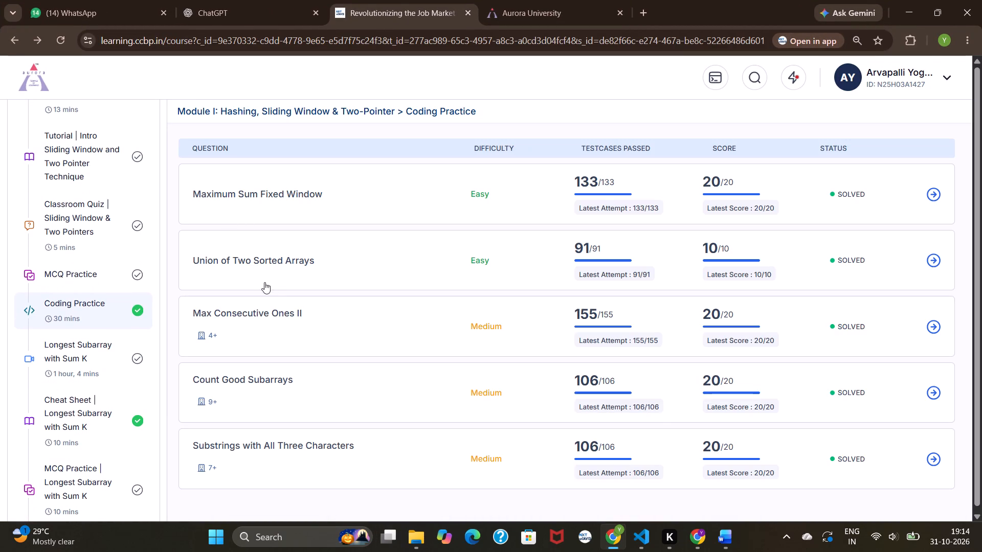
click(266, 324)
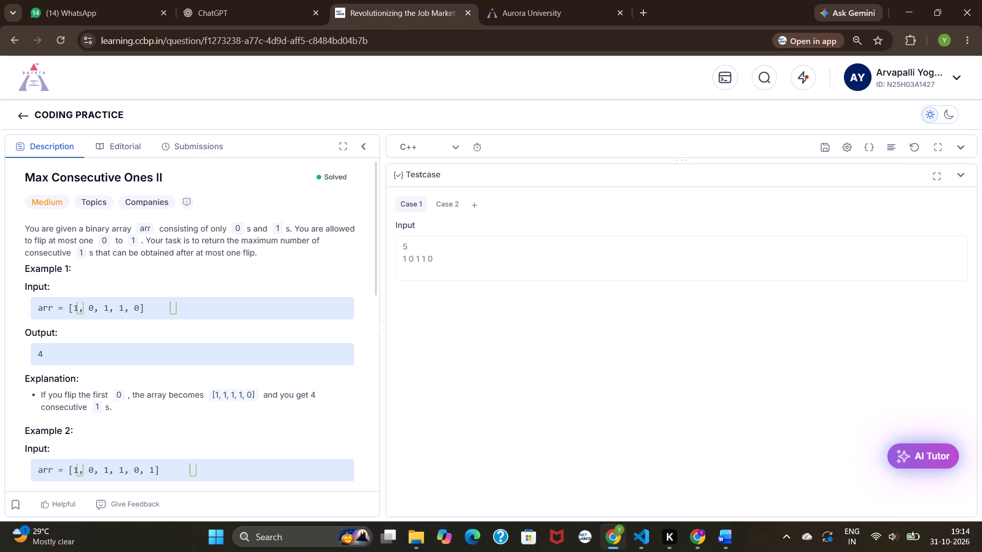
drag(667, 159, 696, 551)
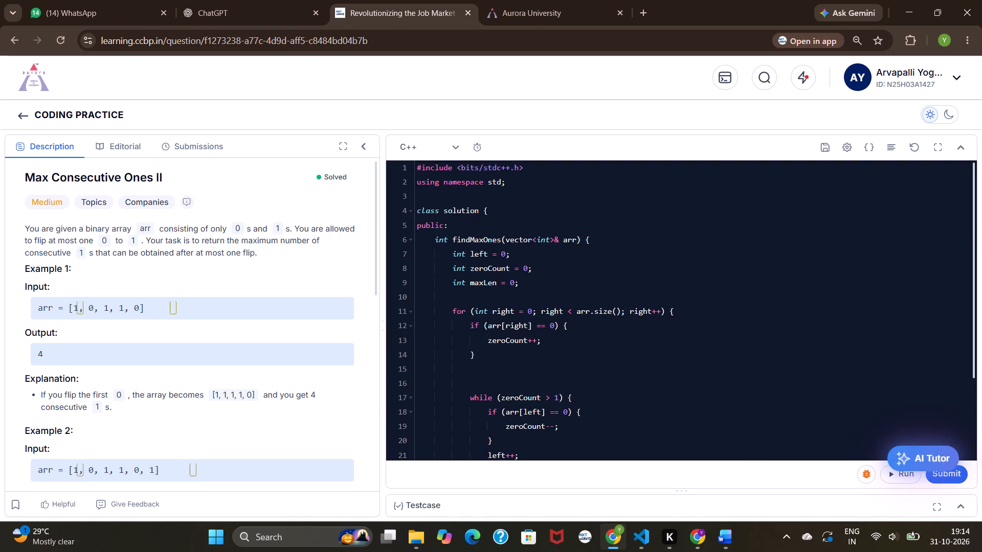
Capture the Max Consecutive Ones II page with its description and code, and paste the screenshot at the end of the Word lab report.
scroll(601, 359, down, 3)
scroll(601, 359, up, 8)
key(Print)
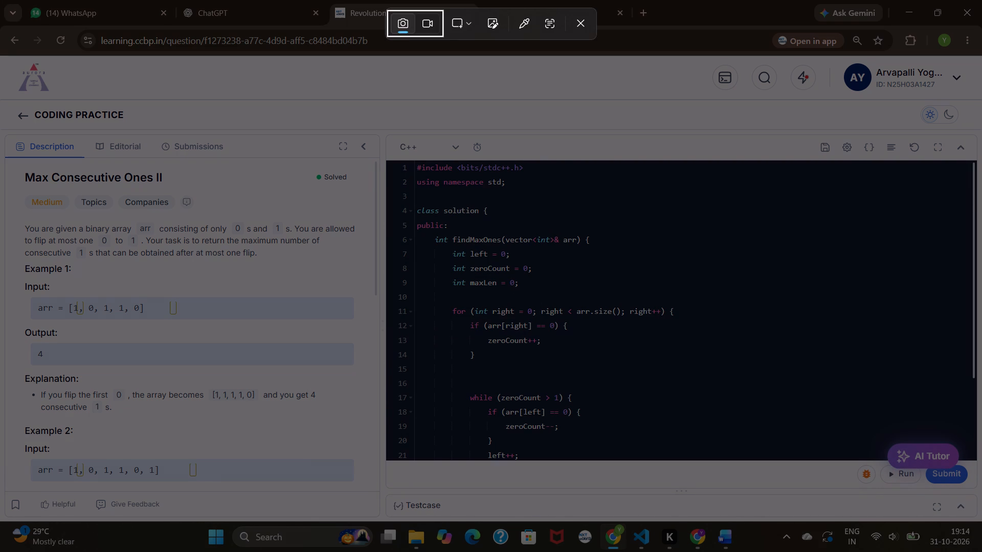
drag(0, 55, 774, 477)
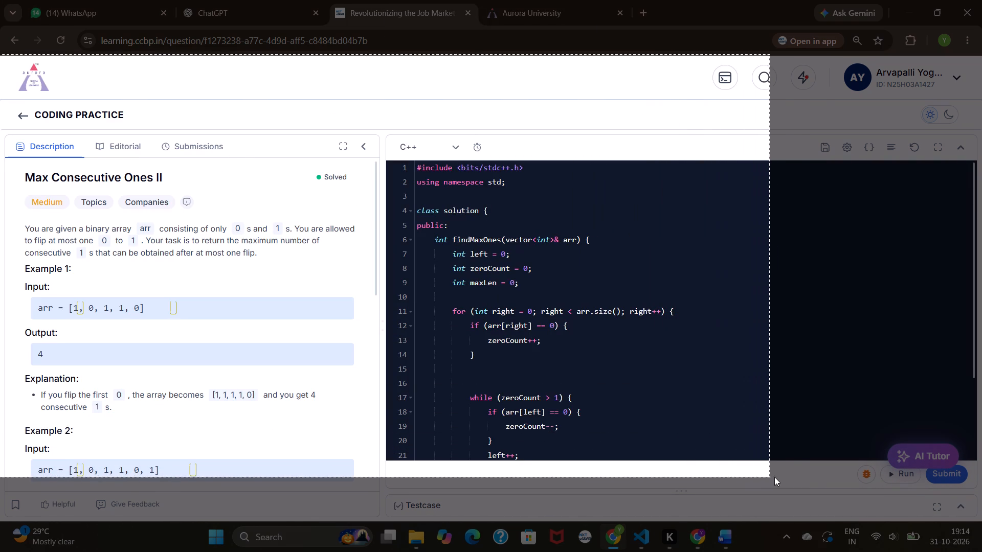
drag(774, 477, 949, 494)
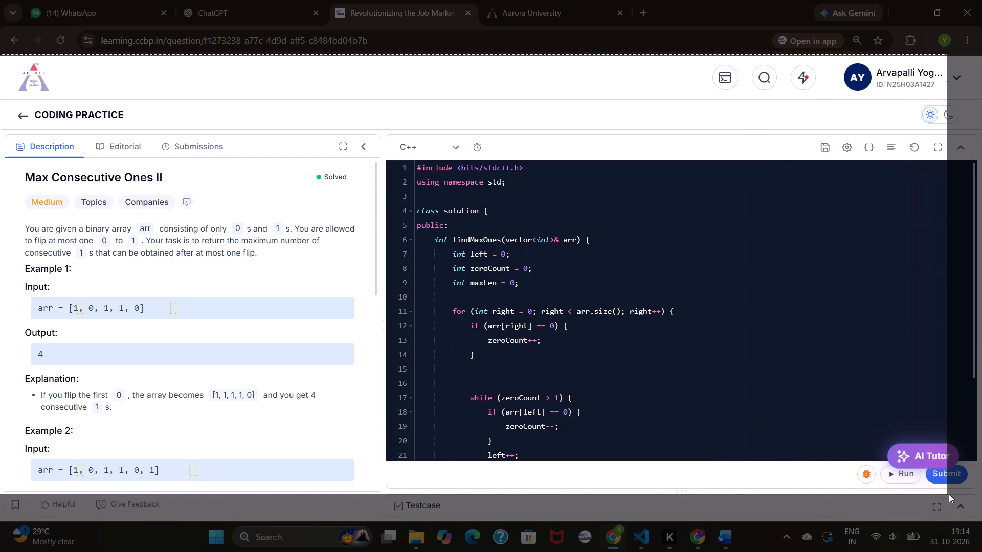
drag(949, 494, 981, 492)
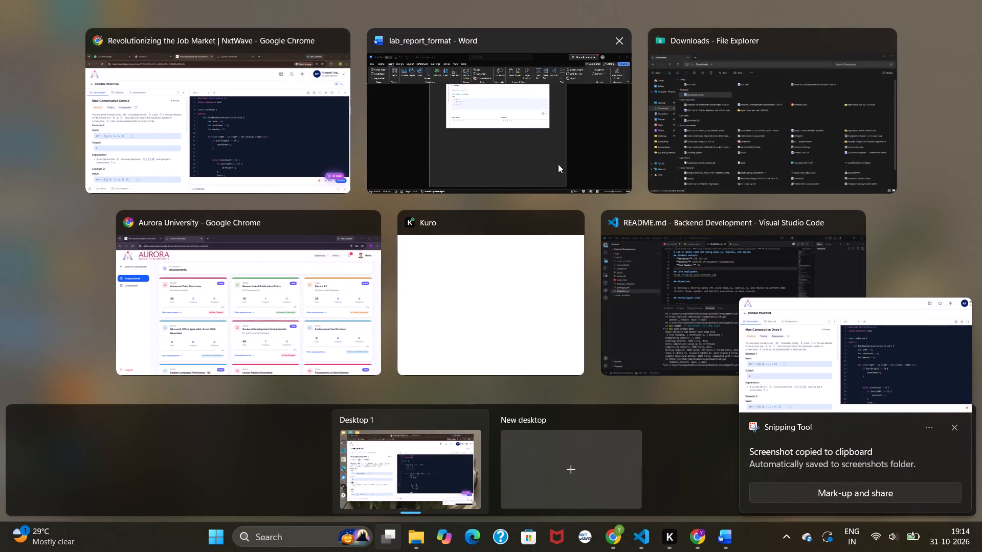
click(548, 150)
key(ctrl+v)
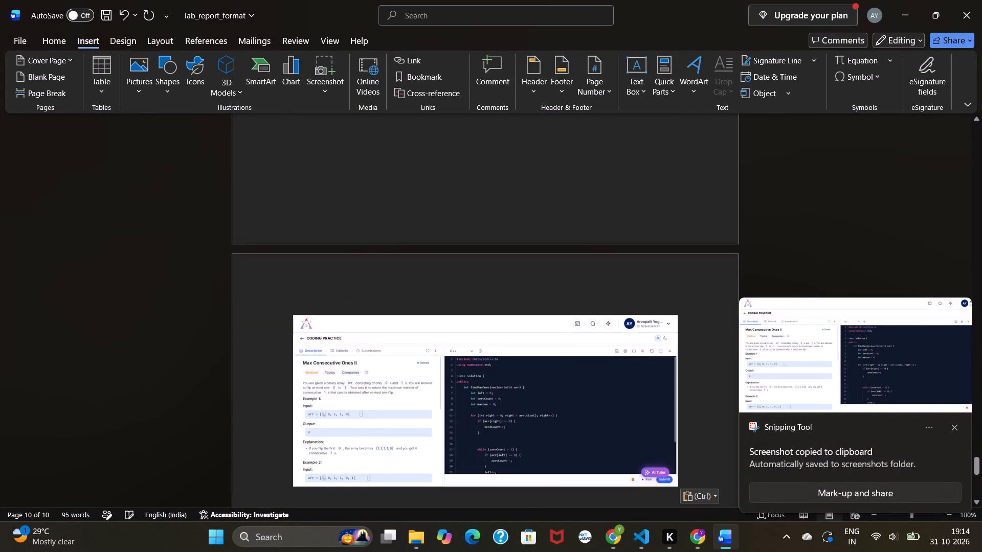
Copy the bold OUTPUT label from the Union of Two Sorted Arrays section and paste it on a new line below the Max Consecutive Ones II screenshot.
scroll(380, 298, up, 3)
drag(361, 257, 312, 258)
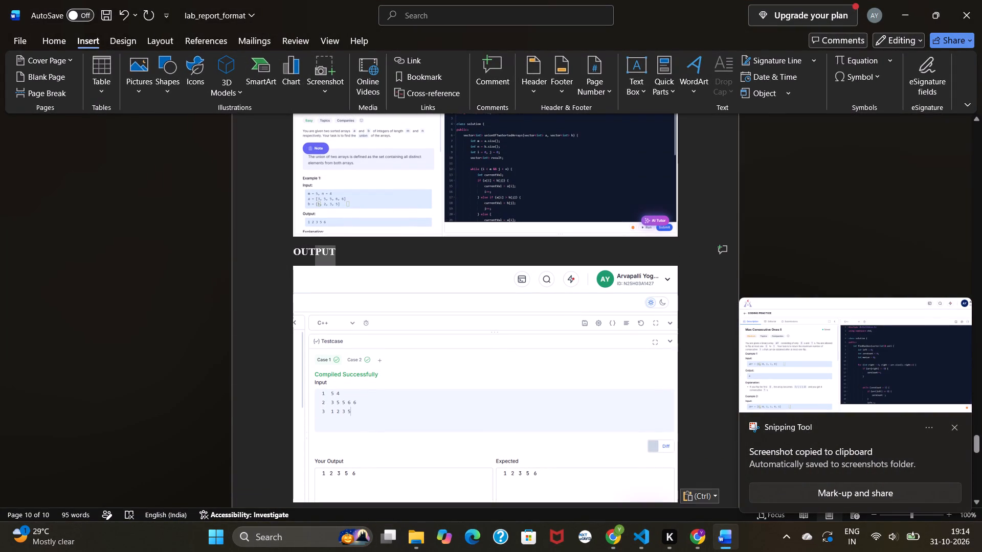
drag(312, 258, 293, 255)
key(ctrl+c)
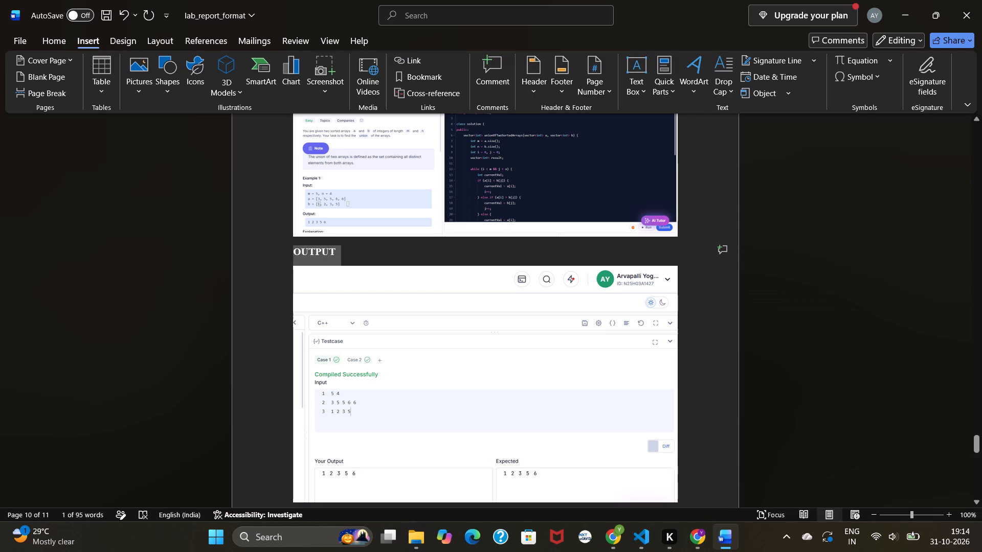
scroll(396, 328, down, 4)
click(690, 416)
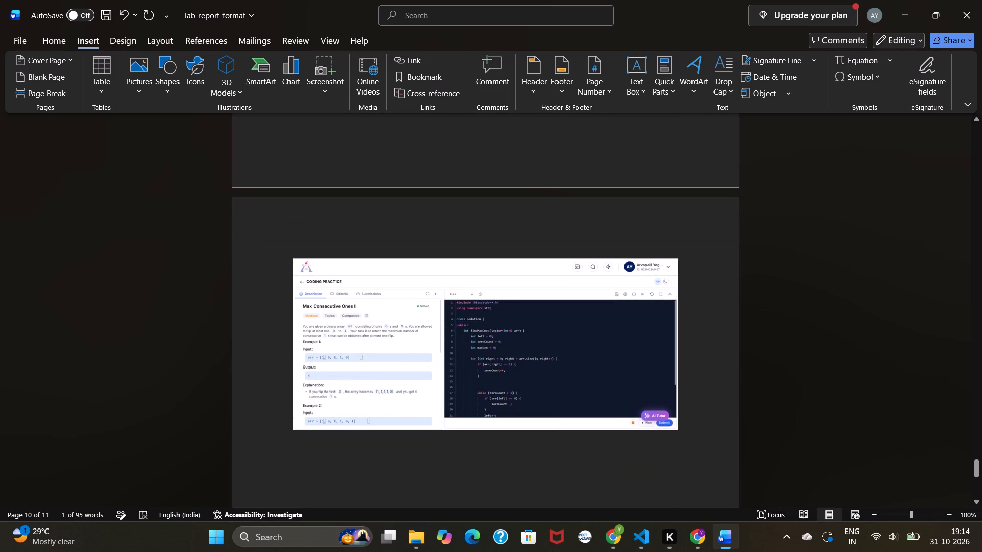
key(Return)
key(ctrl+v)
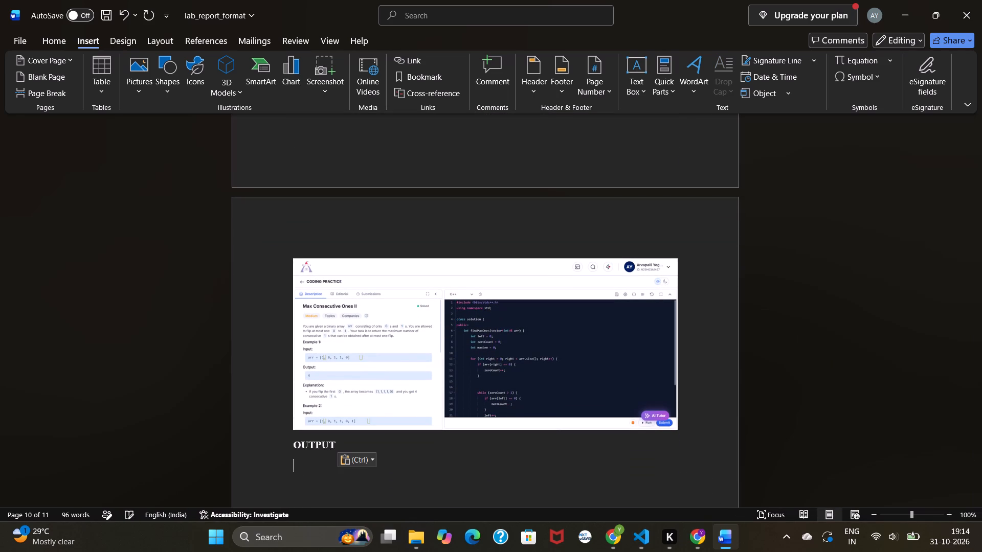
Switch to Chrome, run the Max Consecutive Ones II code, and enlarge the test case results over the code editor.
click(571, 138)
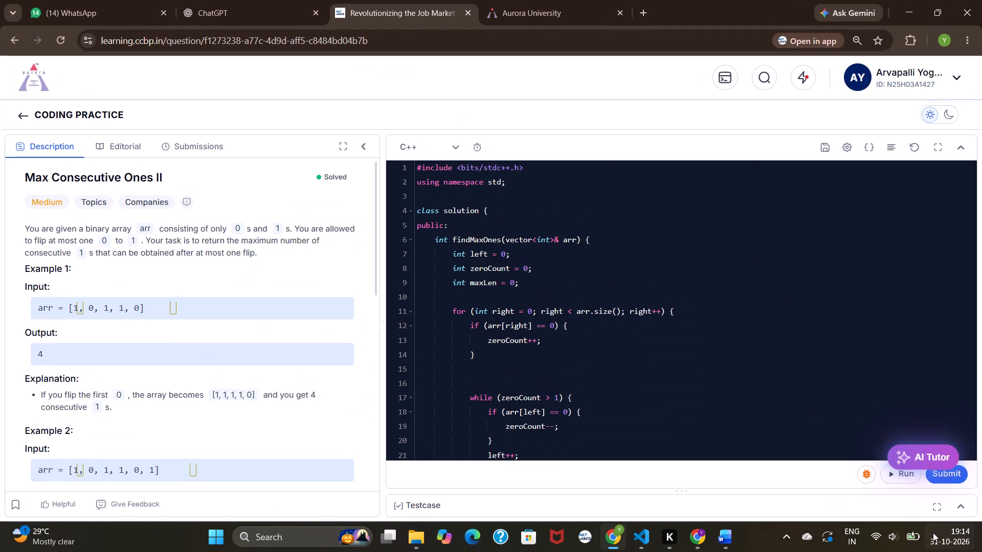
click(911, 478)
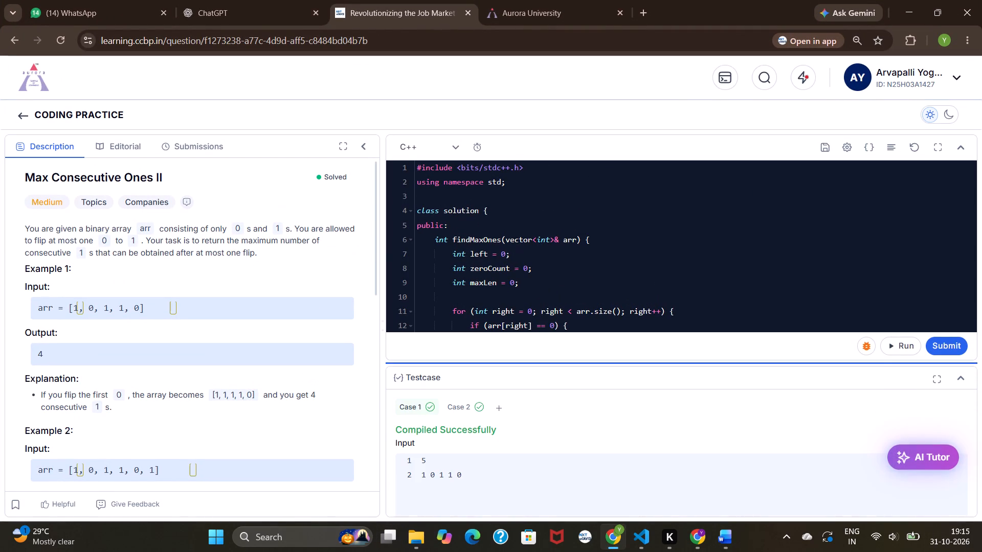
drag(679, 365, 688, 111)
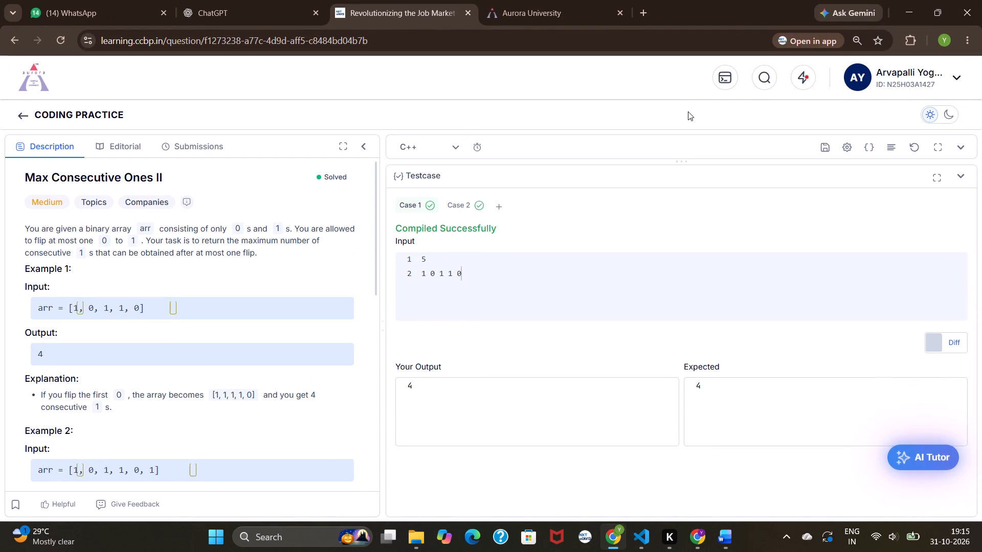
Capture the Max Consecutive Ones II test case results and paste them under the OUTPUT label in the Word report.
key(Print)
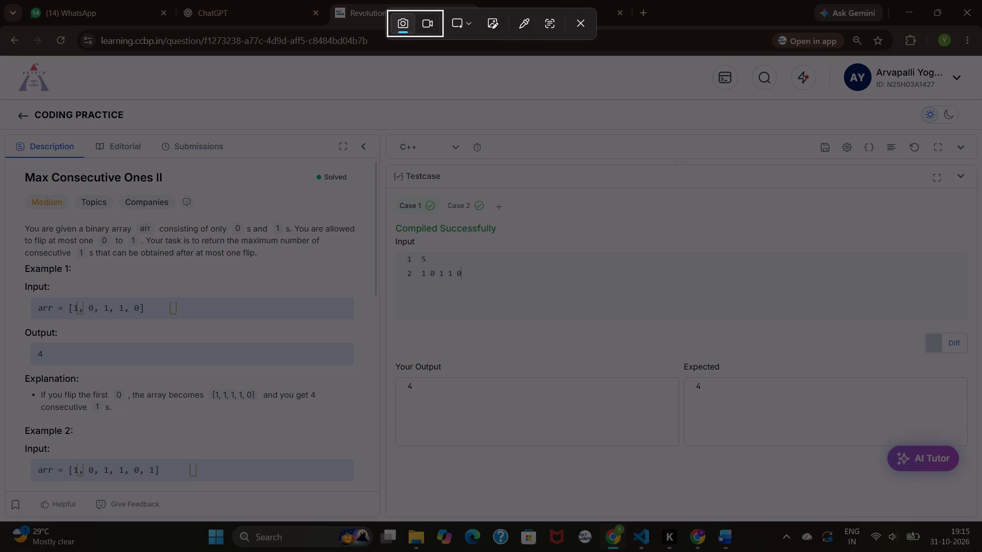
drag(378, 56, 905, 454)
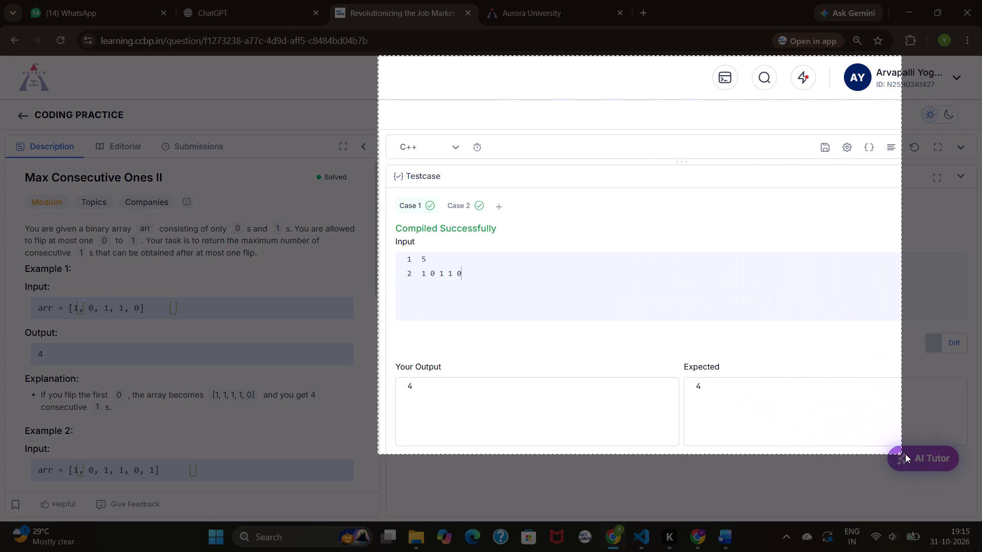
drag(905, 454, 981, 437)
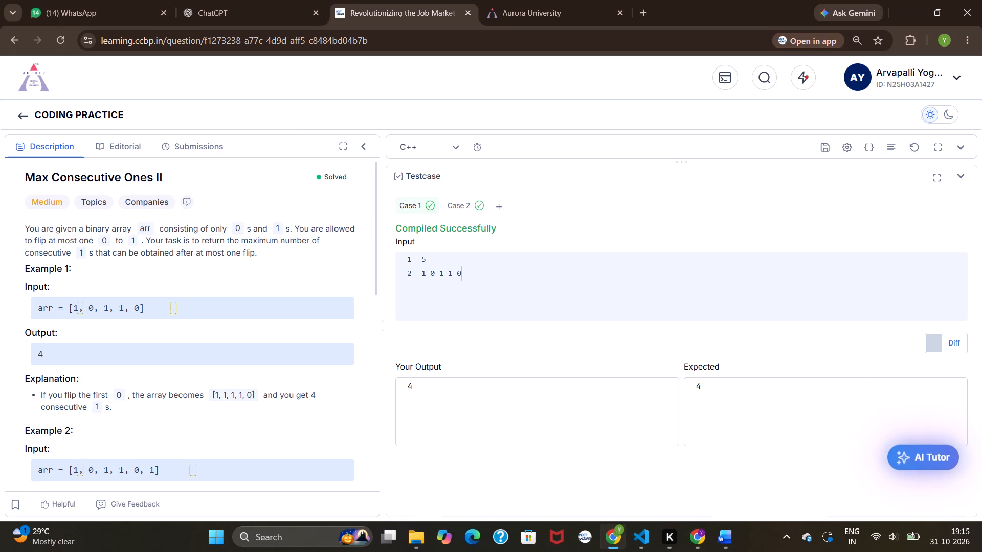
click(490, 116)
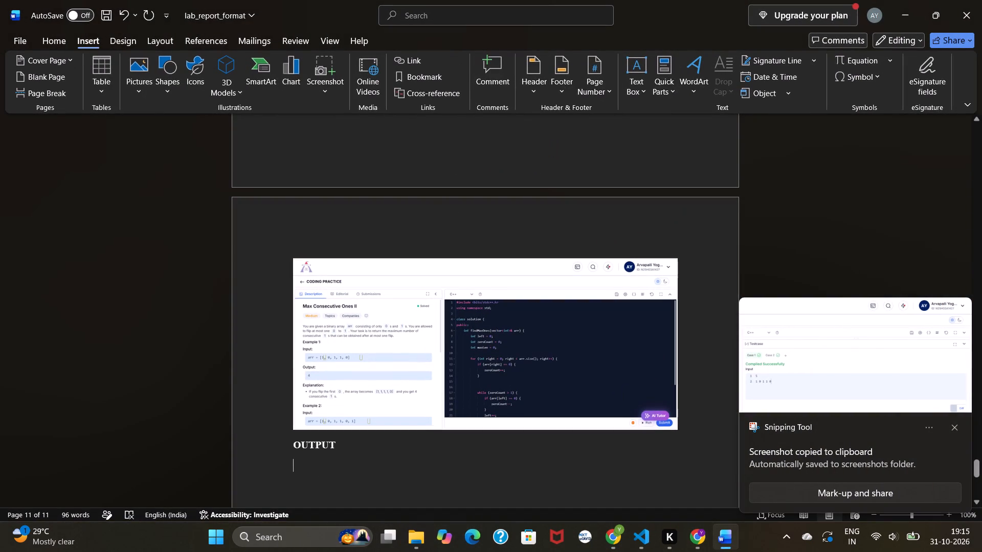
key(ctrl+v)
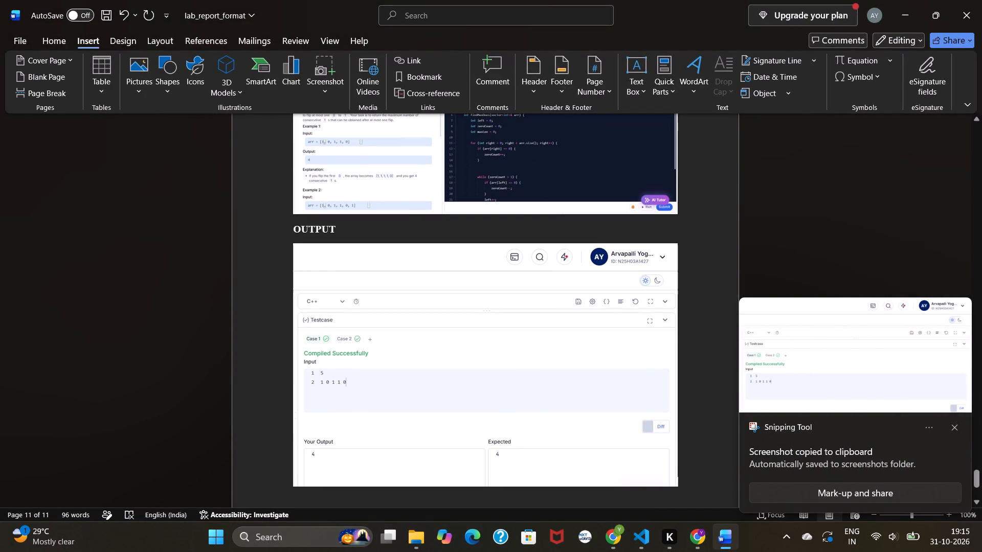
Switch to Chrome, open Longest Sub-Array with Sum K from the following Coding Practice set, and expand its code editor over the test case area.
click(414, 165)
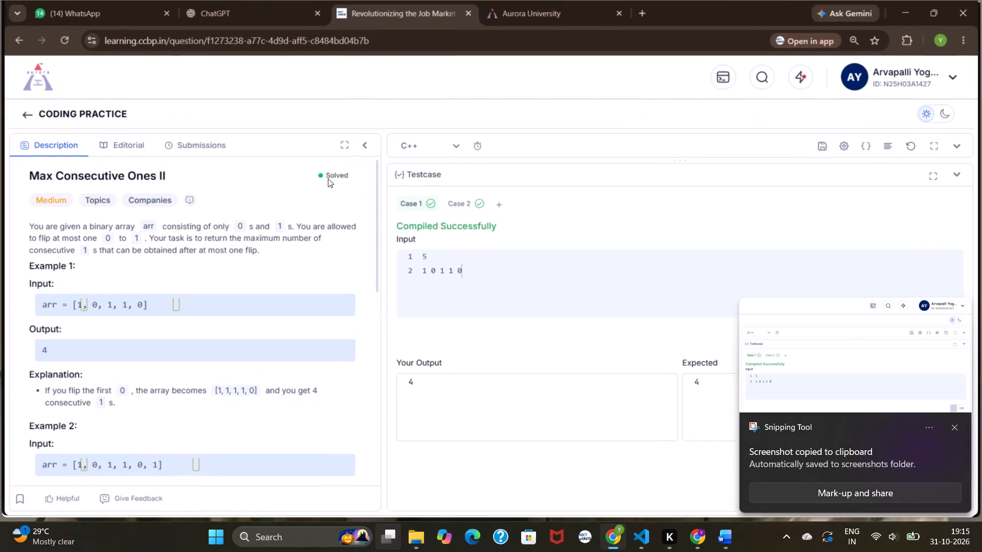
click(19, 120)
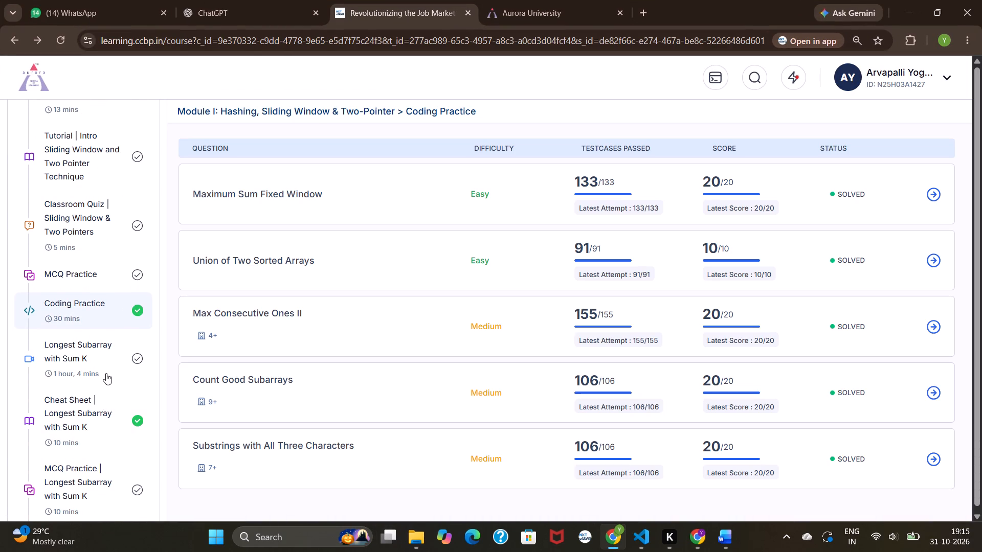
scroll(106, 373, down, 3)
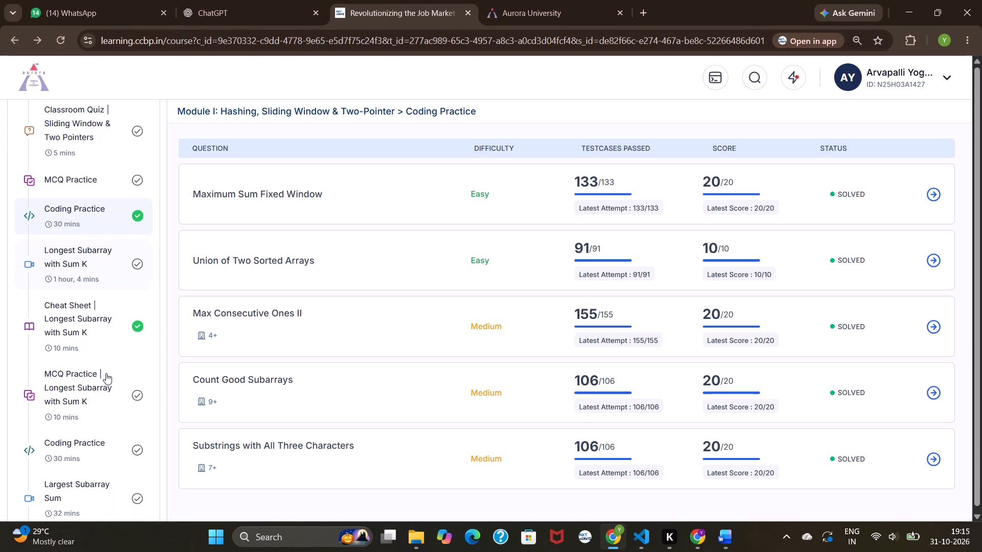
click(113, 448)
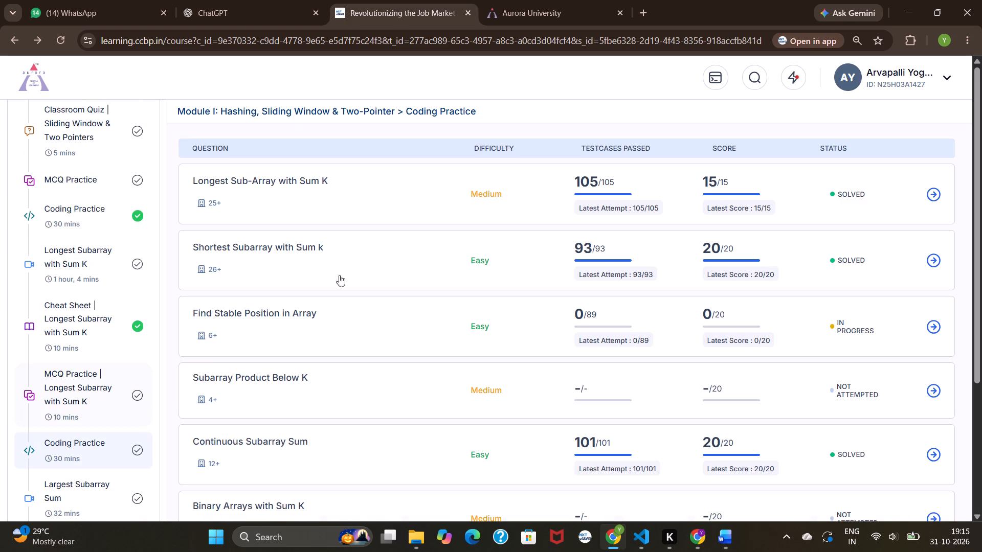
click(393, 203)
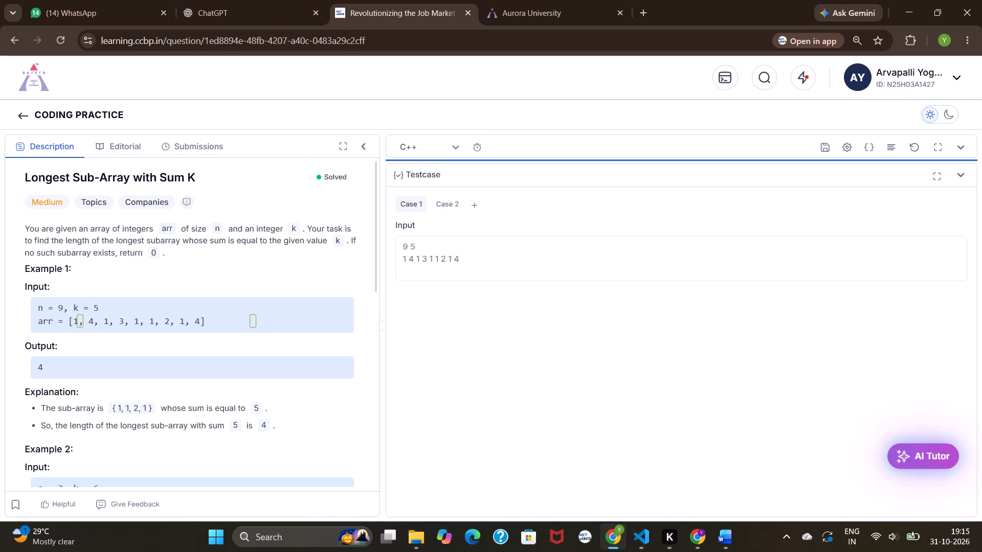
drag(692, 162, 759, 537)
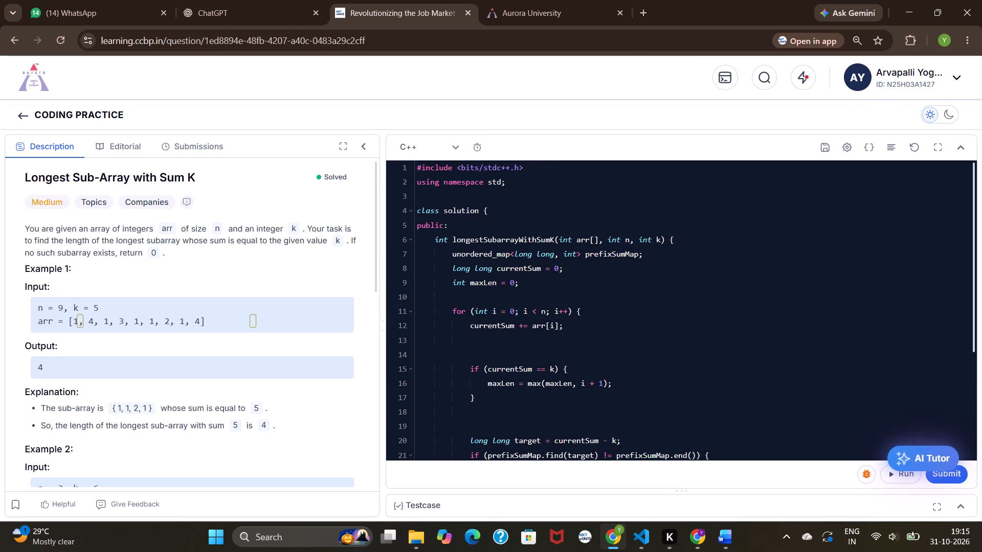
scroll(663, 394, up, 1)
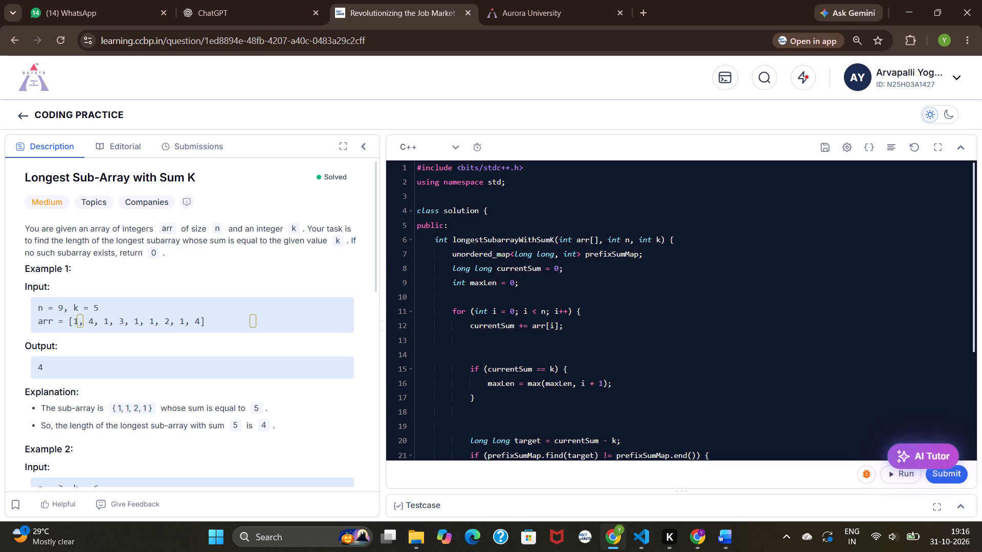
Capture the Longest Sub-Array with Sum K page with its description and code, and paste it on a new line ending the Word report.
key(Print)
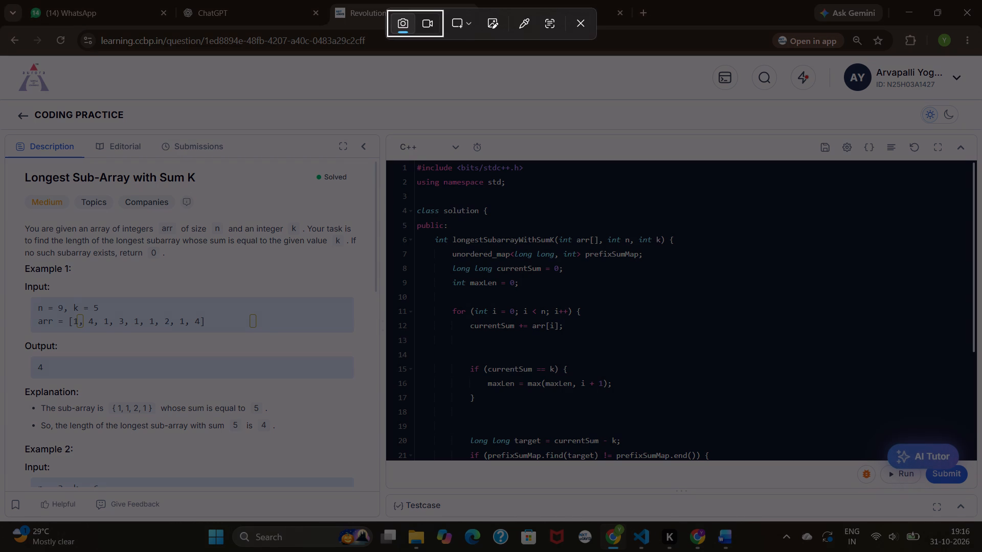
drag(0, 55, 695, 516)
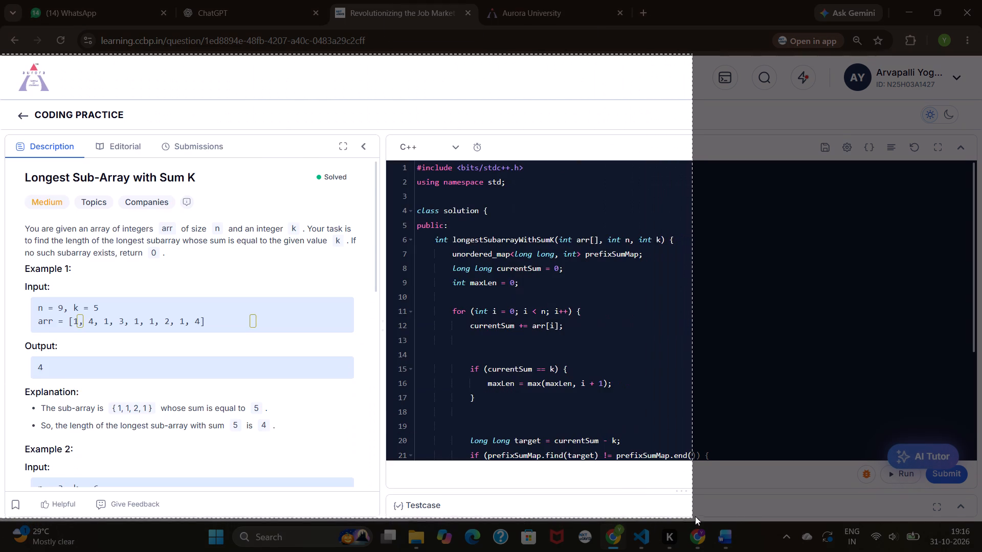
drag(695, 516, 886, 503)
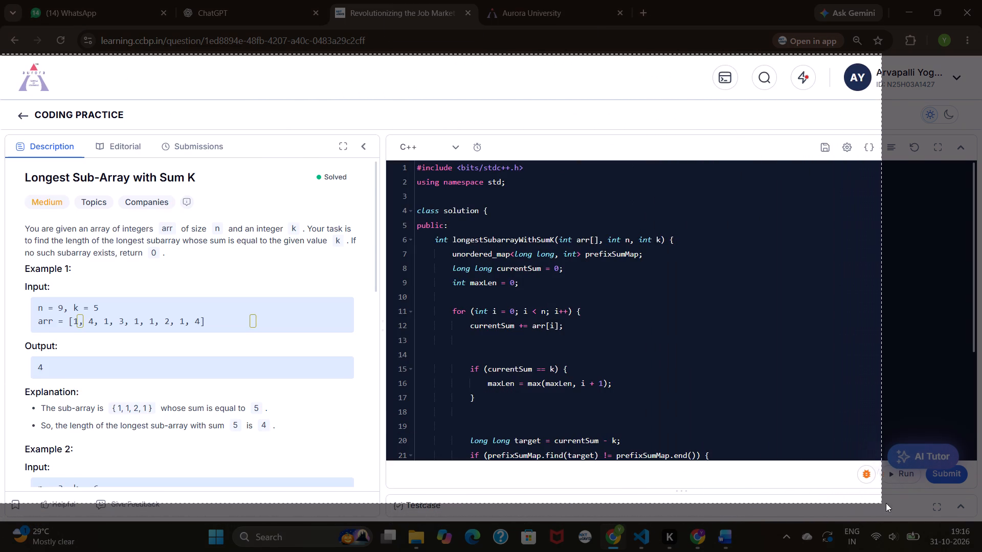
drag(886, 503, 981, 501)
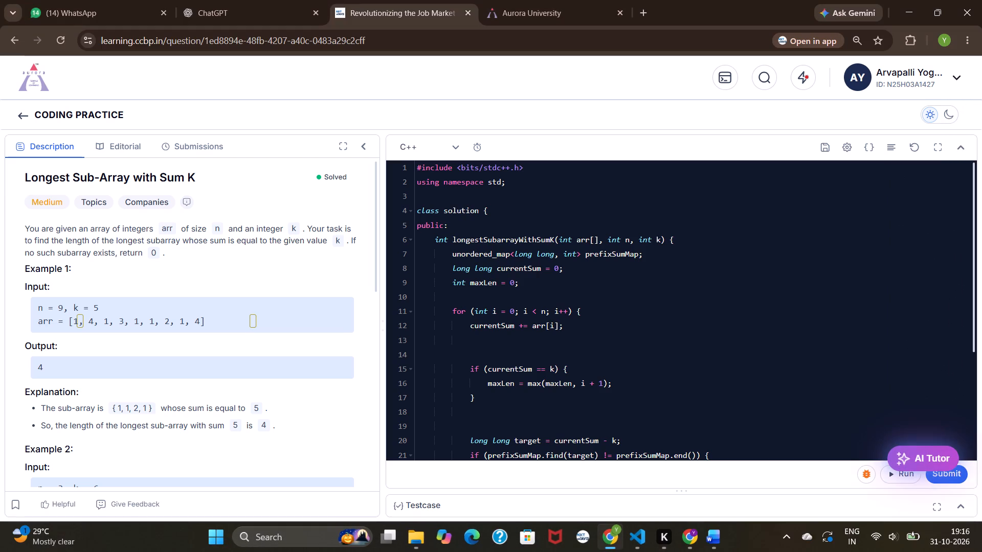
click(524, 130)
scroll(558, 265, down, 1)
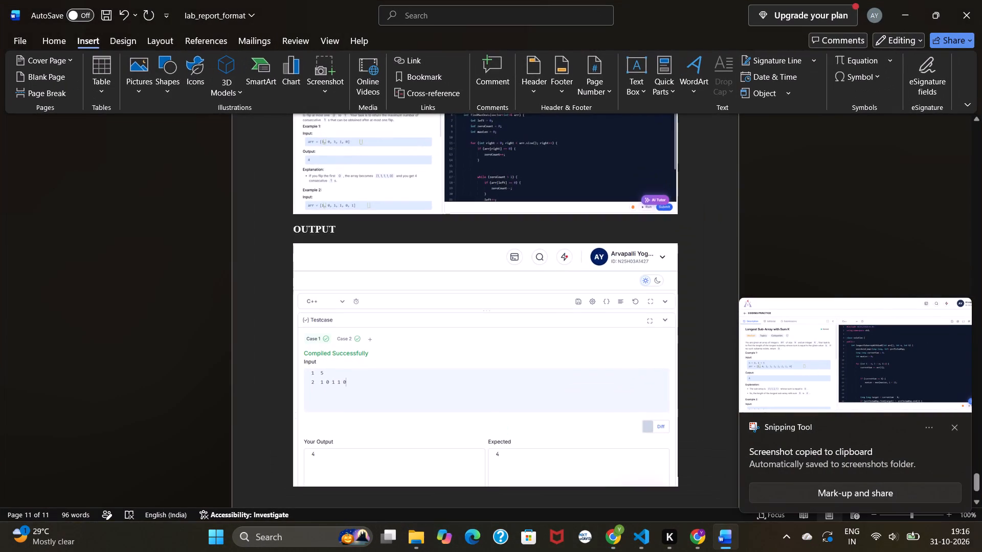
scroll(558, 265, down, 3)
click(697, 272)
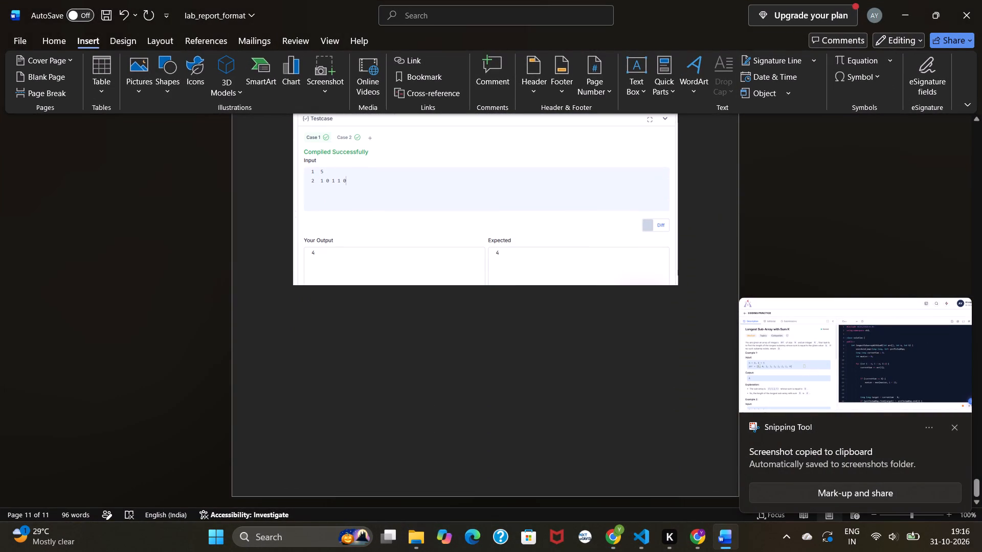
key(Return)
key(ctrl+v)
Copy the bold OUTPUT label from the Max Consecutive Ones II section and paste it on a new line below the Longest Sub-Array with Sum K screenshot.
scroll(697, 272, up, 2)
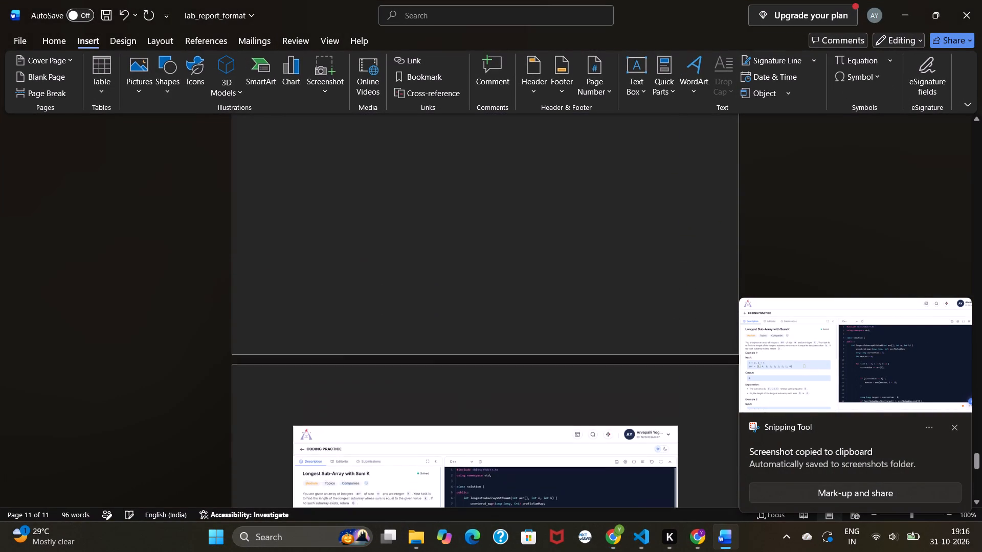
scroll(697, 272, up, 3)
drag(431, 291, 431, 292)
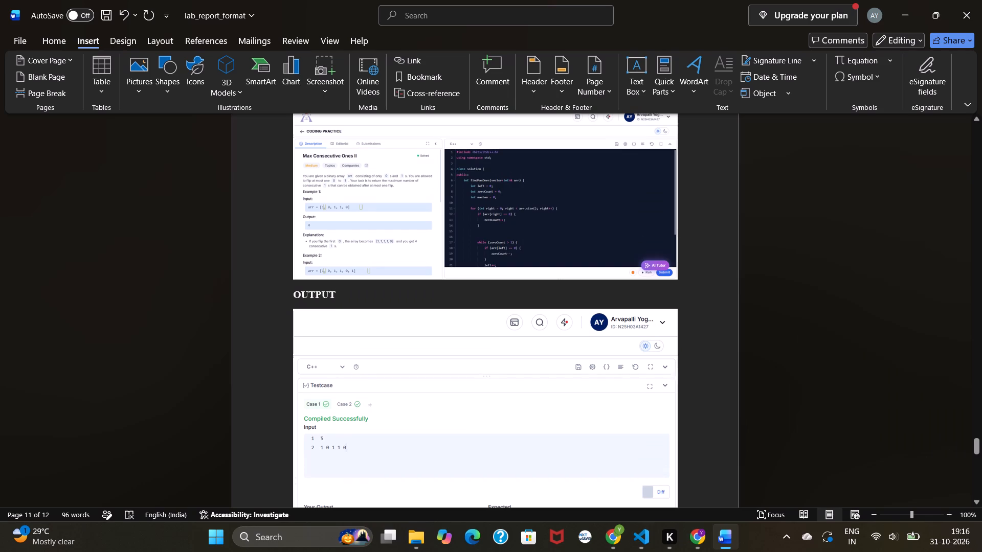
drag(431, 292, 293, 295)
key(ctrl+c)
scroll(293, 295, down, 6)
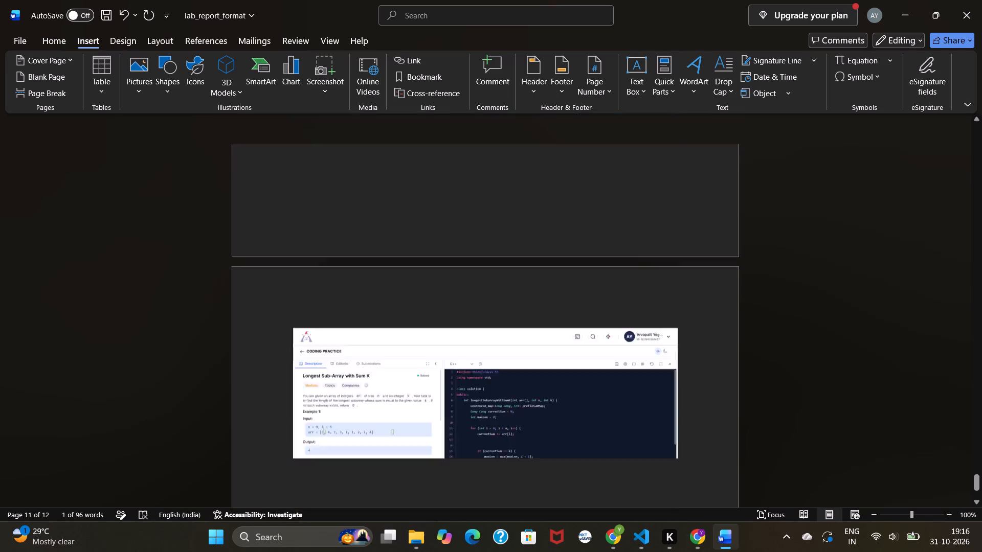
scroll(293, 295, up, 1)
click(701, 179)
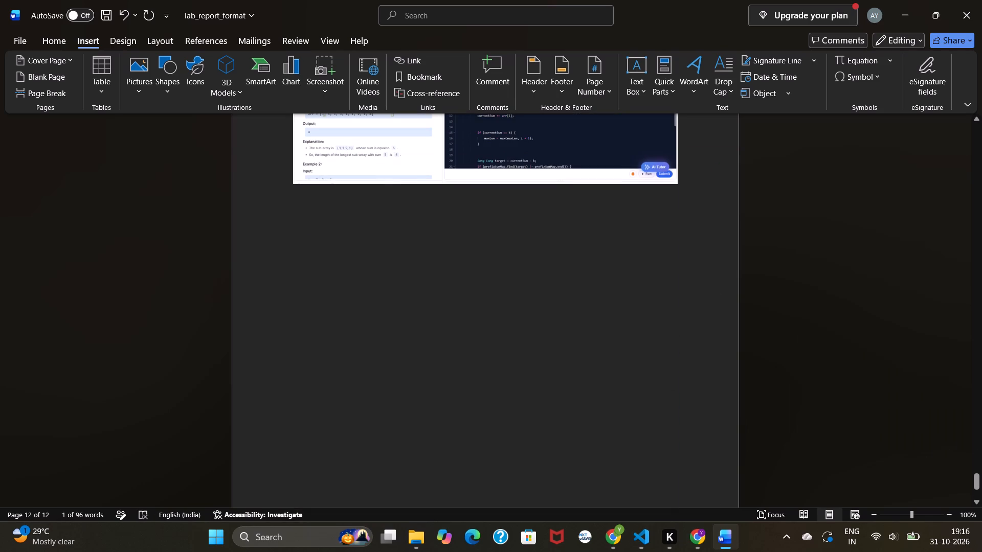
key(Return)
key(ctrl+v)
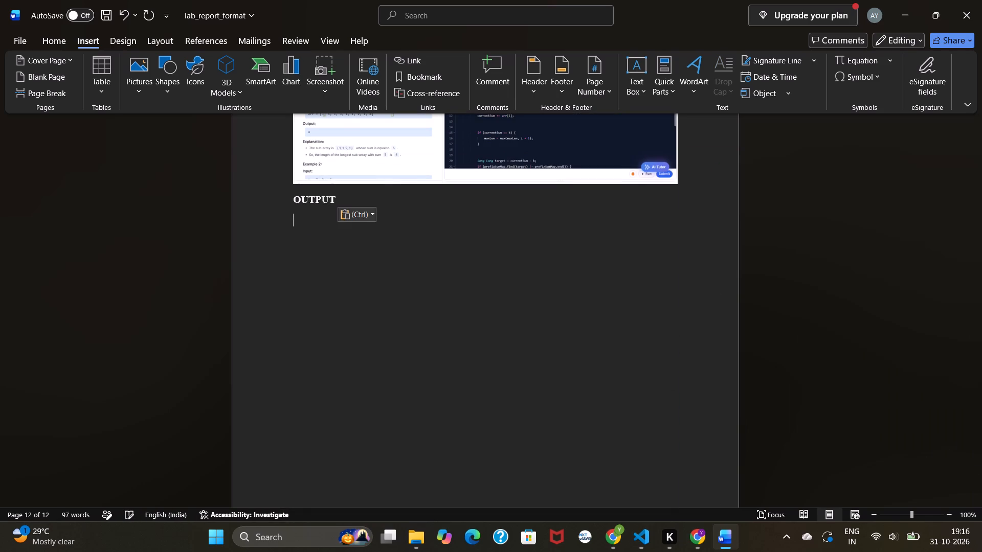
Switch to Chrome, run the Longest Sub-Array with Sum K code, and enlarge the test case results over the code editor.
click(570, 123)
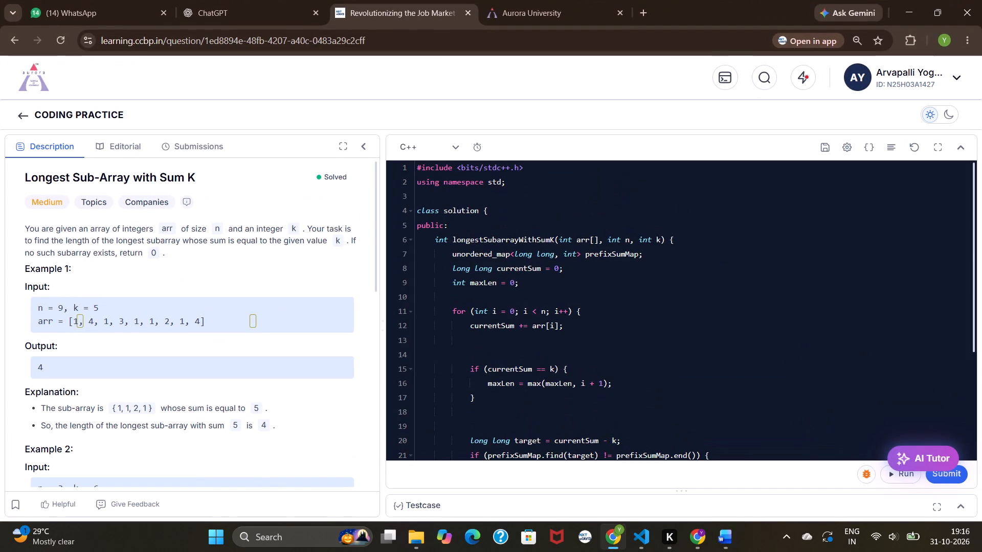
click(885, 475)
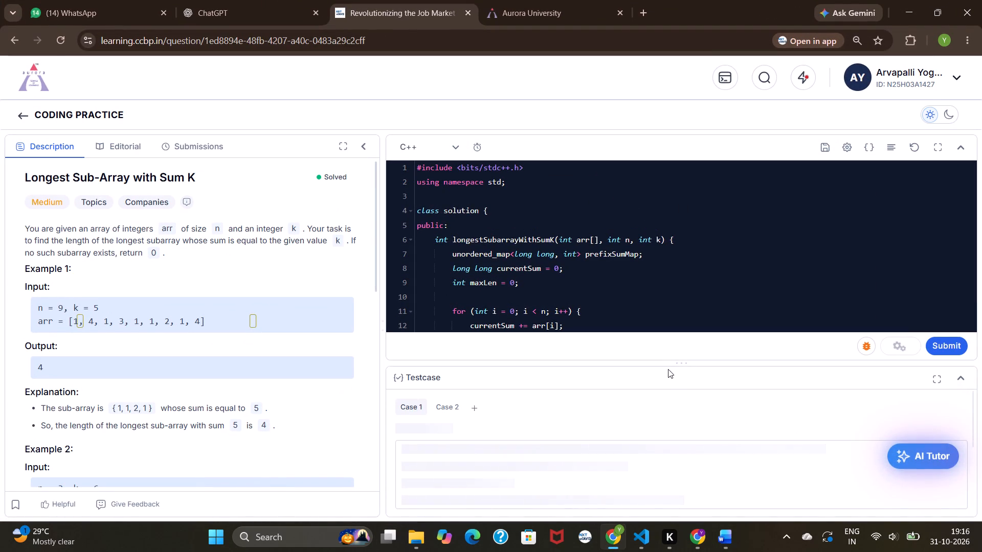
drag(667, 363, 662, 122)
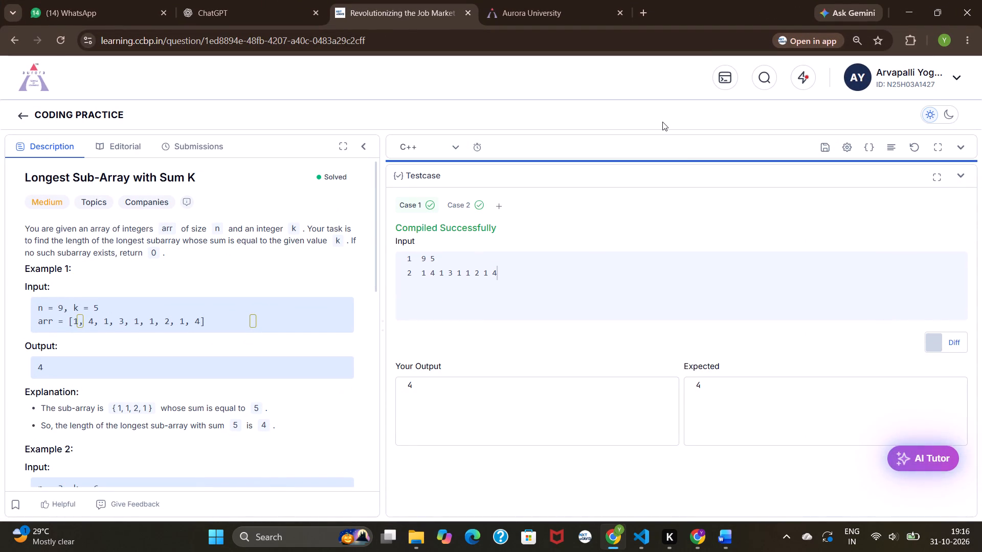
Capture the Longest Sub-Array with Sum K test case results, paste them below its OUTPUT label in the Word report, and add a new line.
key(Print)
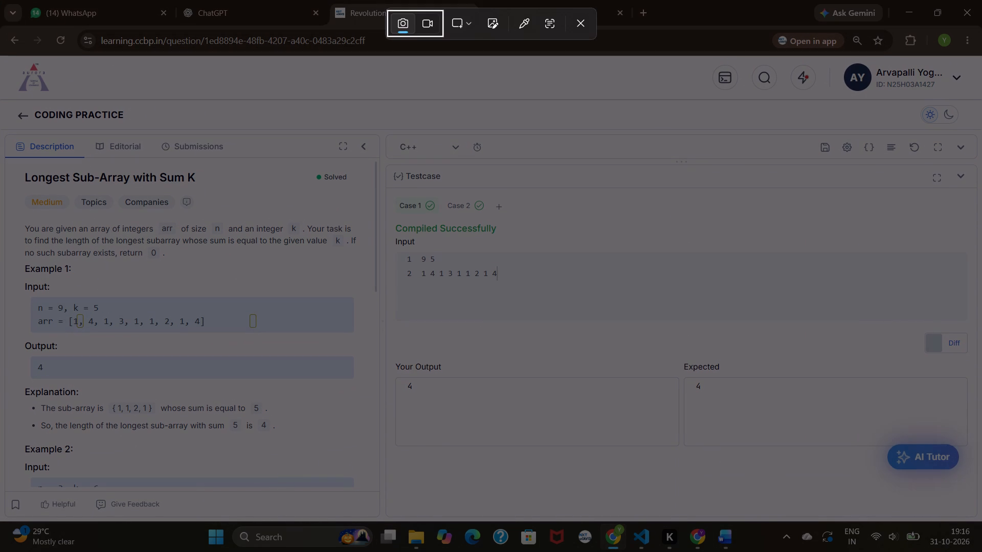
drag(374, 54, 840, 408)
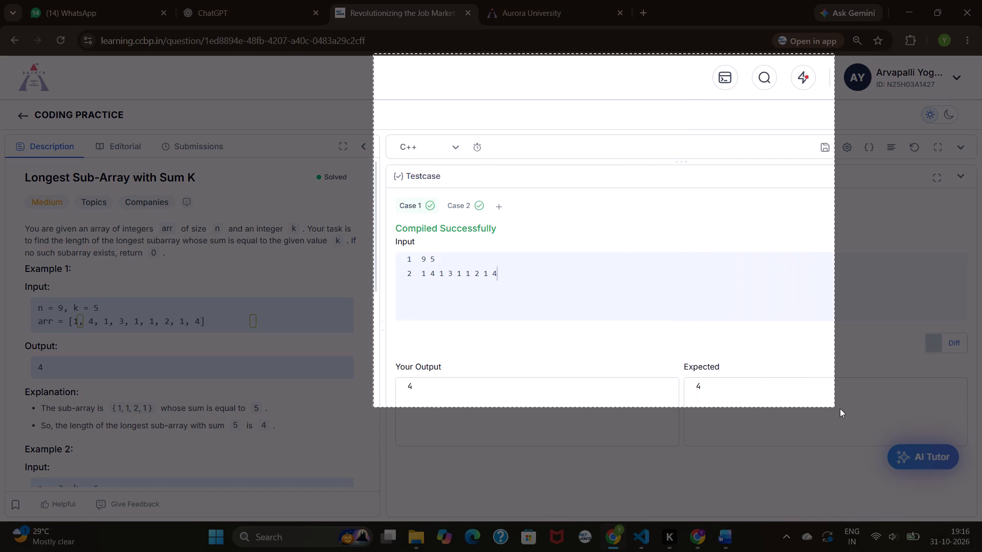
drag(840, 408, 981, 423)
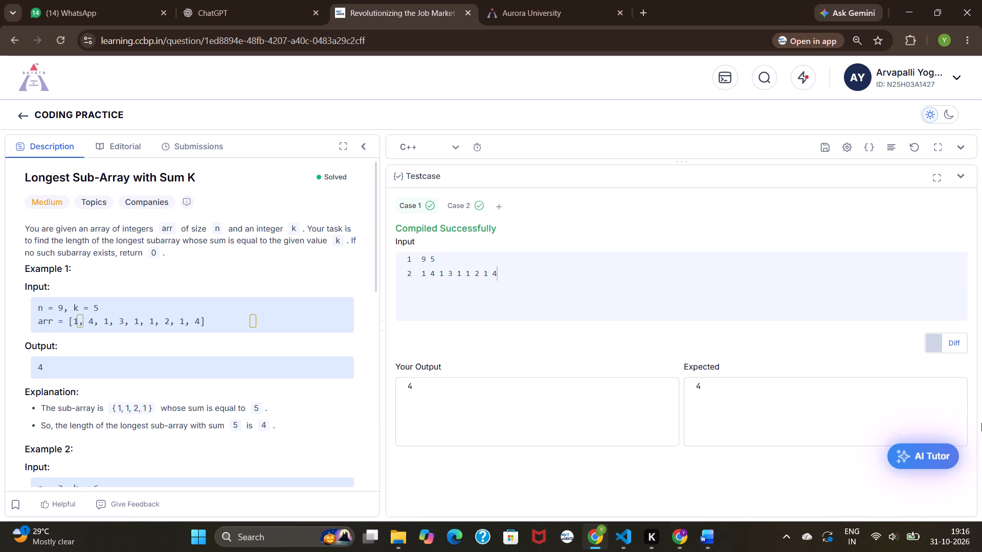
click(538, 137)
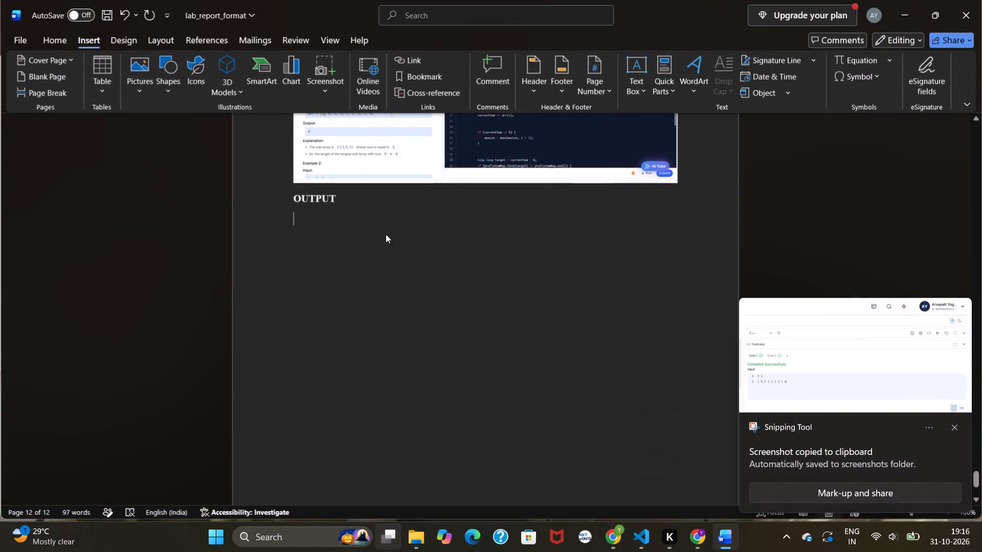
key(ctrl+v)
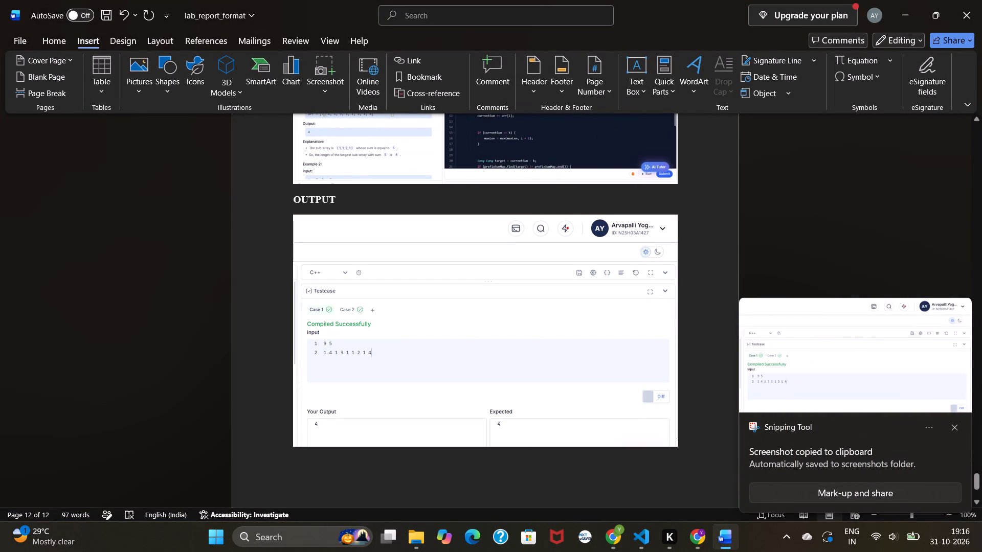
click(696, 433)
key(Return)
Switch to Chrome, open Shortest Subarray with Sum k from the same Coding Practice set, and expand its code editor over the test case area.
click(533, 156)
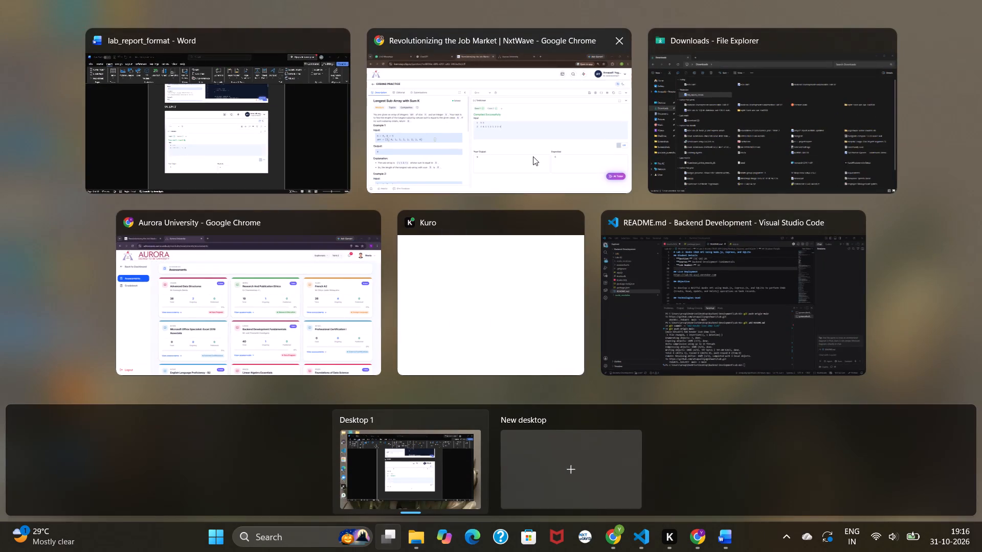
click(25, 112)
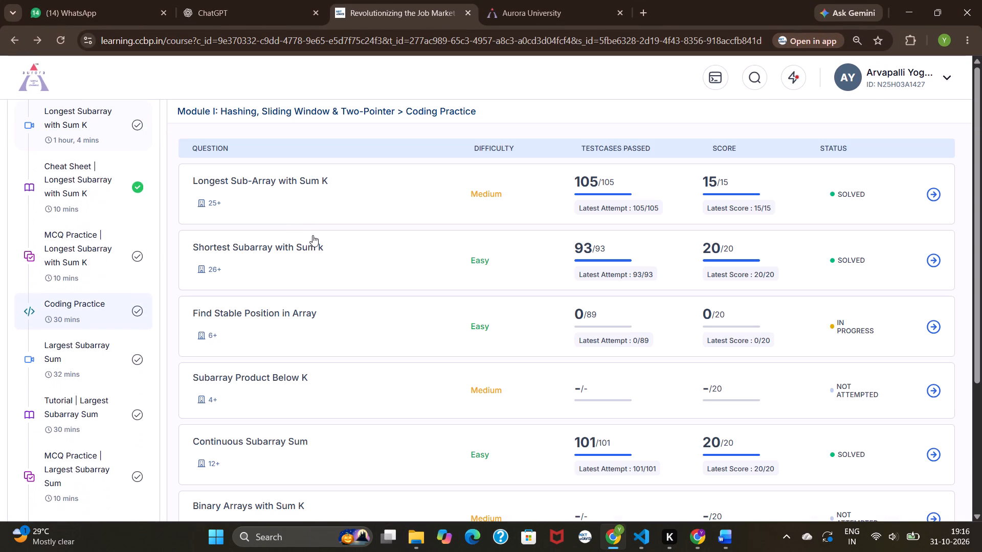
click(319, 247)
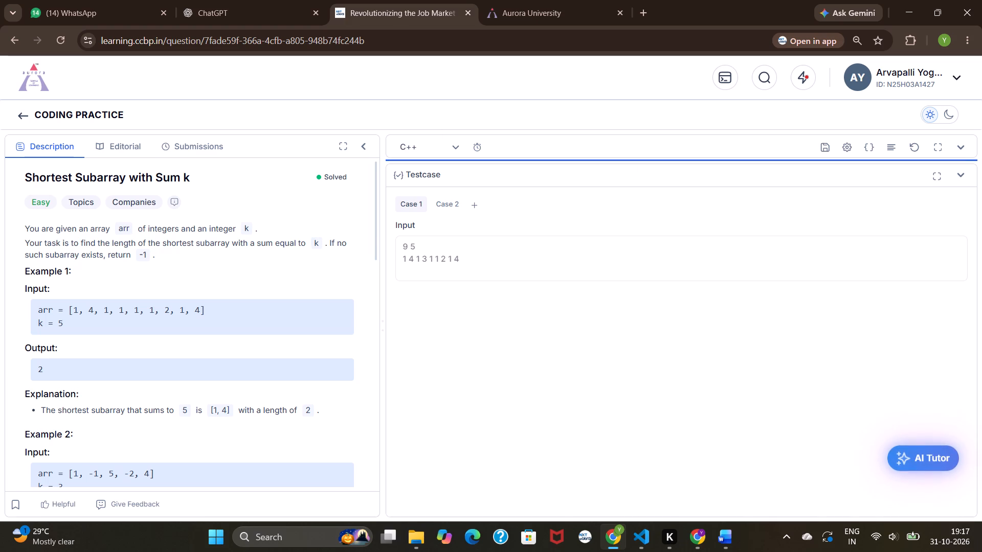
drag(641, 163, 687, 551)
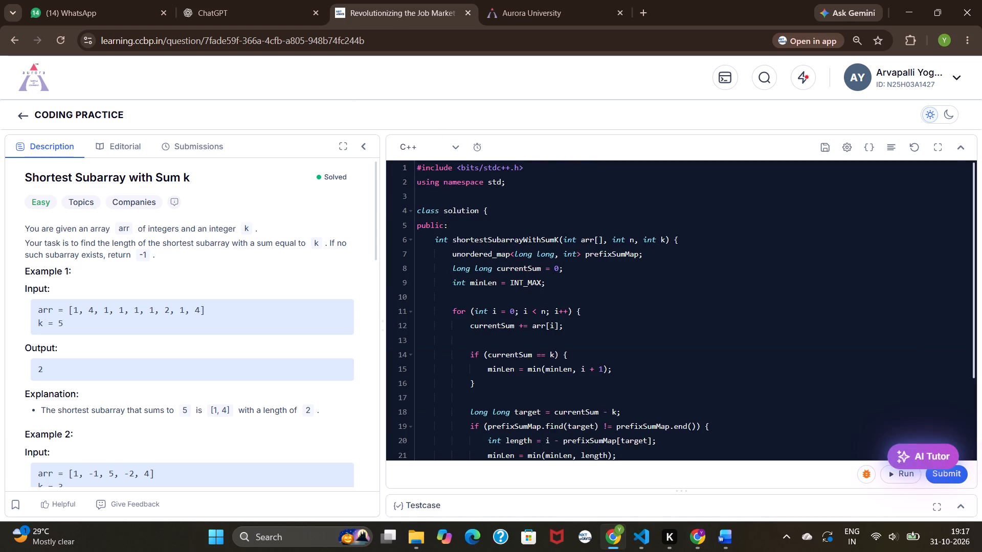
drag(673, 488, 640, 452)
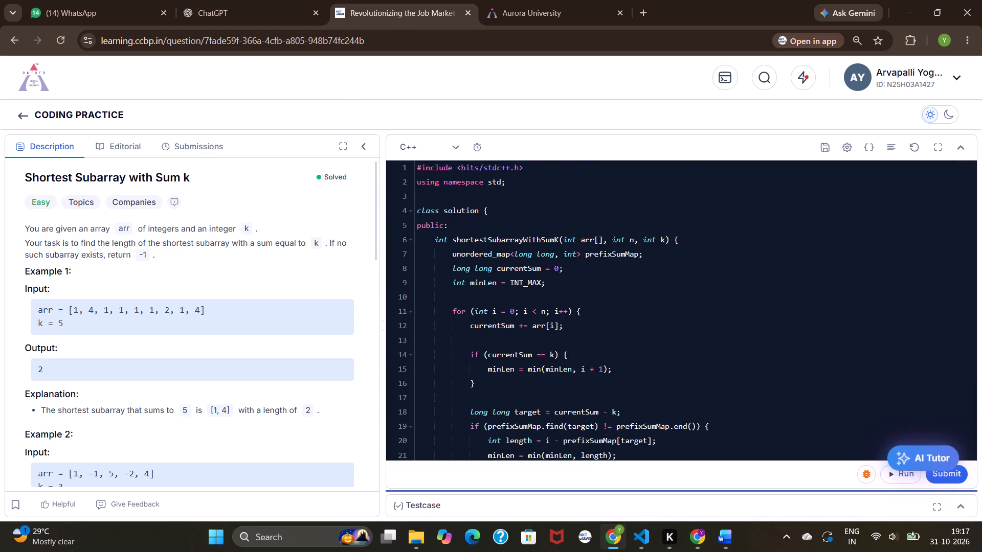
drag(640, 452, 596, 388)
drag(618, 389, 645, 550)
Capture the Shortest Subarray with Sum k page with its description and code, and paste it at the end of the Word report.
scroll(629, 369, down, 3)
scroll(629, 369, up, 4)
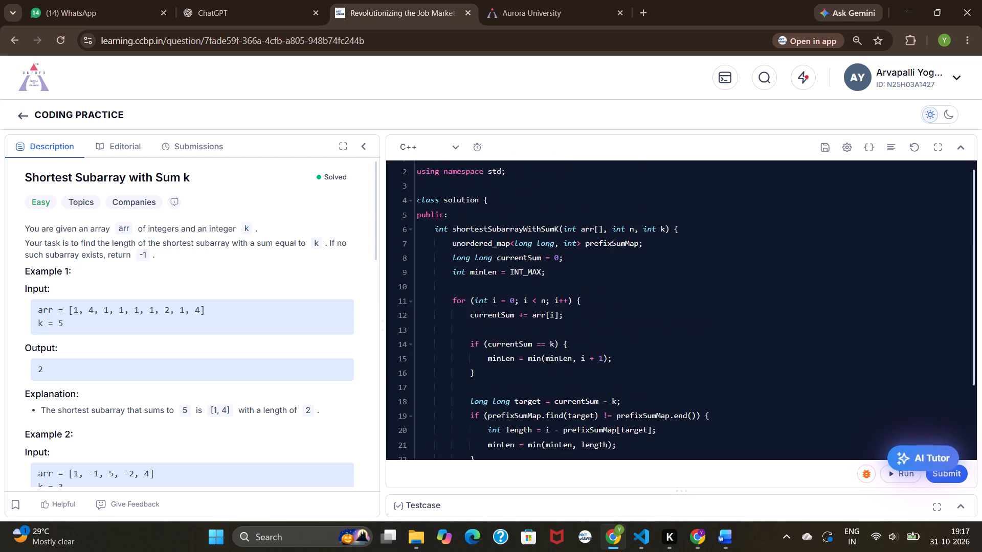
scroll(629, 369, up, 1)
key(Print)
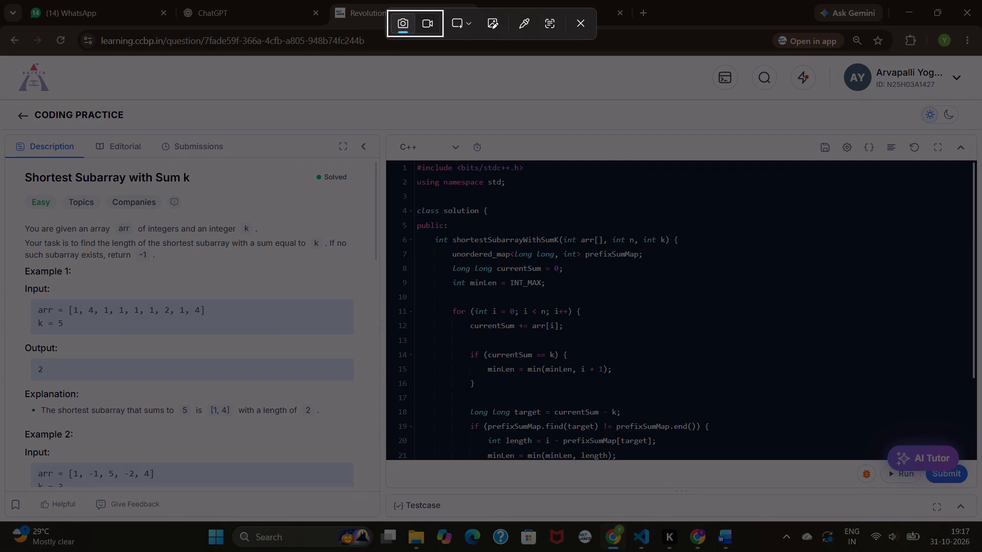
drag(0, 55, 672, 409)
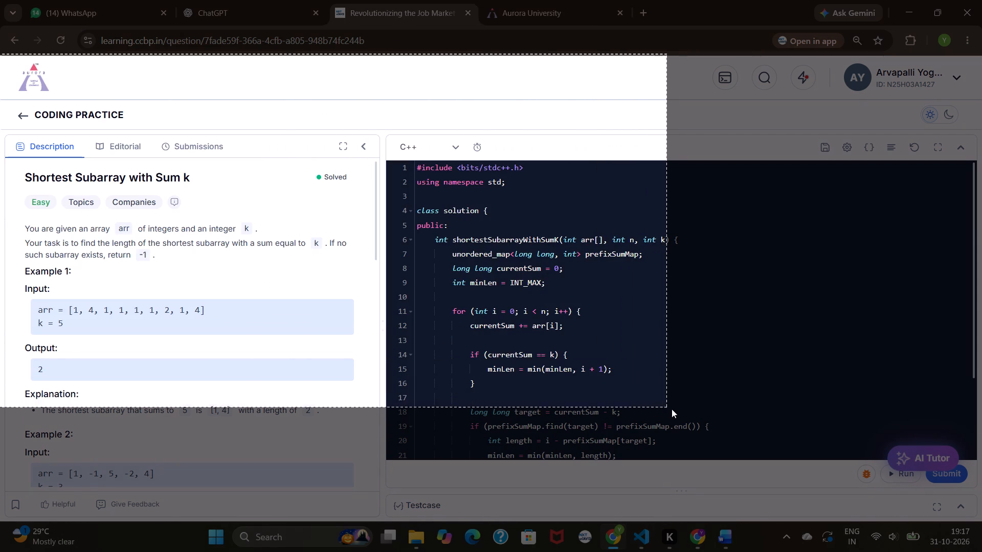
drag(672, 409, 857, 537)
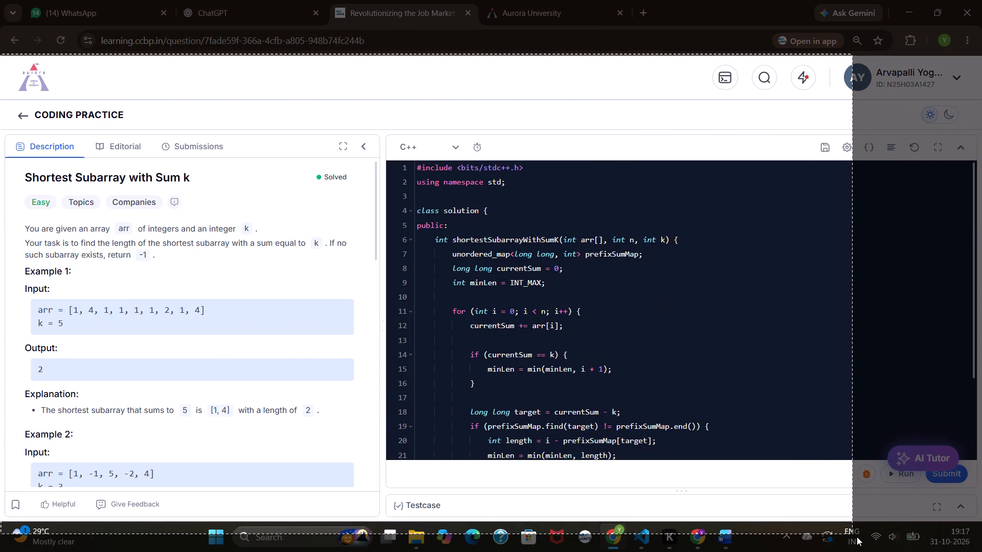
drag(857, 537, 981, 522)
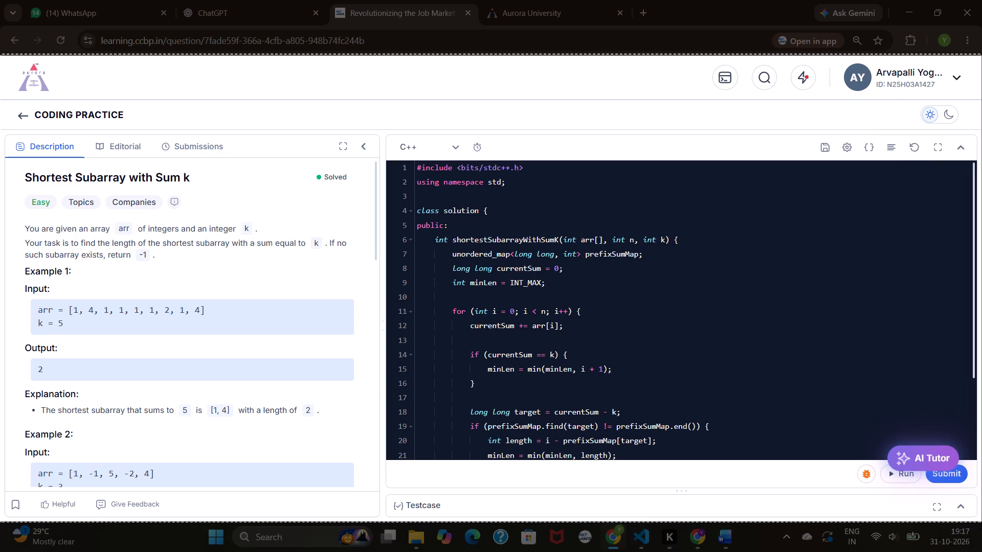
drag(981, 522, 981, 519)
click(569, 158)
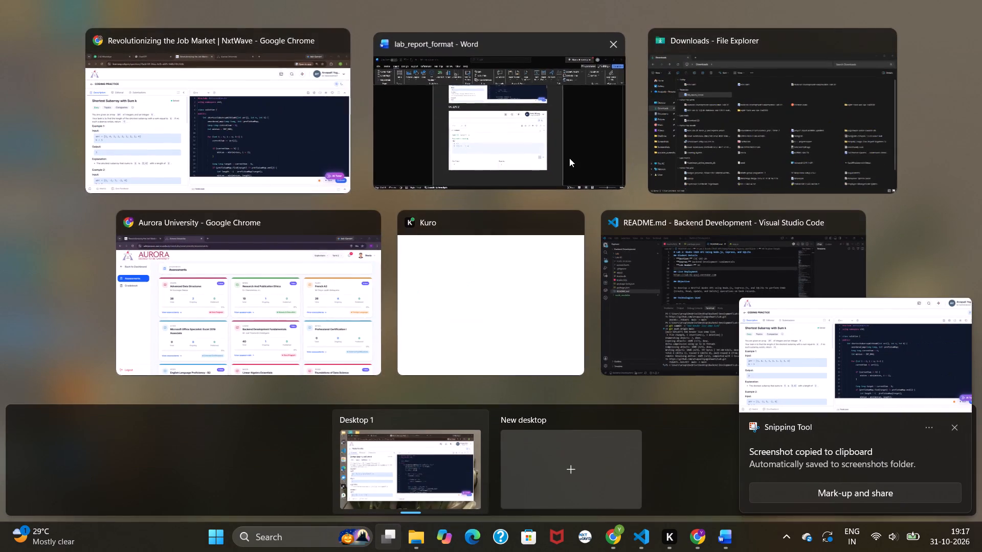
key(ctrl+v)
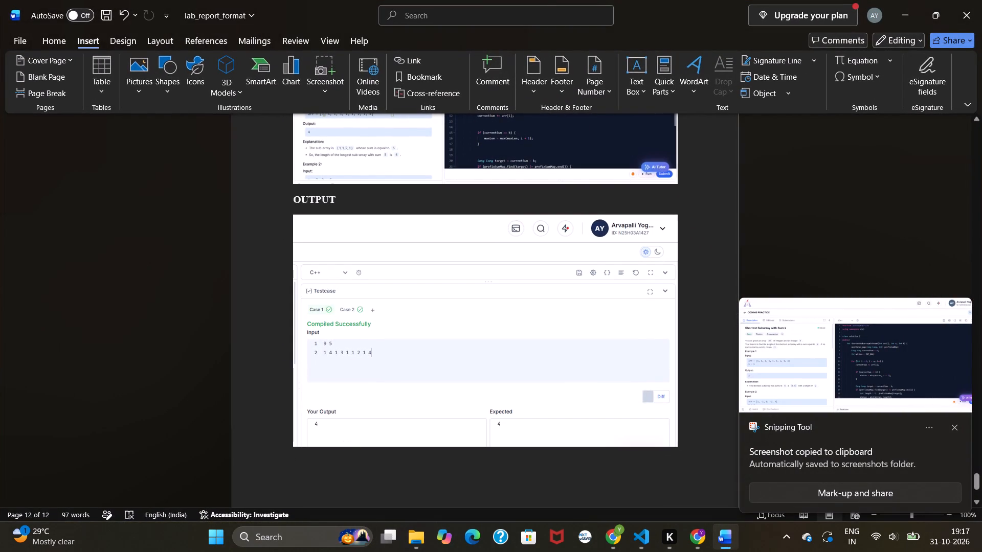
click(328, 465)
key(ctrl+v)
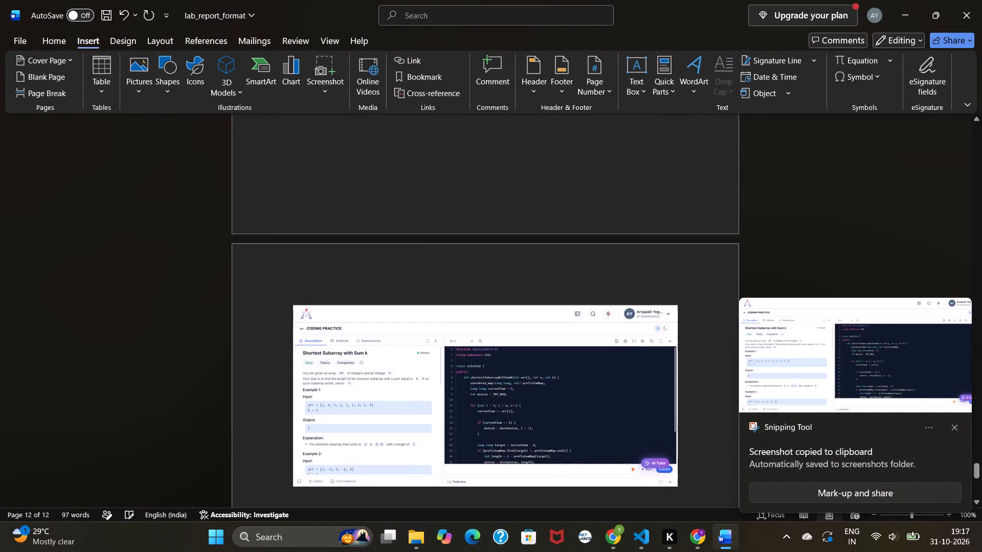
Copy the bold OUTPUT label from the Longest Sub-Array with Sum K section and paste it on a new line below the Shortest Subarray screenshot.
scroll(328, 465, up, 3)
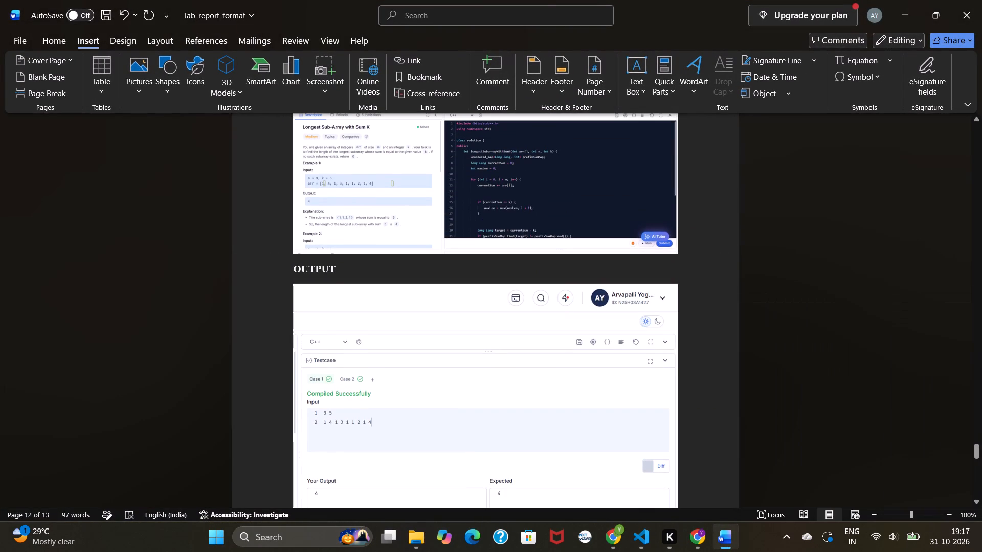
drag(353, 275, 294, 275)
key(ctrl+c)
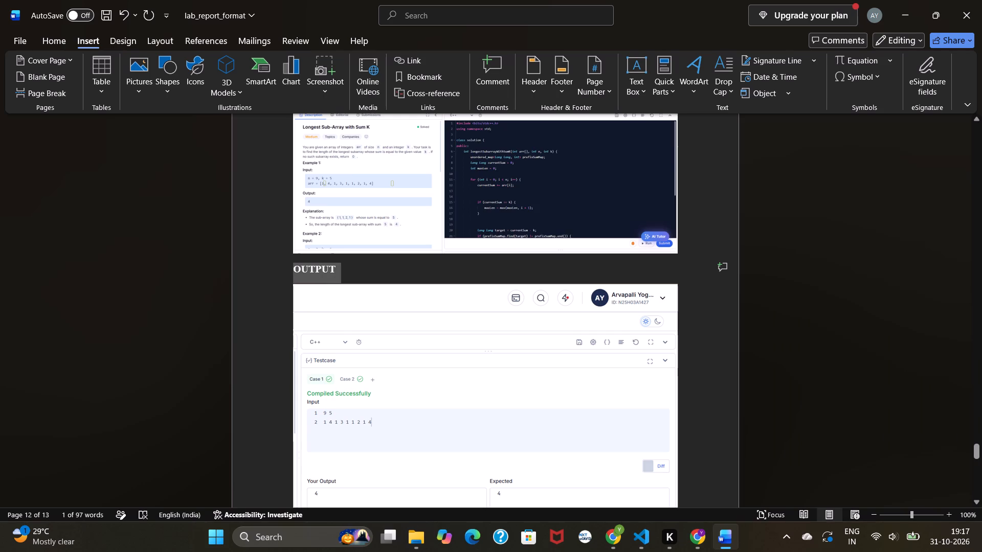
scroll(418, 314, down, 5)
click(685, 320)
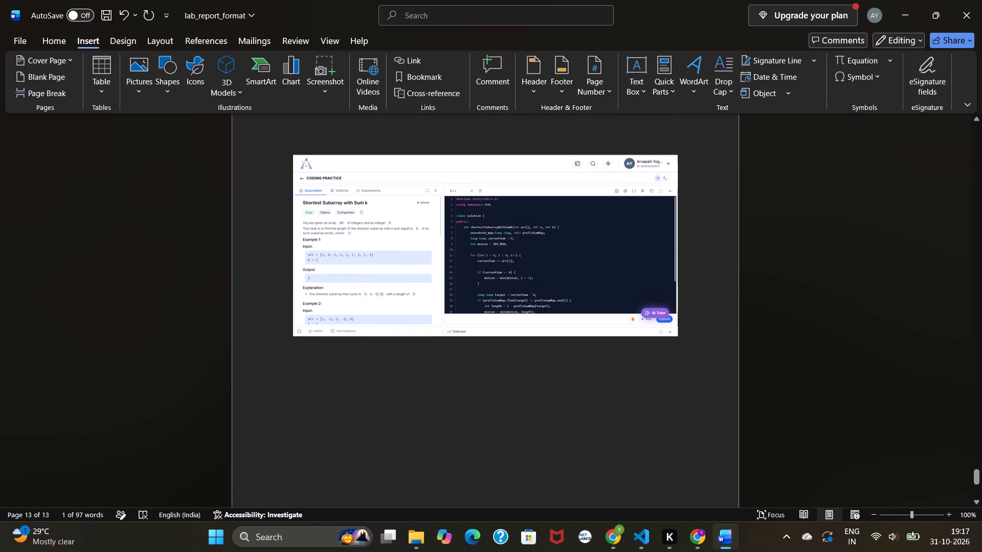
key(Return)
key(ctrl+v)
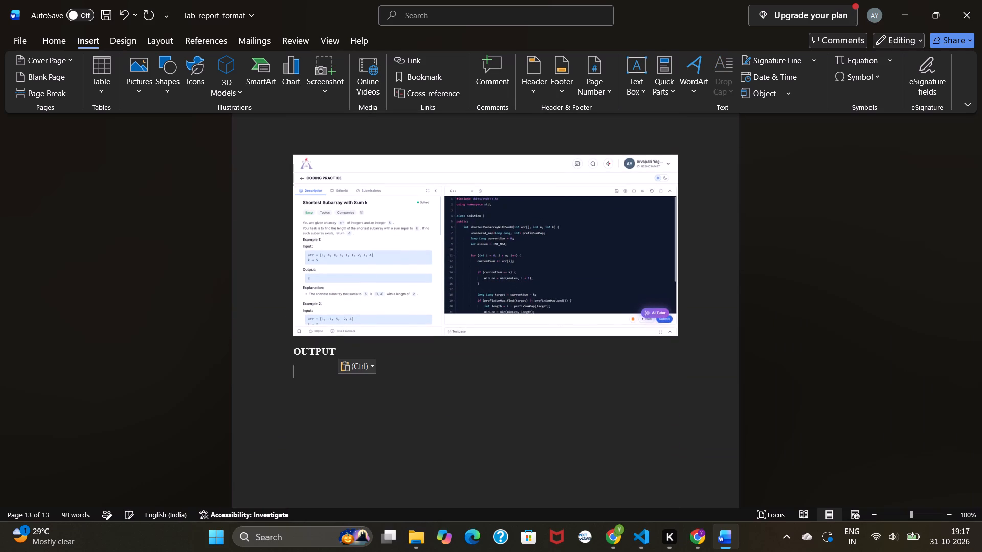
Switch to Chrome, run the Shortest Subarray with Sum k code, and enlarge the test case results over the code editor.
click(591, 134)
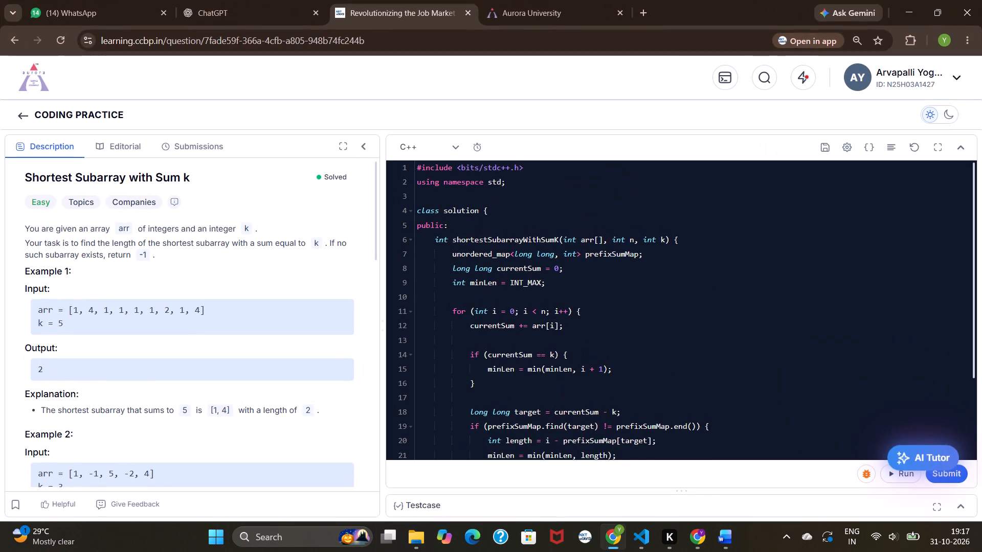
click(894, 477)
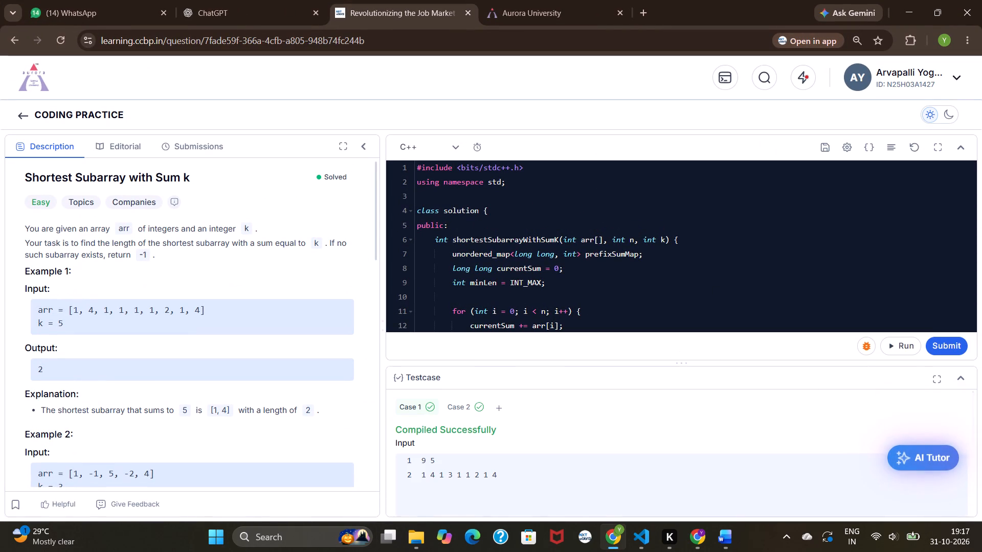
drag(671, 362, 654, 94)
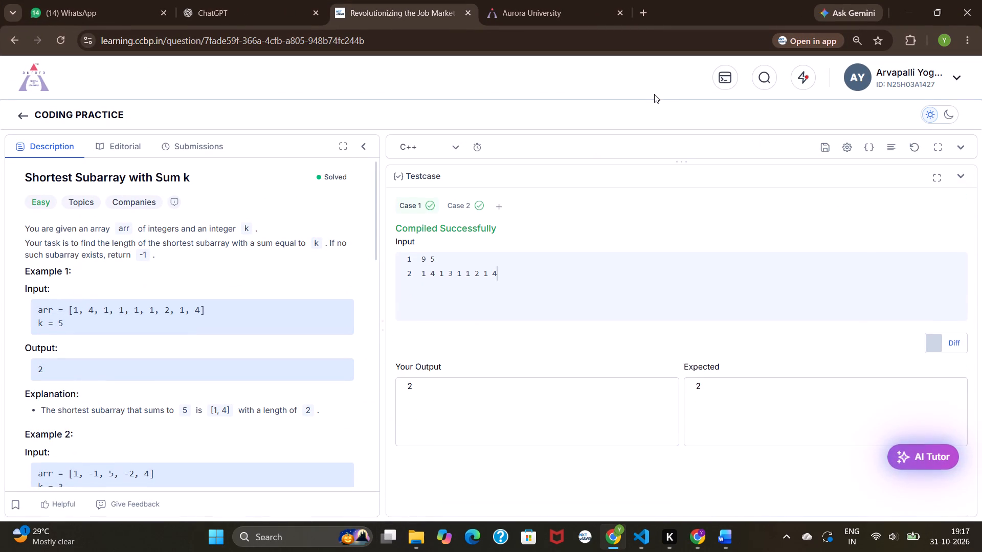
Capture the Shortest Subarray with Sum k test case results and paste them below its OUTPUT label in the Word report.
key(Print)
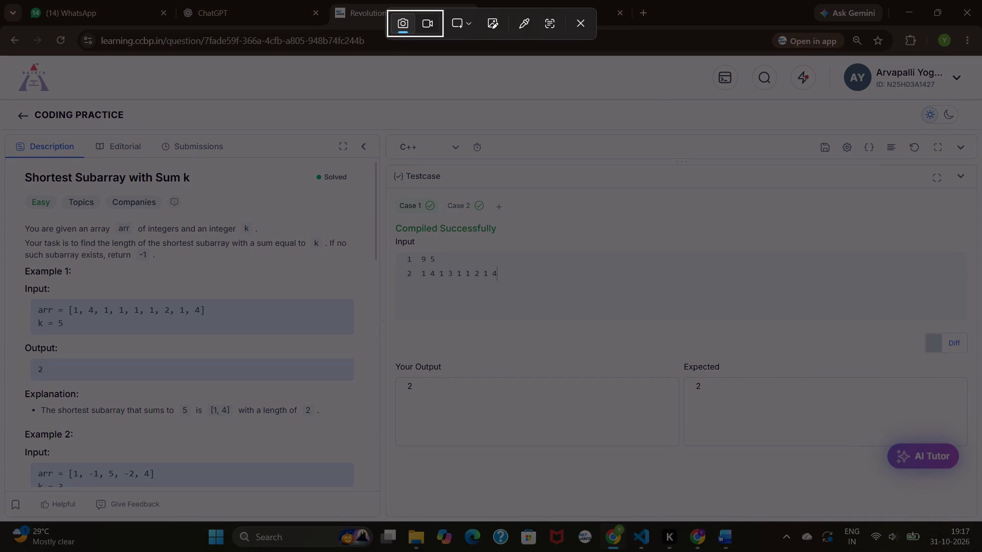
drag(368, 55, 838, 442)
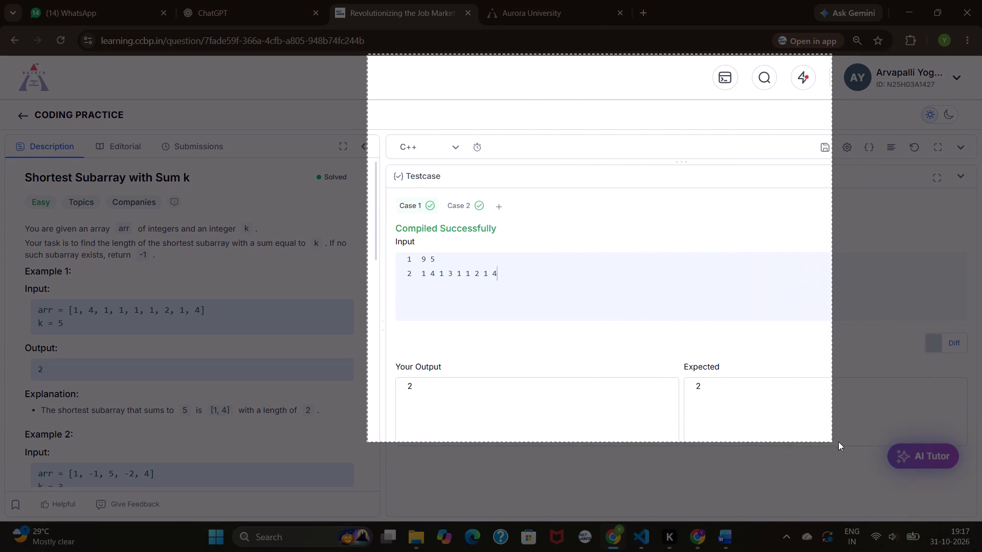
drag(838, 442, 981, 442)
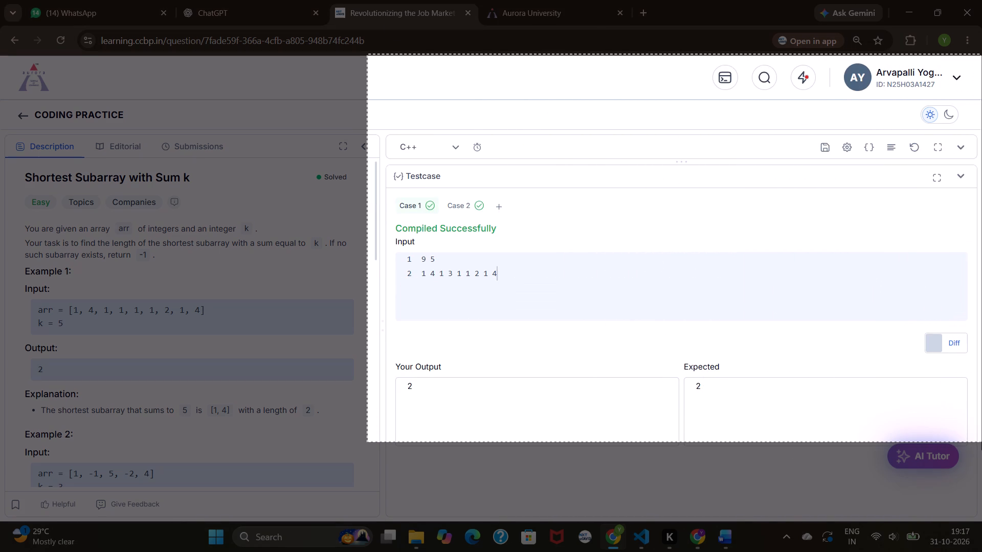
drag(981, 442, 981, 441)
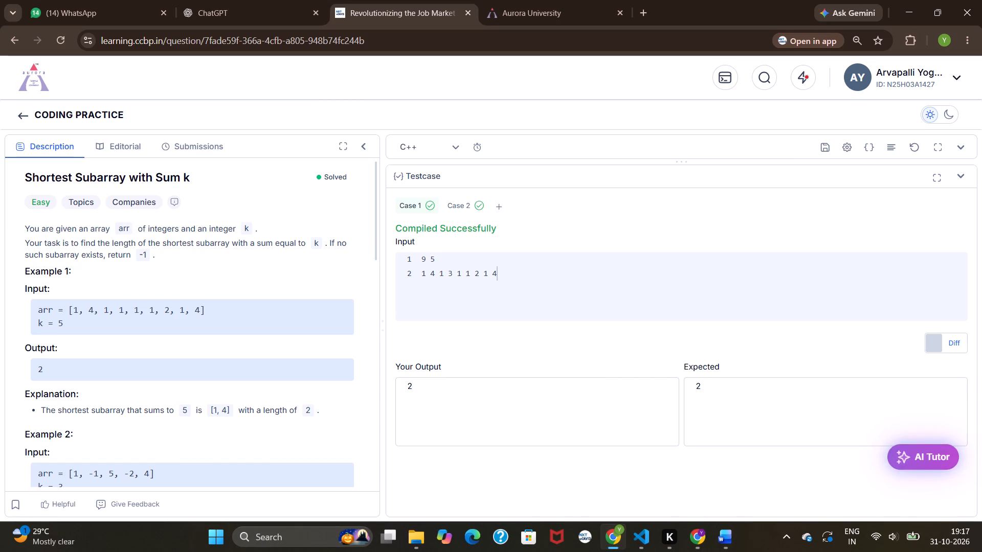
click(556, 152)
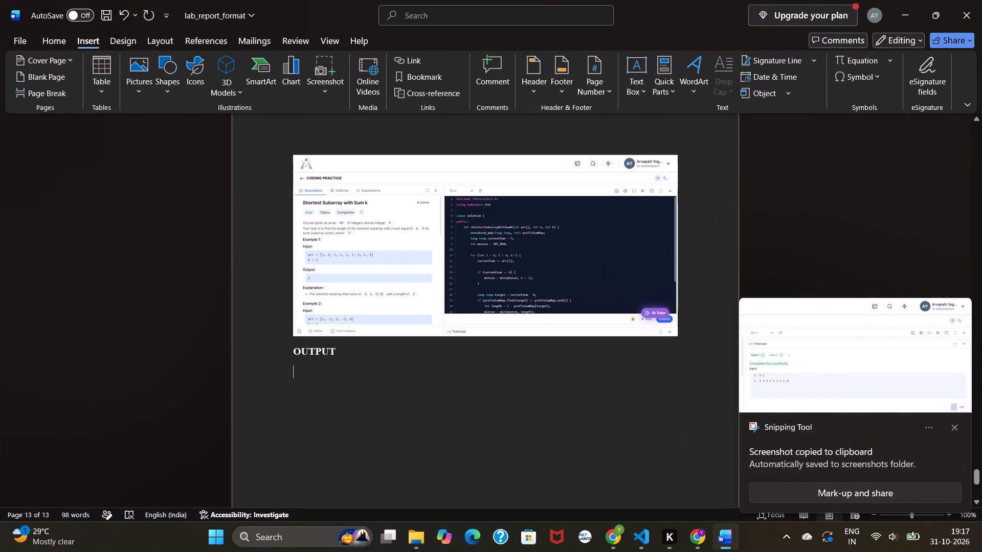
key(ctrl+v)
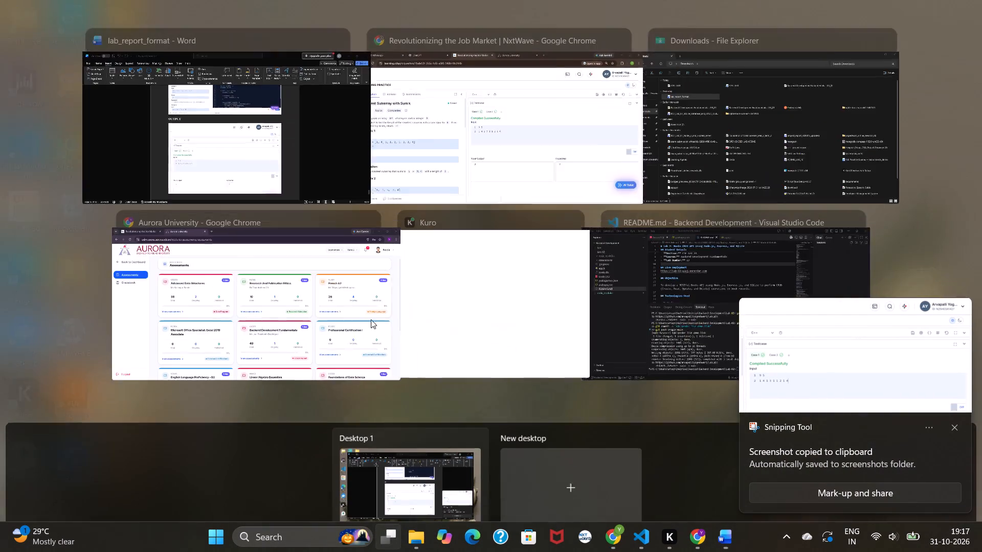
Switch to Chrome and open Continuous Subarray Sum from the same Coding Practice set.
click(471, 149)
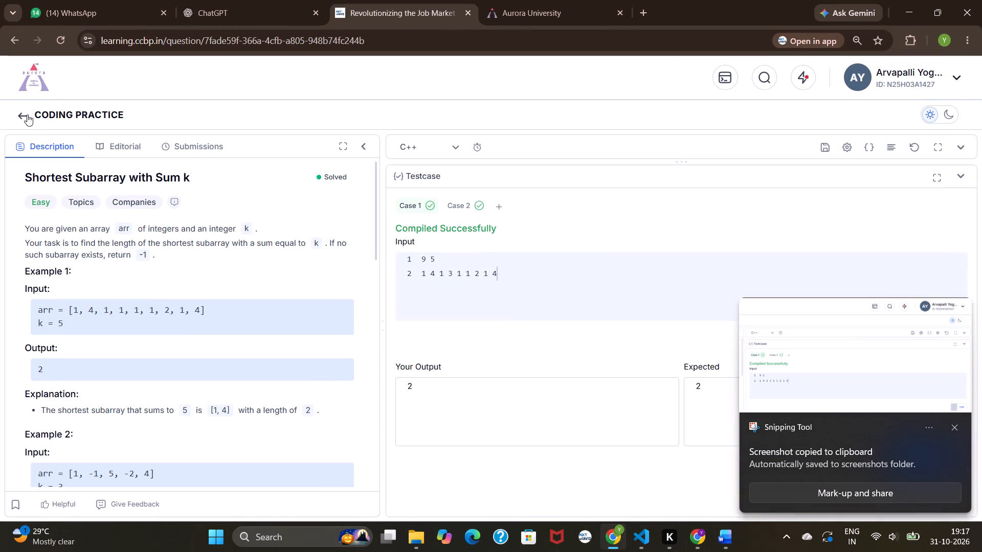
click(26, 114)
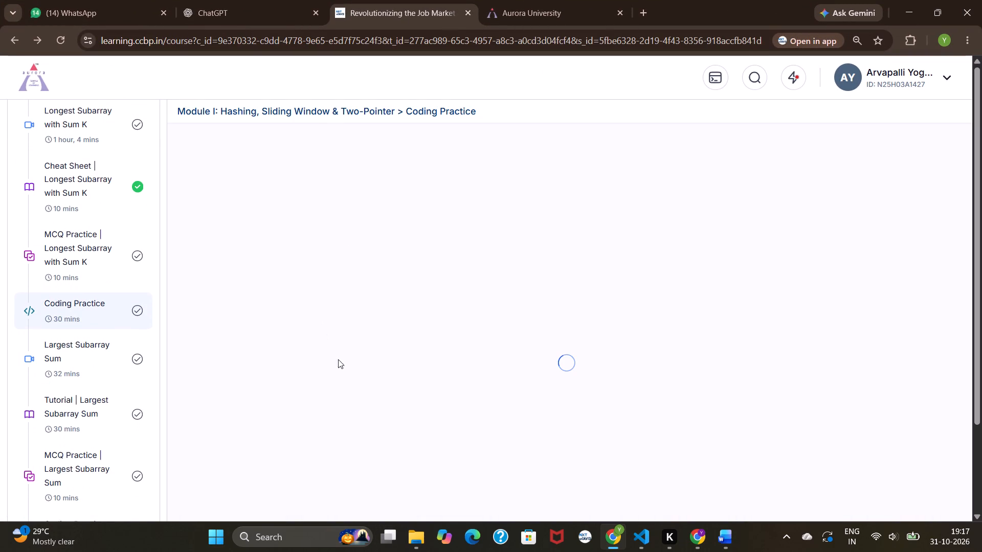
click(347, 442)
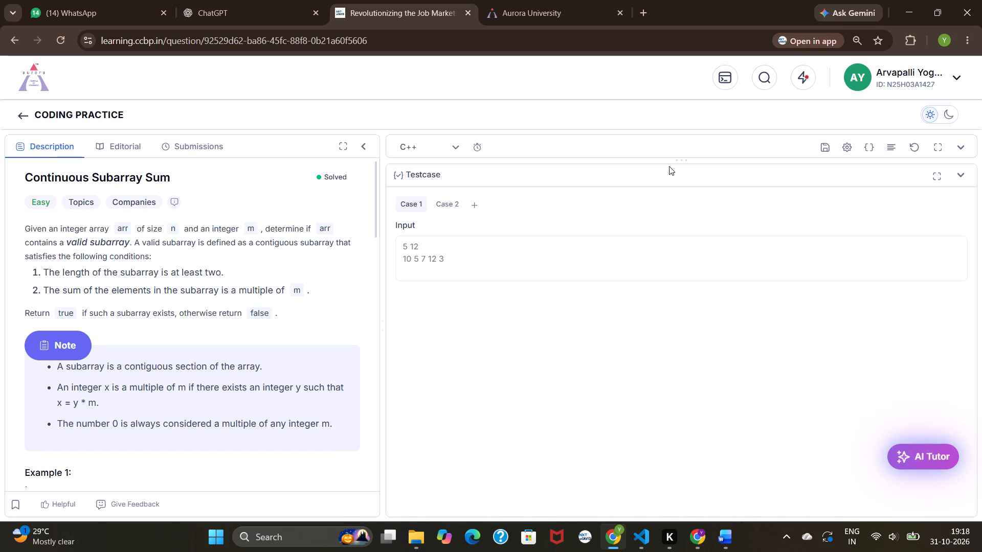
Expand the Continuous Subarray Sum code editor, capture the question page with its code, and paste it below the last results screenshot in Word.
drag(669, 158, 716, 551)
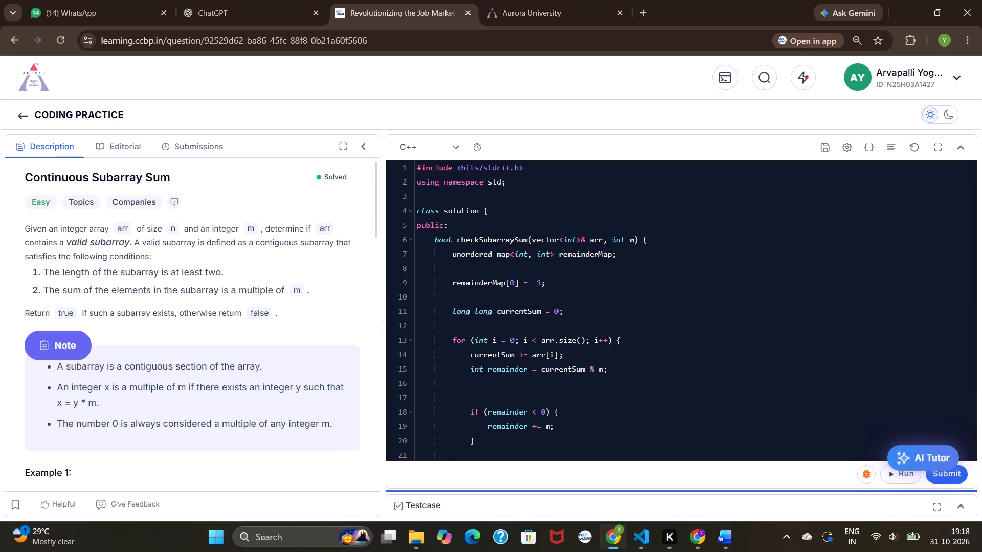
drag(716, 551, 715, 548)
key(Print)
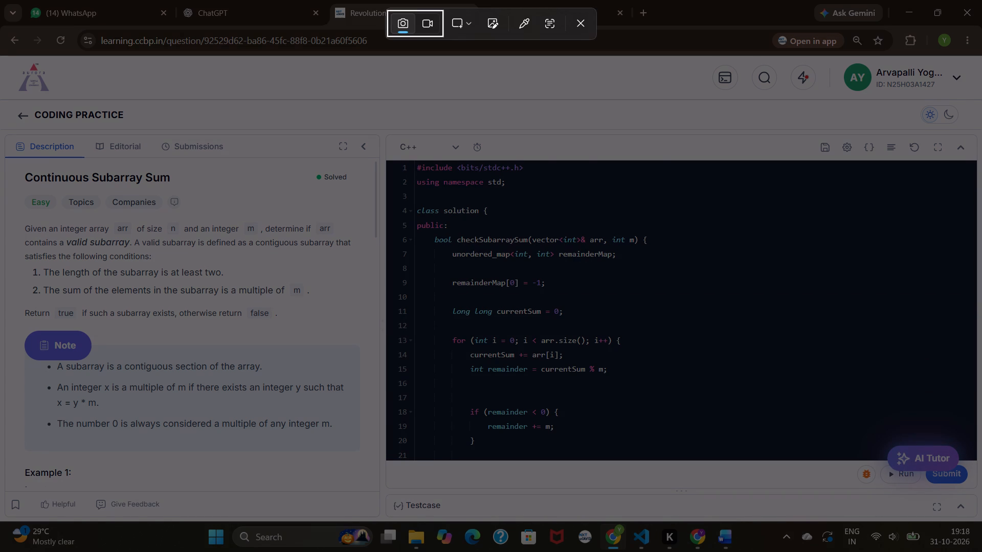
drag(0, 55, 785, 509)
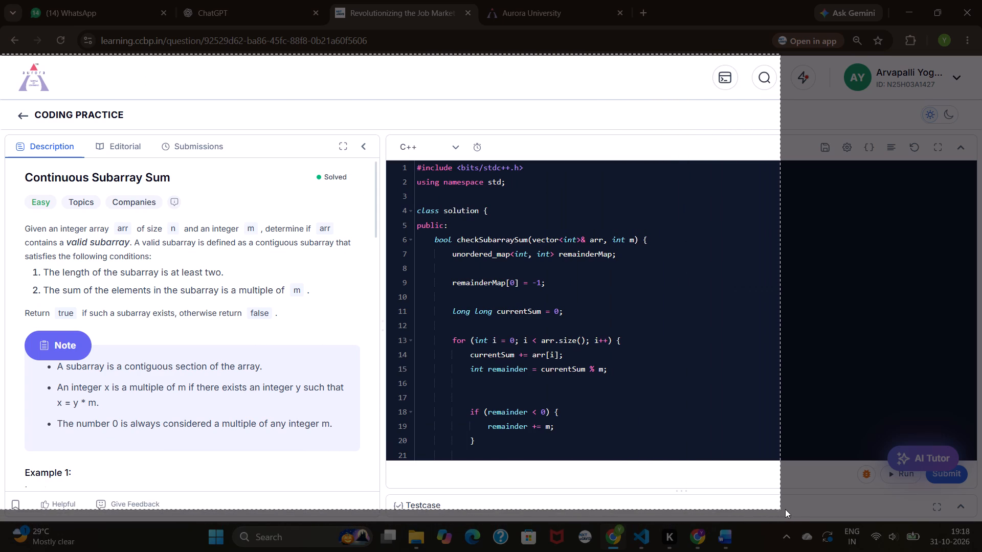
drag(785, 509, 962, 516)
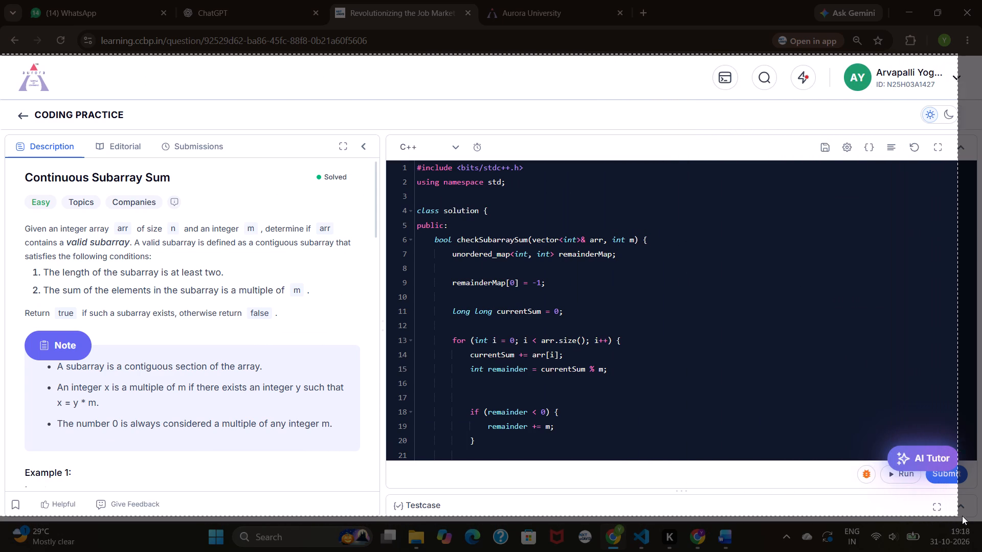
drag(962, 516, 981, 516)
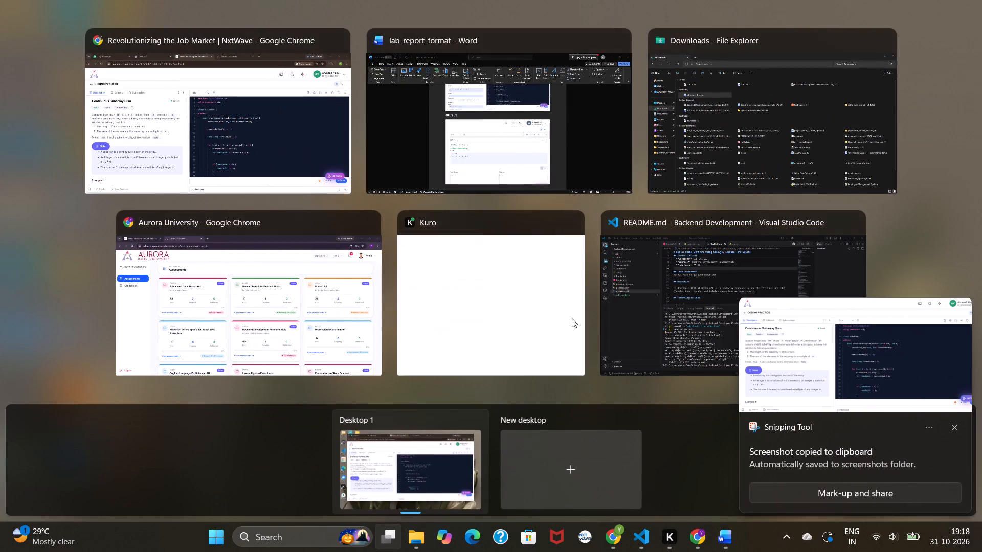
click(455, 183)
scroll(474, 297, down, 2)
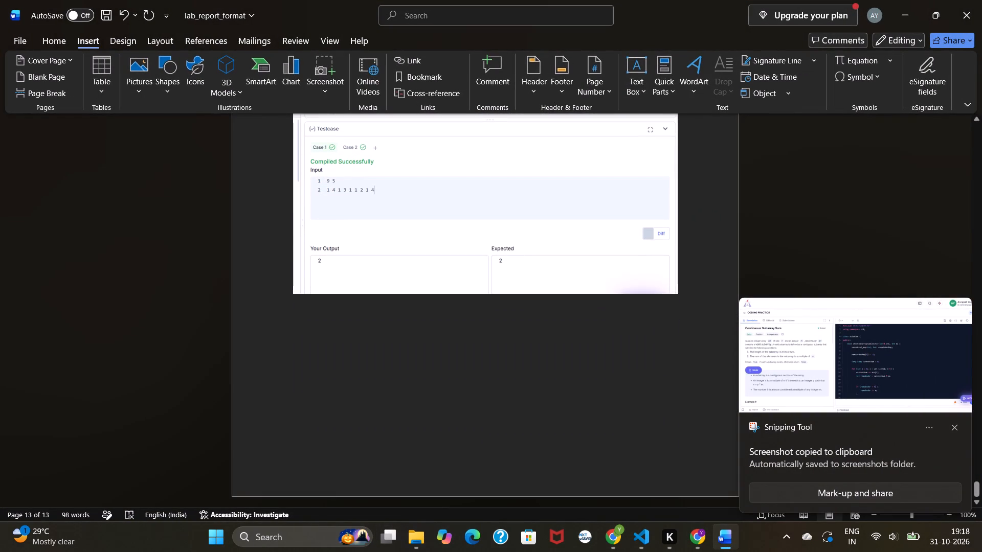
click(693, 282)
key(Return)
key(ctrl+v)
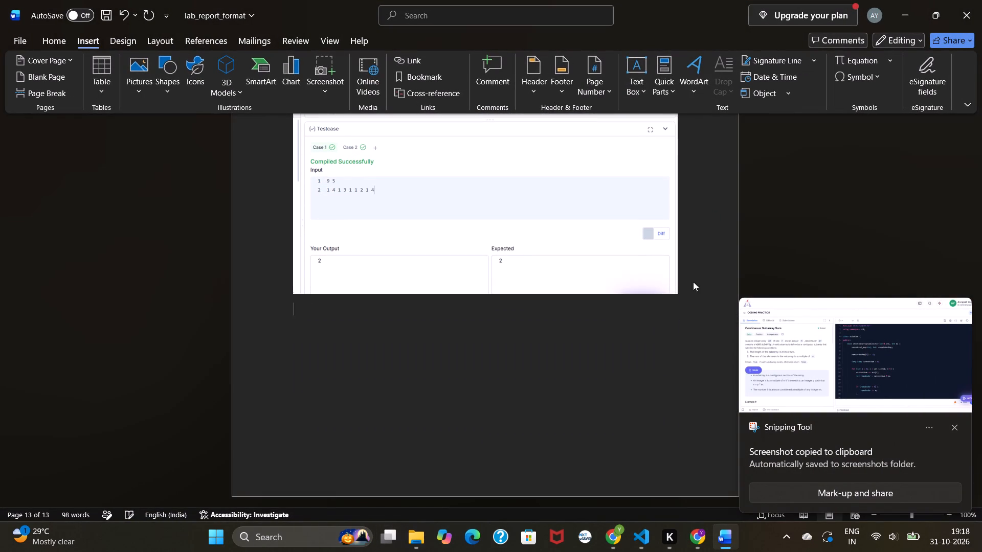
Copy the bold OUTPUT label from the Shortest Subarray section and paste it on a new line below the Continuous Subarray Sum screenshot.
scroll(693, 282, up, 2)
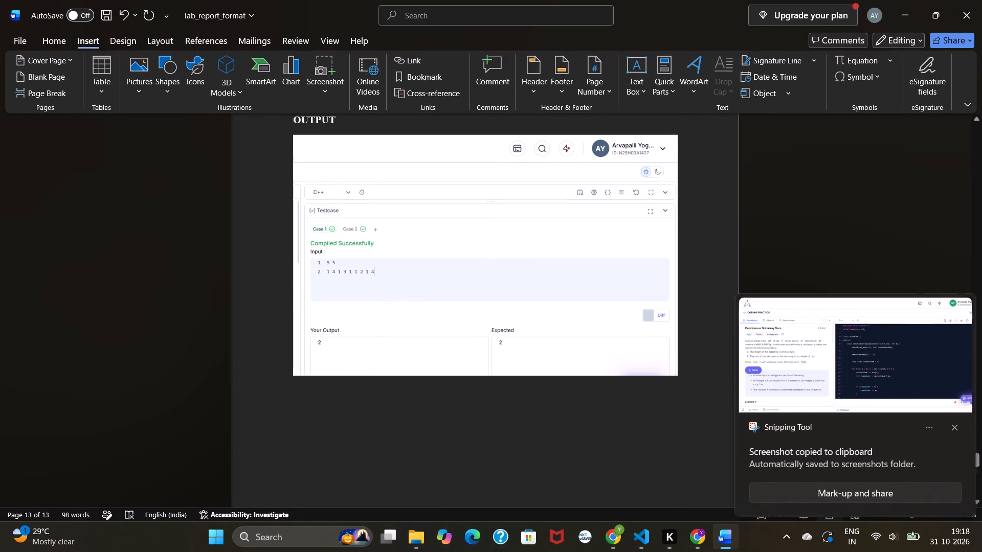
scroll(400, 151, up, 1)
drag(387, 180, 287, 182)
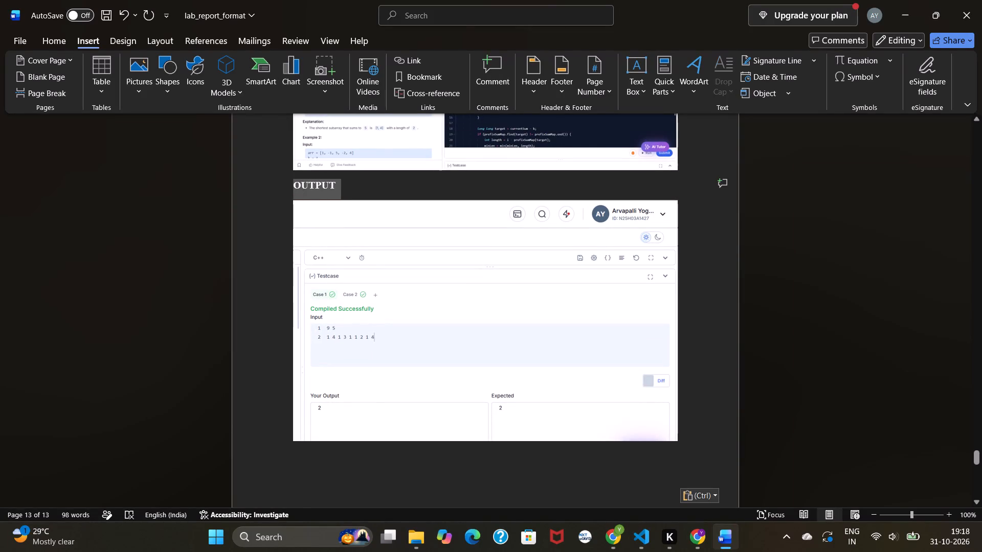
key(ctrl+c)
scroll(377, 270, down, 4)
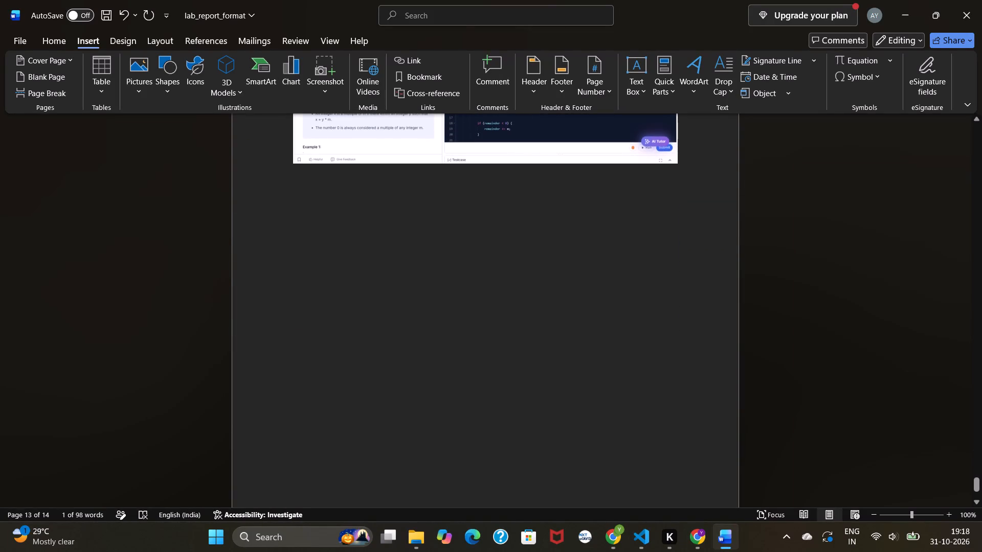
click(328, 215)
click(692, 273)
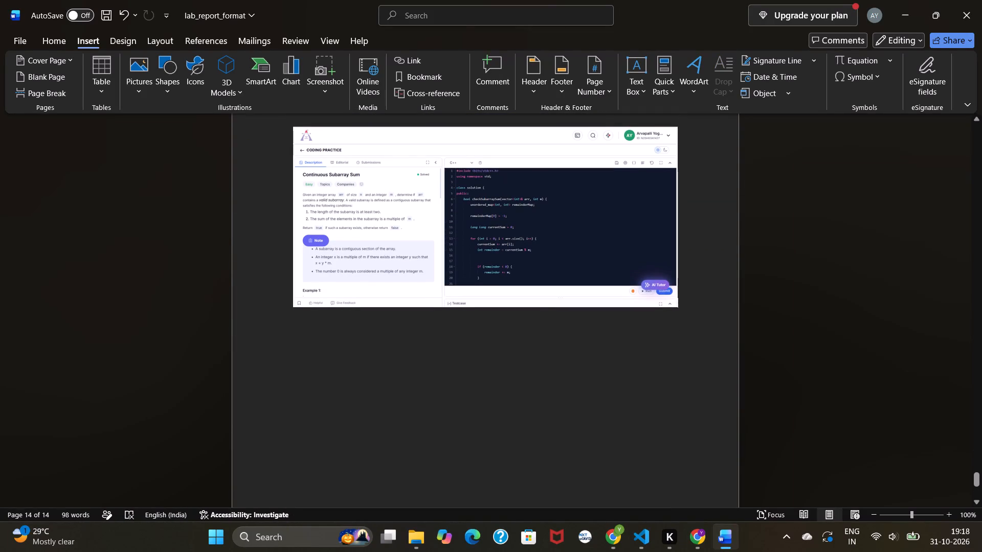
key(Return)
key(ctrl+v)
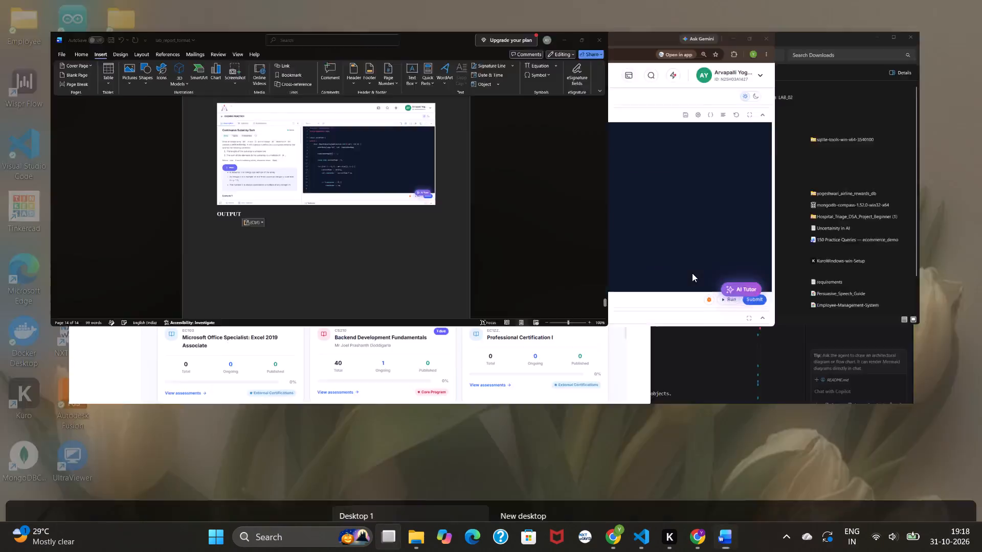
Switch to Chrome, run the Continuous Subarray Sum code, and enlarge the test case results over the code editor.
click(566, 129)
scroll(733, 300, down, 1)
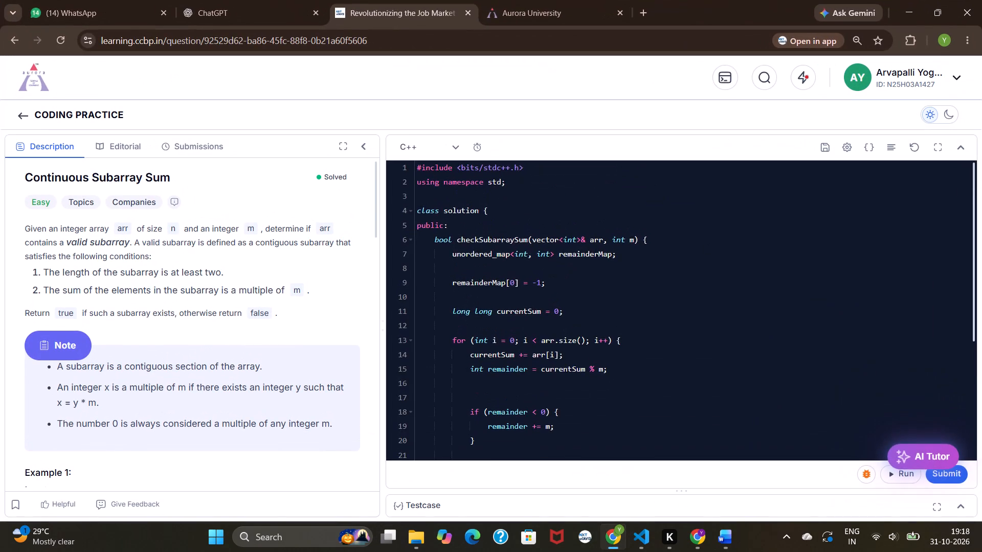
scroll(733, 300, down, 1)
click(901, 478)
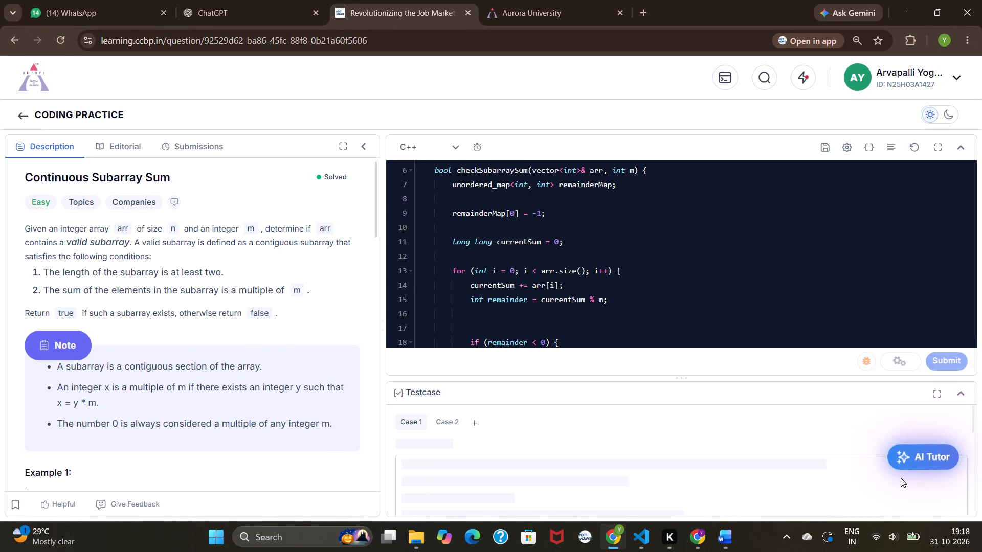
drag(693, 363, 690, 155)
Capture the Continuous Subarray Sum test case results and paste them below its OUTPUT label in the Word report, followed by a new line.
key(Print)
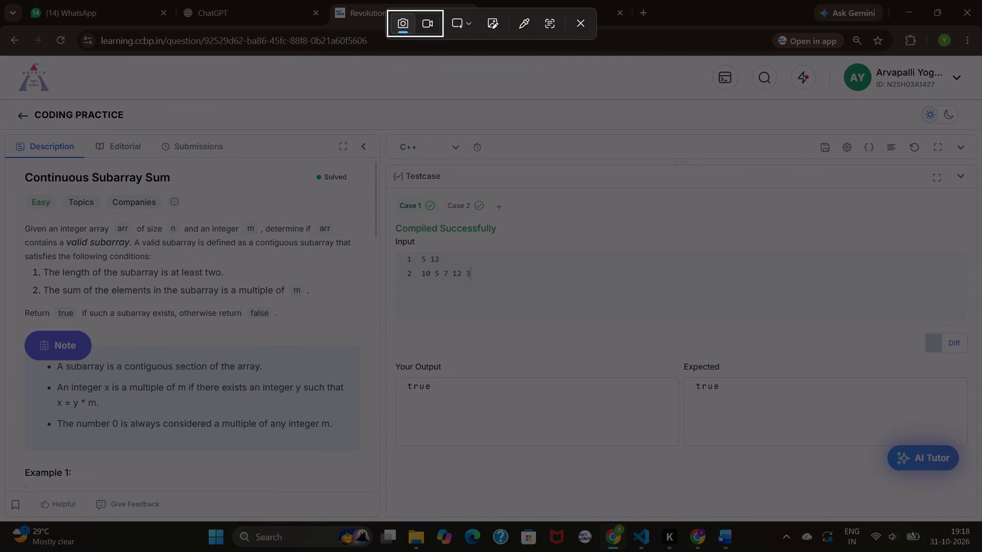
drag(374, 57, 598, 258)
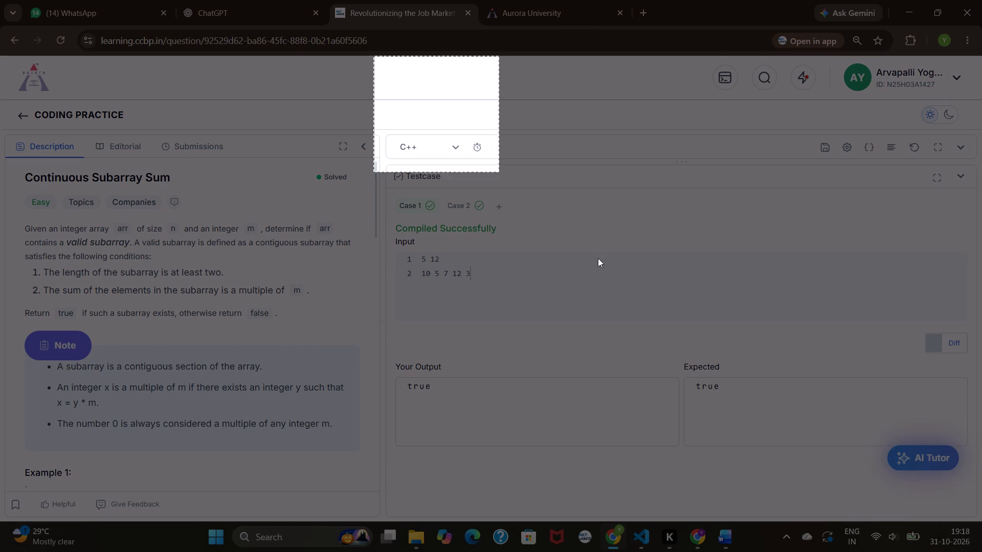
drag(598, 258, 945, 432)
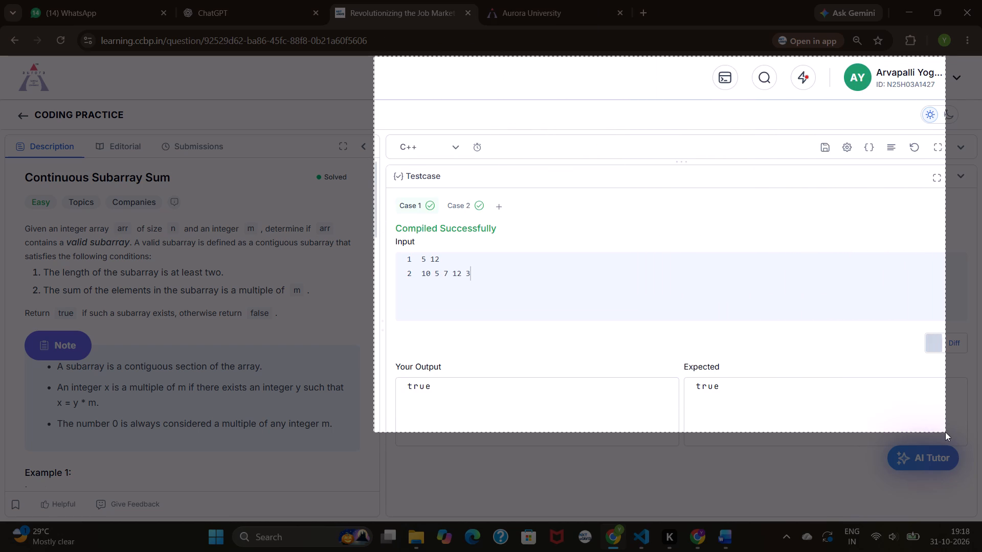
drag(945, 432, 981, 427)
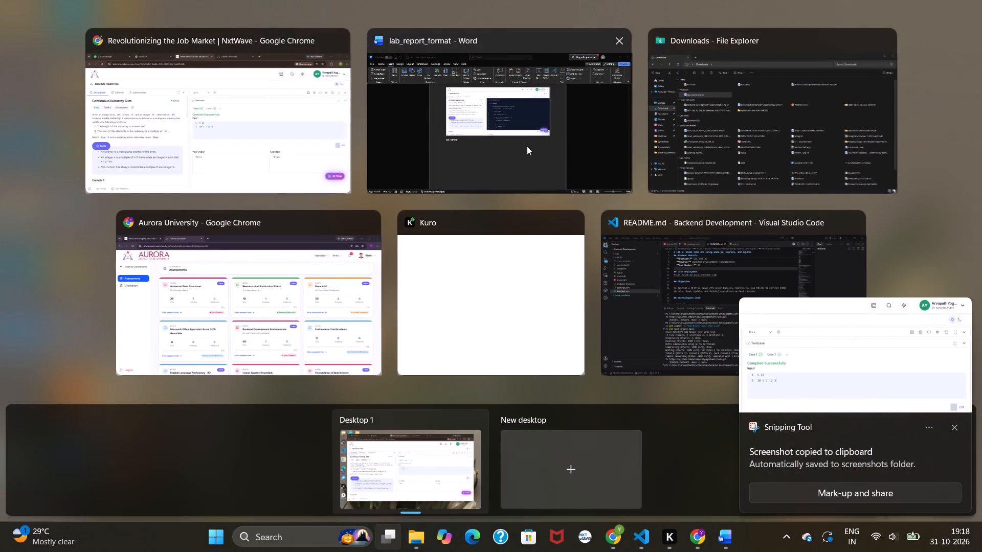
click(527, 146)
key(ctrl+v)
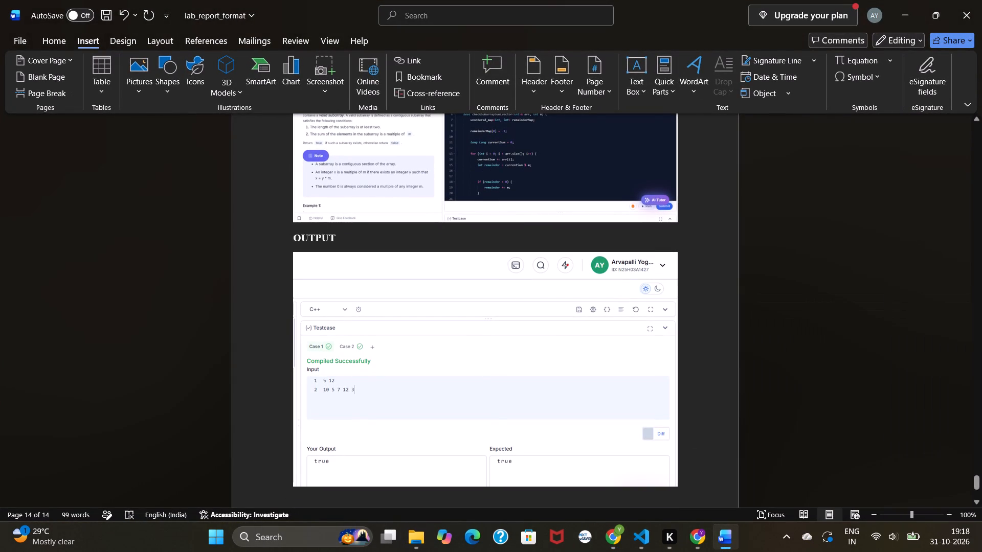
scroll(368, 342, down, 2)
click(708, 285)
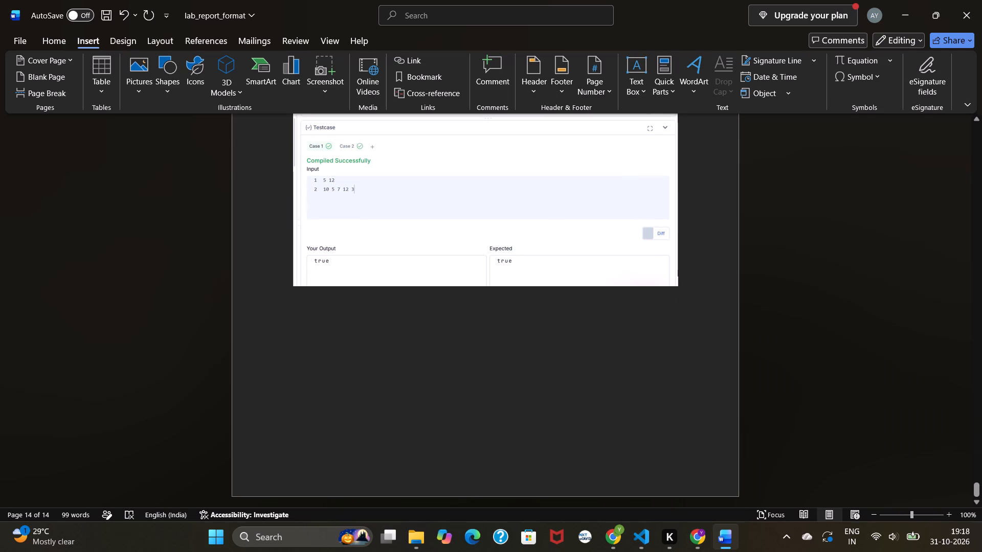
key(Return)
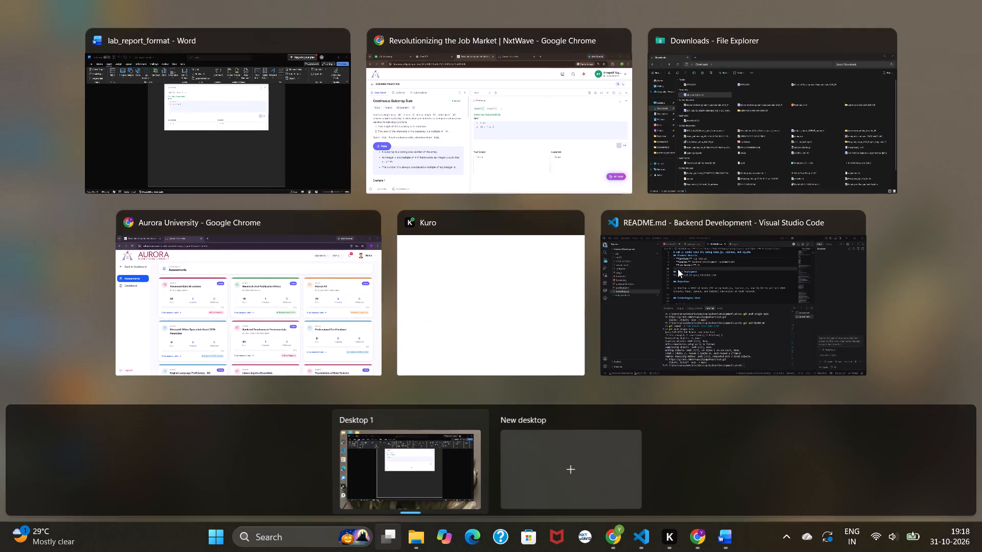
Switch to Chrome, return to the course, open the Coding Practice set following Largest Subarray Sum, and browse its questions and the remaining Module I items.
click(482, 120)
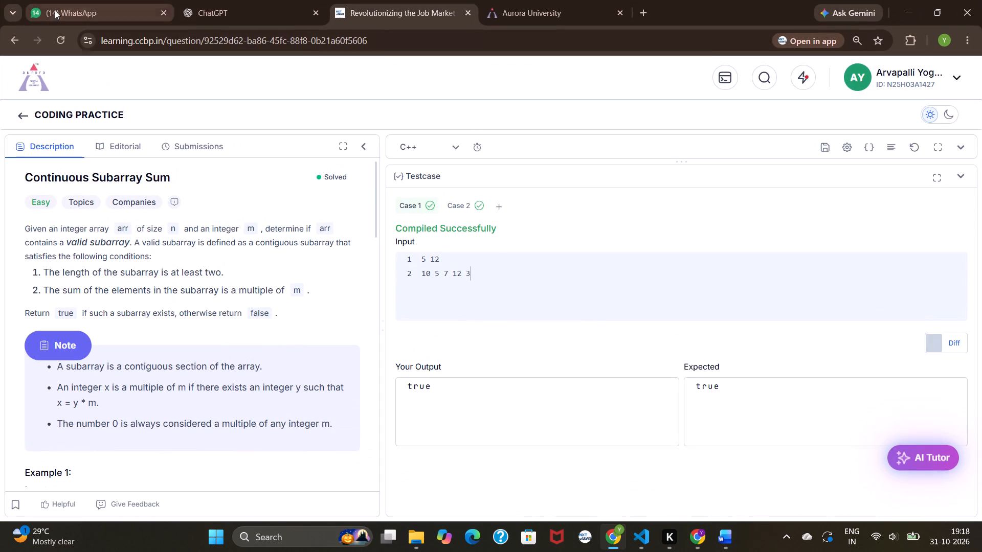
click(21, 115)
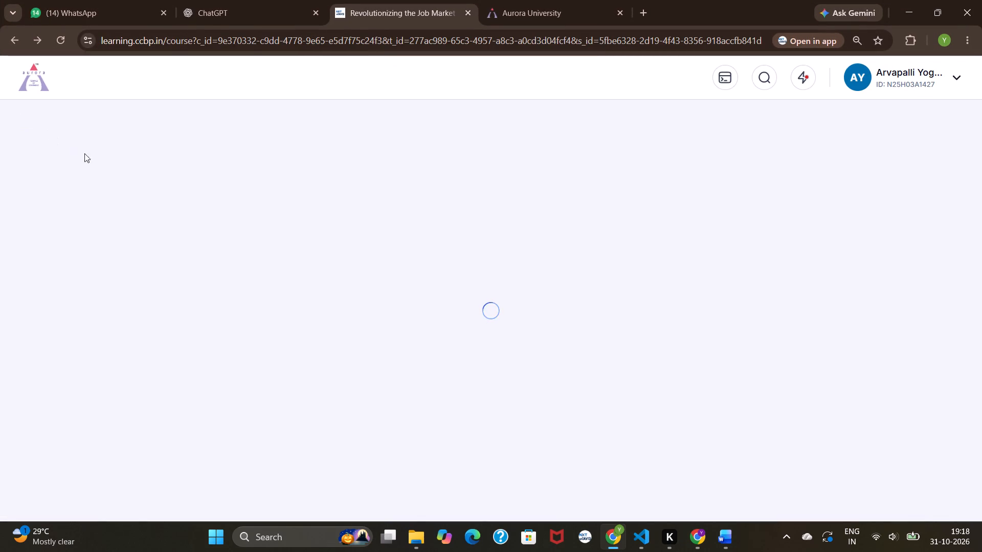
scroll(105, 238, down, 1)
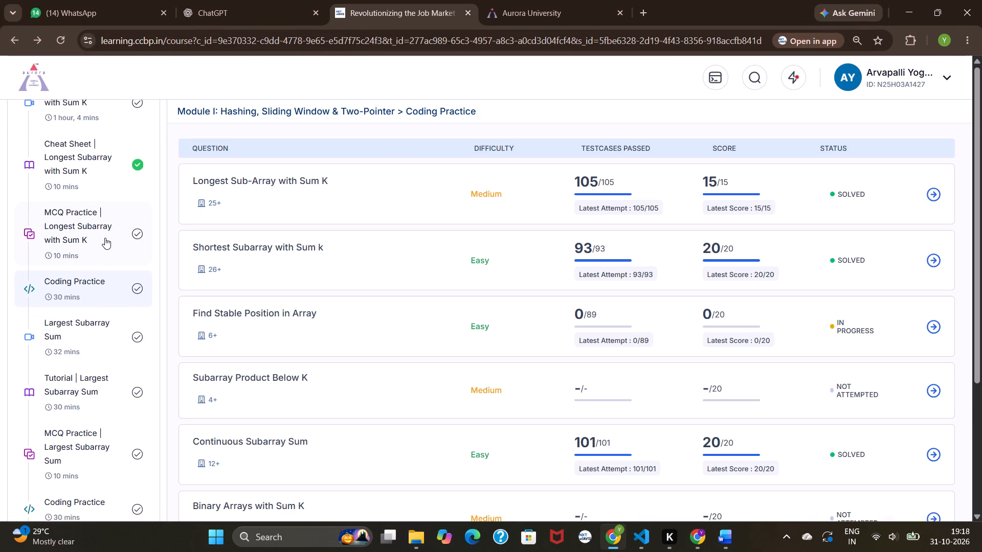
scroll(105, 238, down, 2)
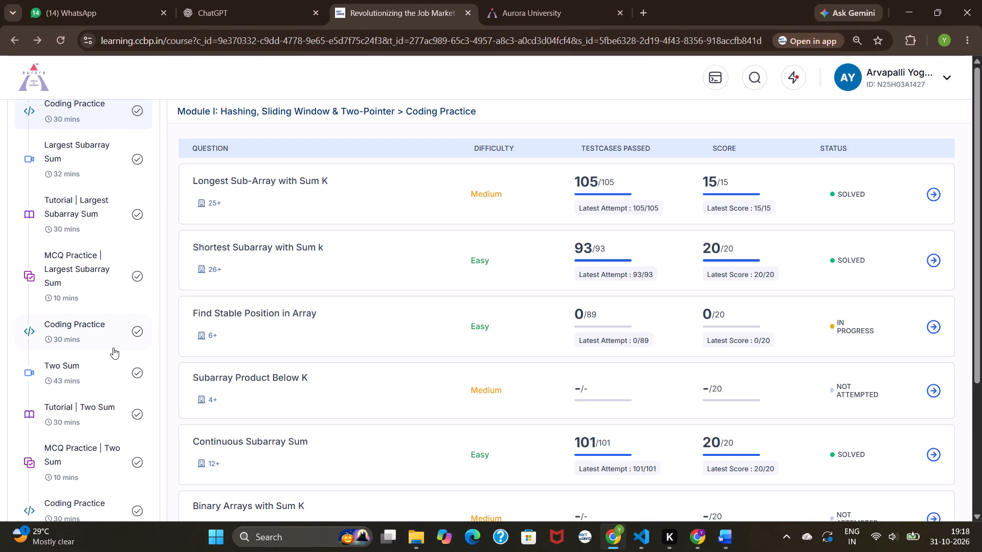
click(113, 348)
scroll(305, 292, down, 2)
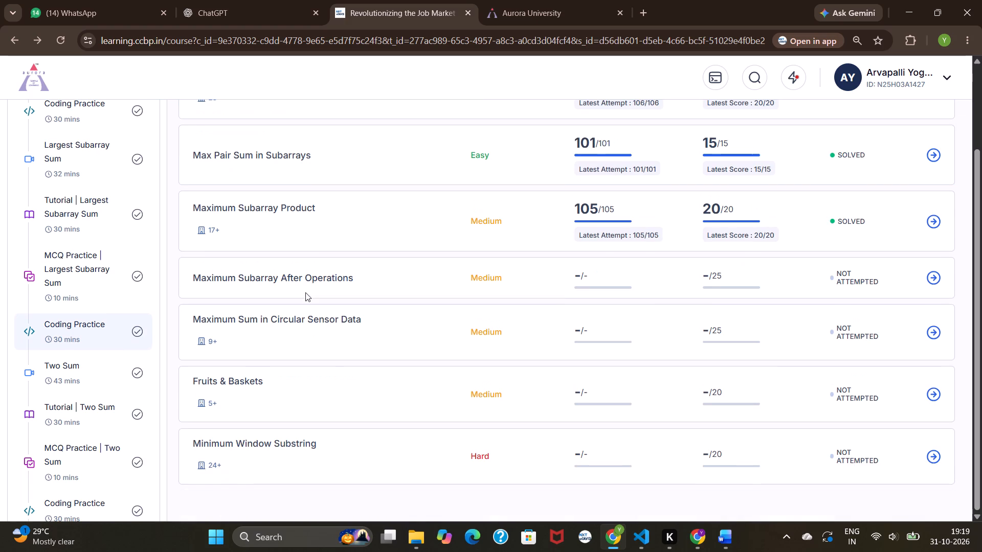
scroll(97, 364, down, 5)
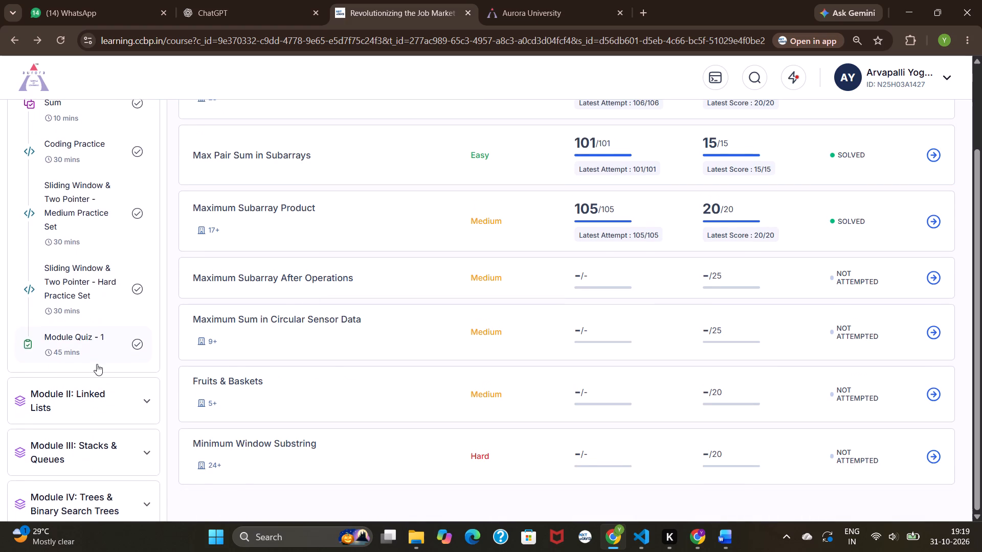
scroll(97, 364, up, 4)
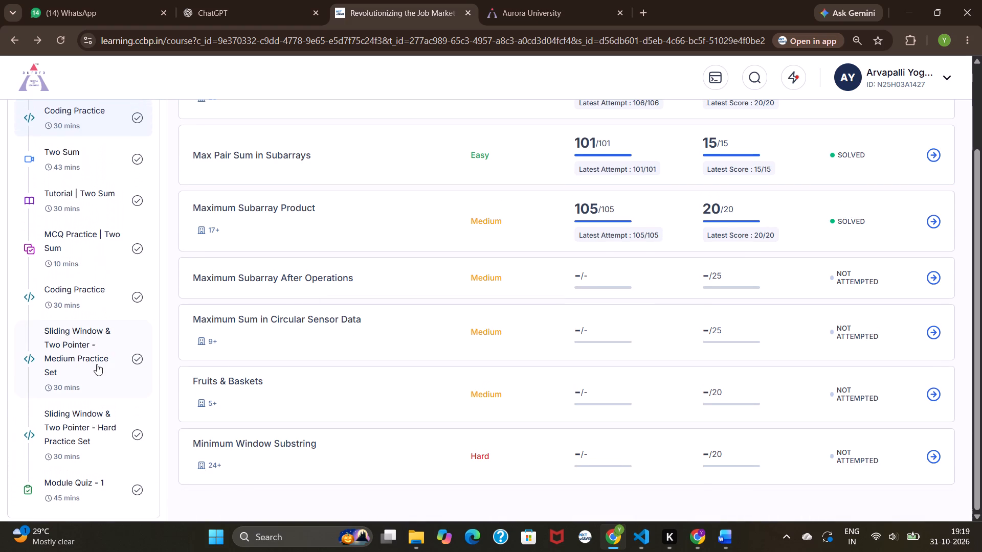
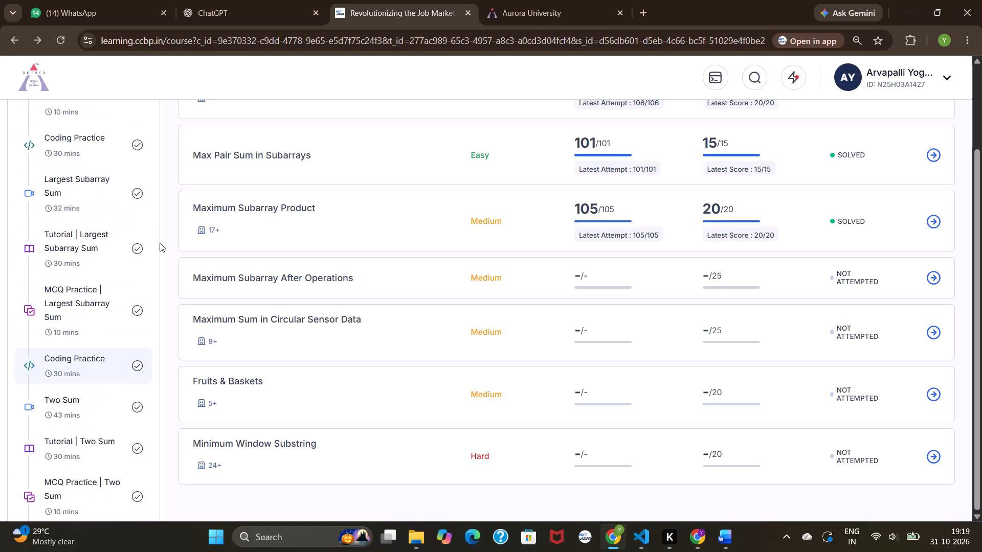
Switch to the Word report and check which question's screenshots its last section holds.
scroll(349, 262, up, 3)
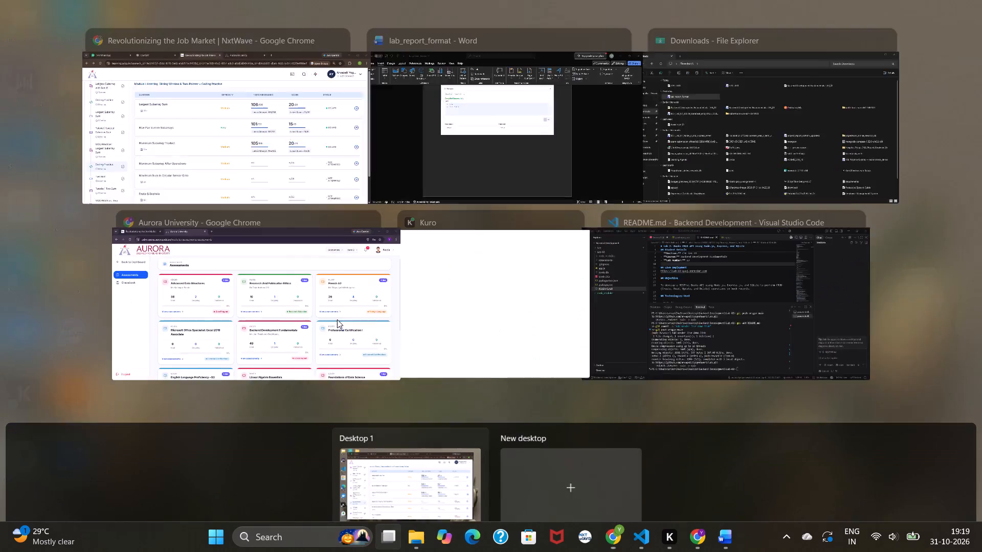
click(466, 150)
scroll(466, 150, up, 4)
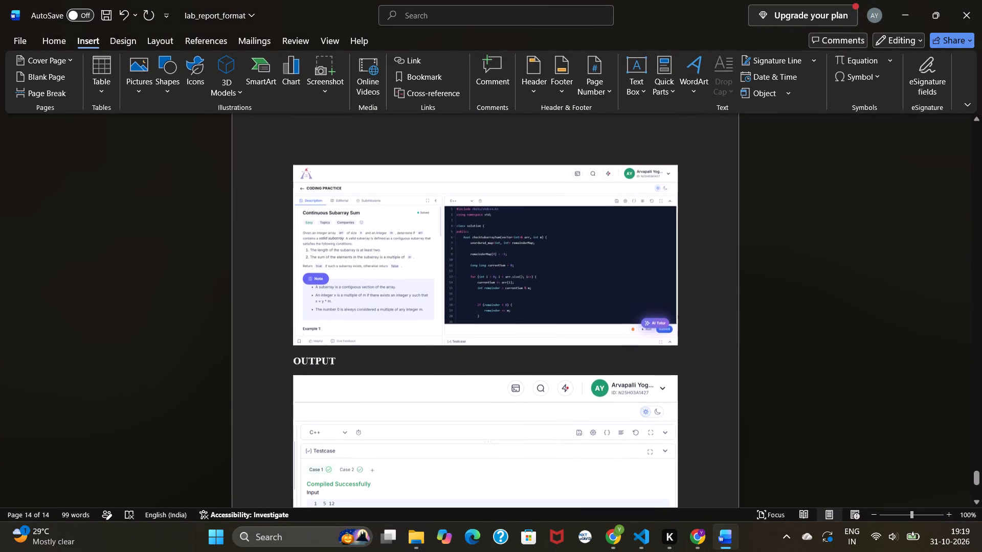
scroll(466, 150, down, 1)
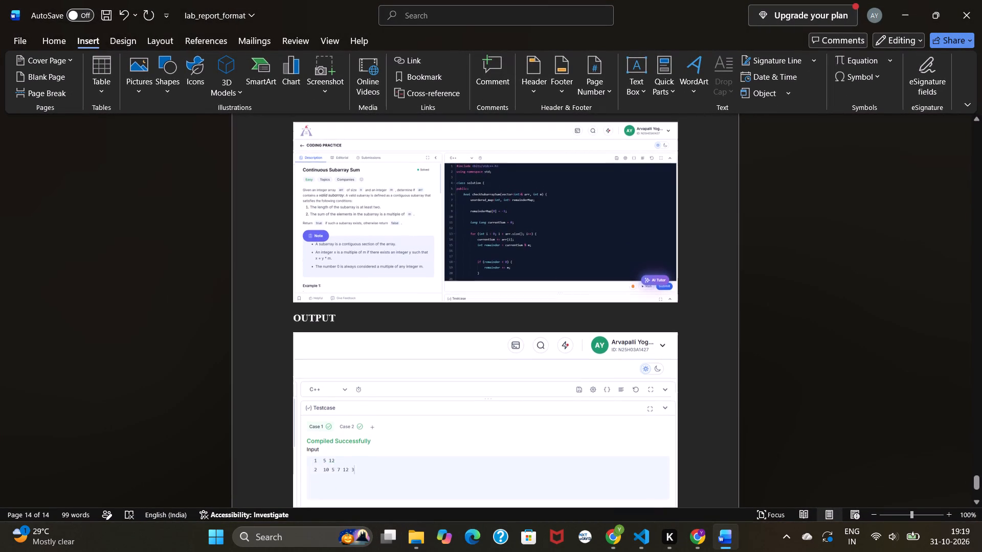
scroll(466, 150, down, 3)
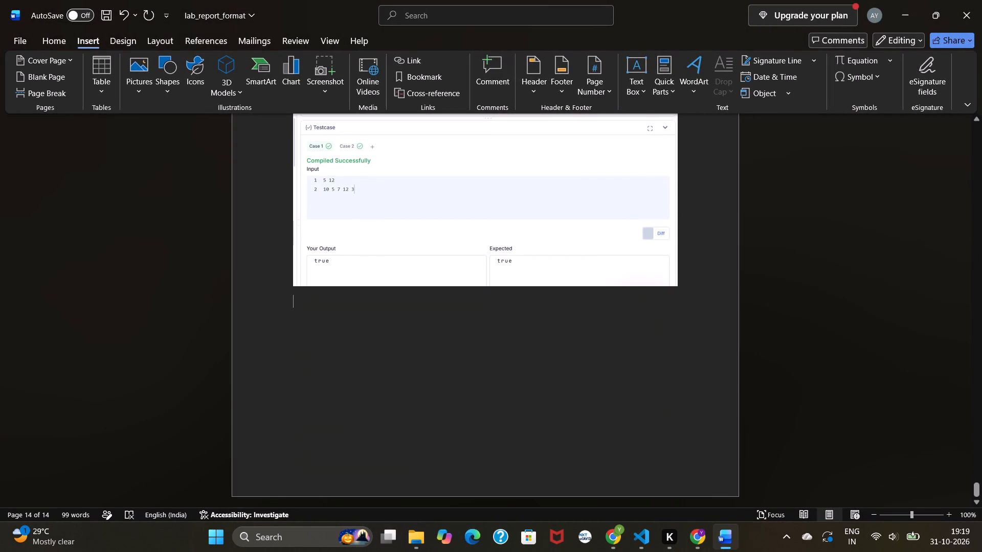
Switch to Chrome, open the Largest Subarray Sum question, and enlarge its code editor over the test case area.
click(493, 131)
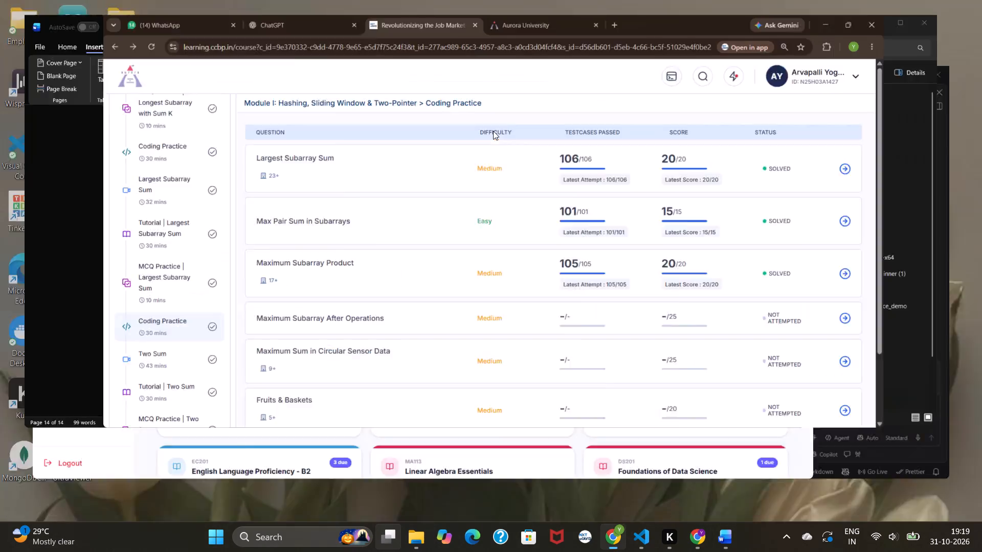
click(359, 195)
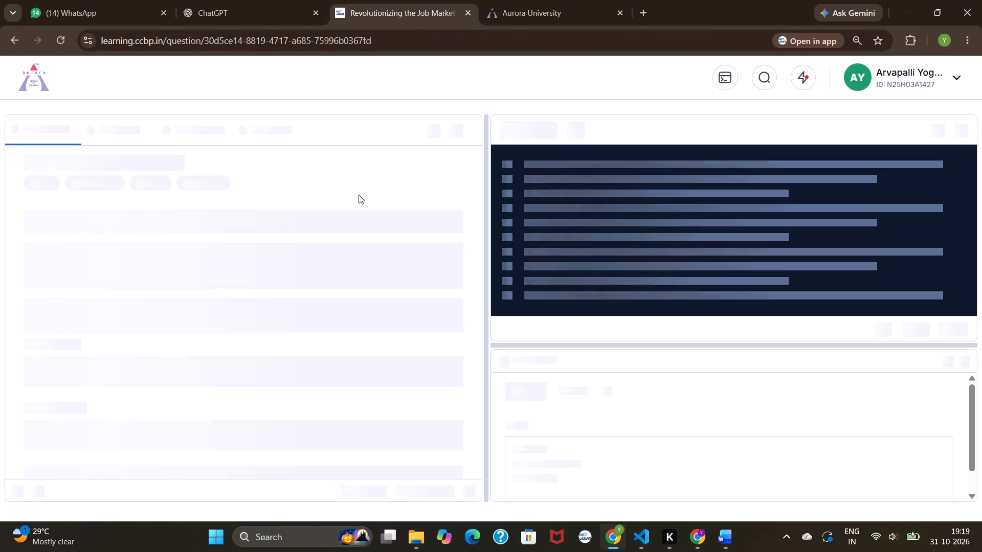
drag(620, 162, 621, 388)
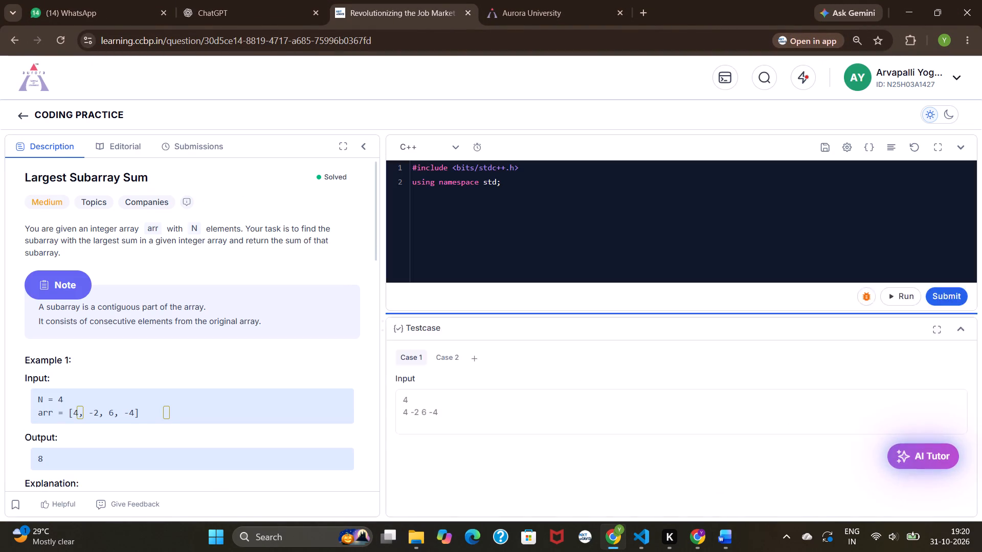
drag(621, 388, 646, 551)
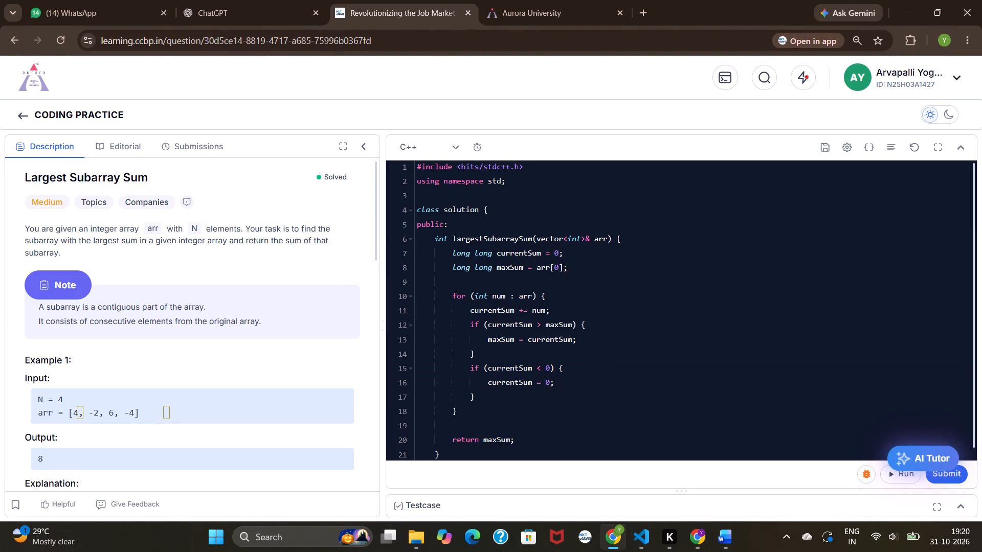
Capture the Largest Subarray Sum question and code, and paste the screenshot at the end of the Word report.
key(Print)
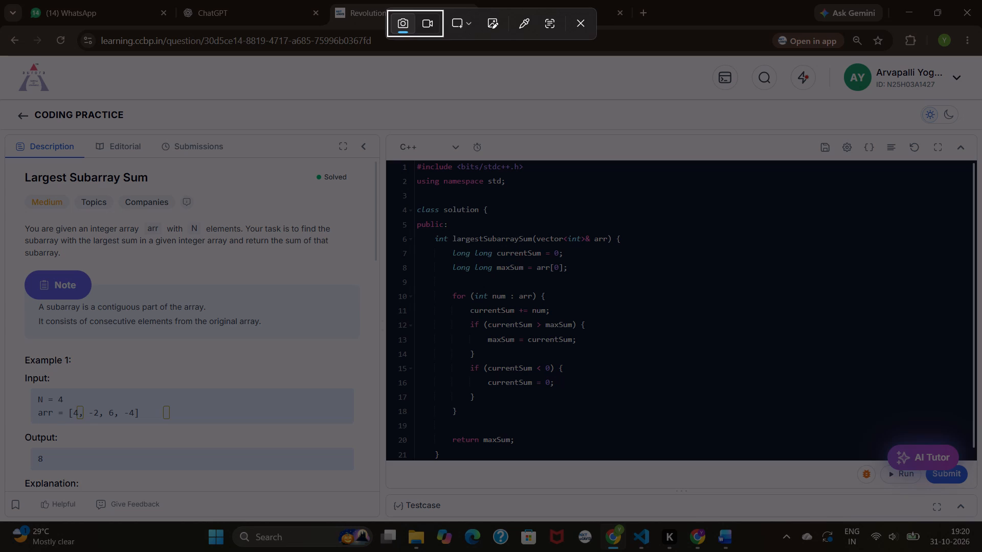
drag(2, 58, 562, 391)
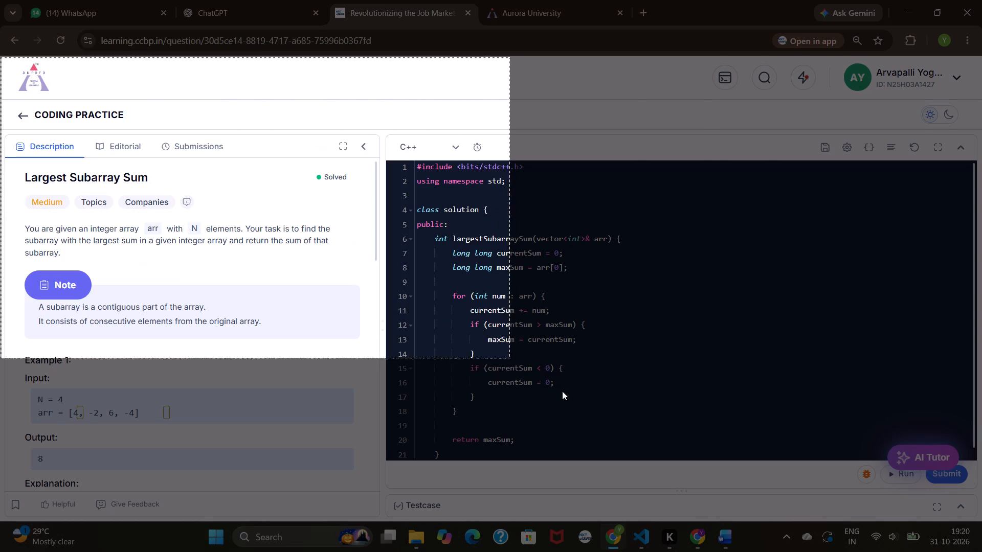
drag(562, 391, 925, 491)
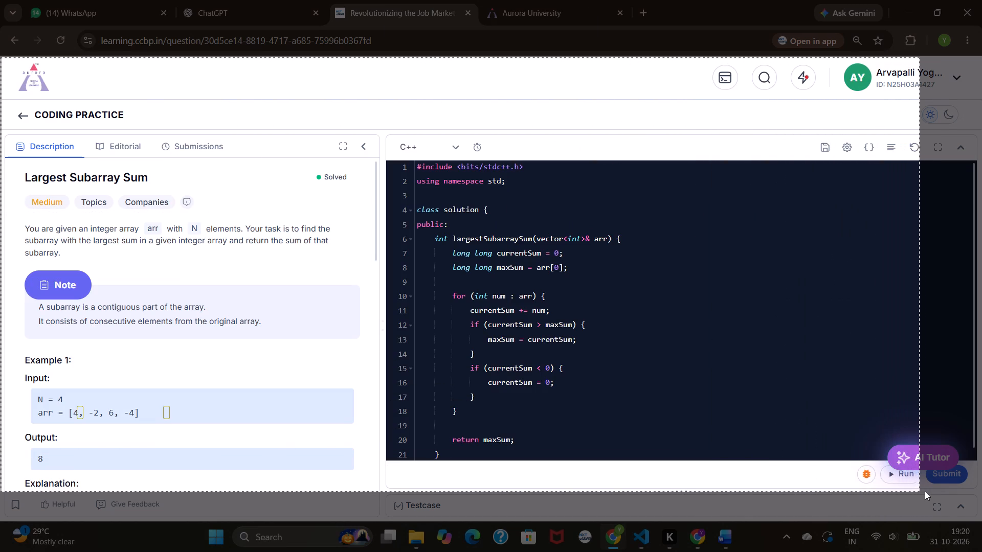
drag(925, 491, 981, 491)
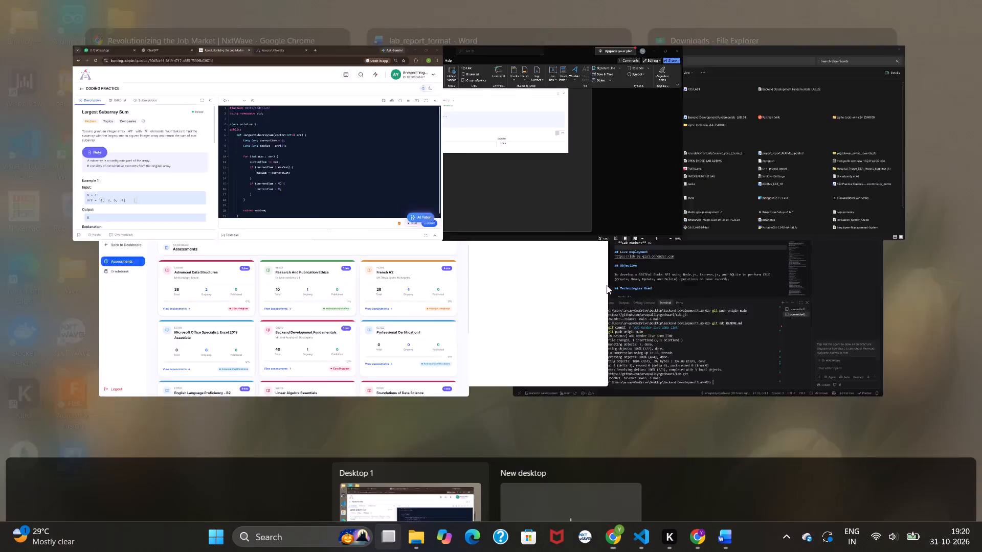
click(509, 149)
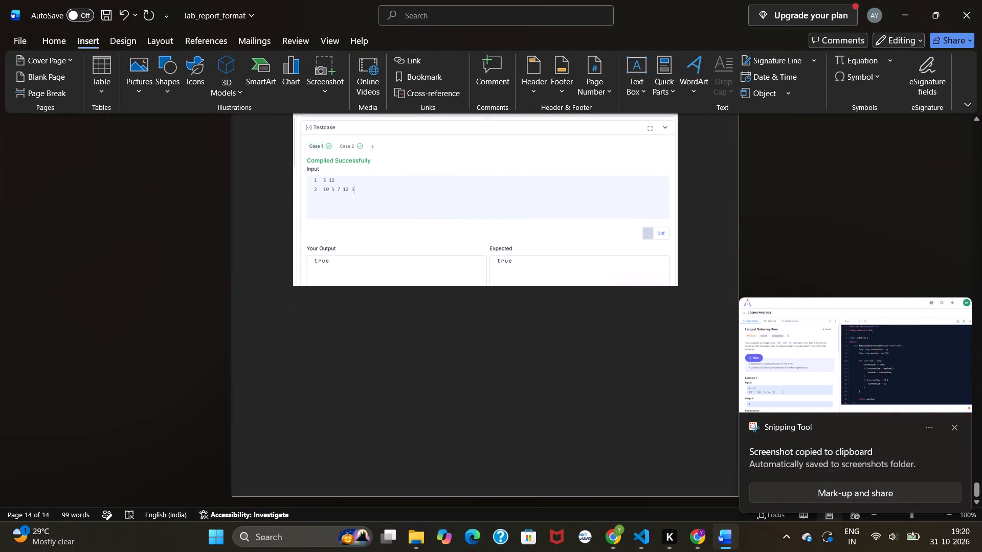
key(ctrl+v)
Copy the bold OUTPUT label from the Continuous Subarray Sum section and paste it on a new line below the Largest Subarray Sum screenshot.
scroll(425, 313, up, 3)
drag(383, 317, 273, 317)
key(ctrl+c)
scroll(518, 442, down, 1)
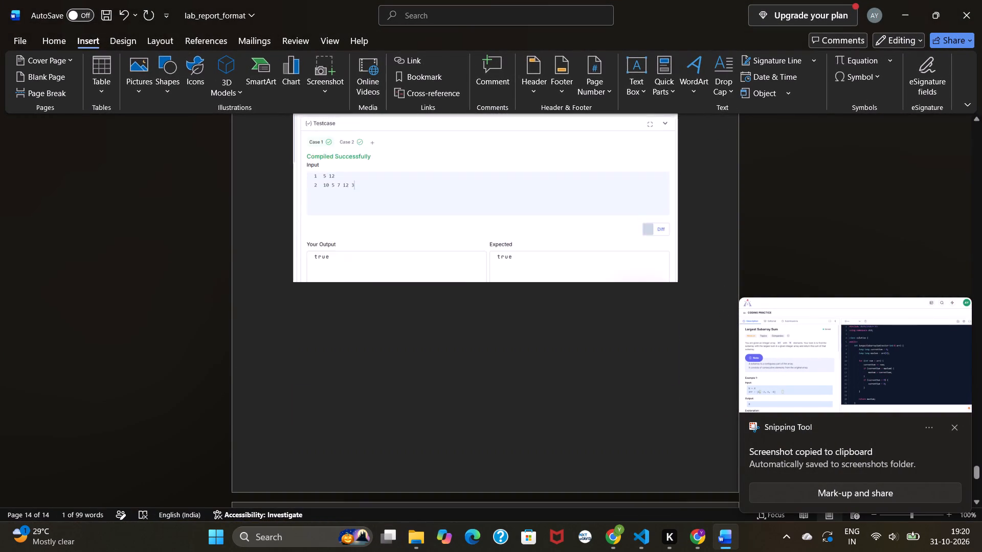
scroll(518, 442, down, 3)
click(706, 247)
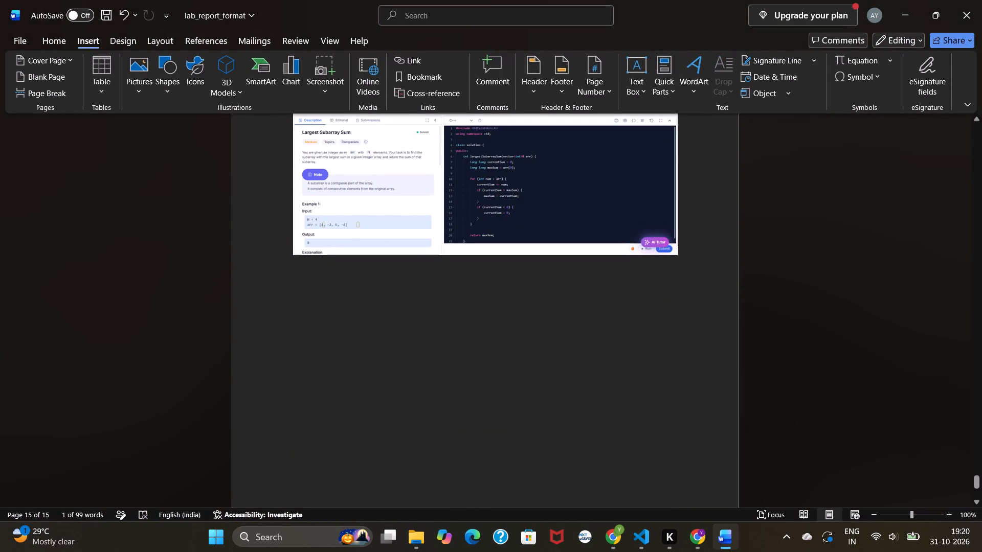
key(Return)
key(ctrl+v)
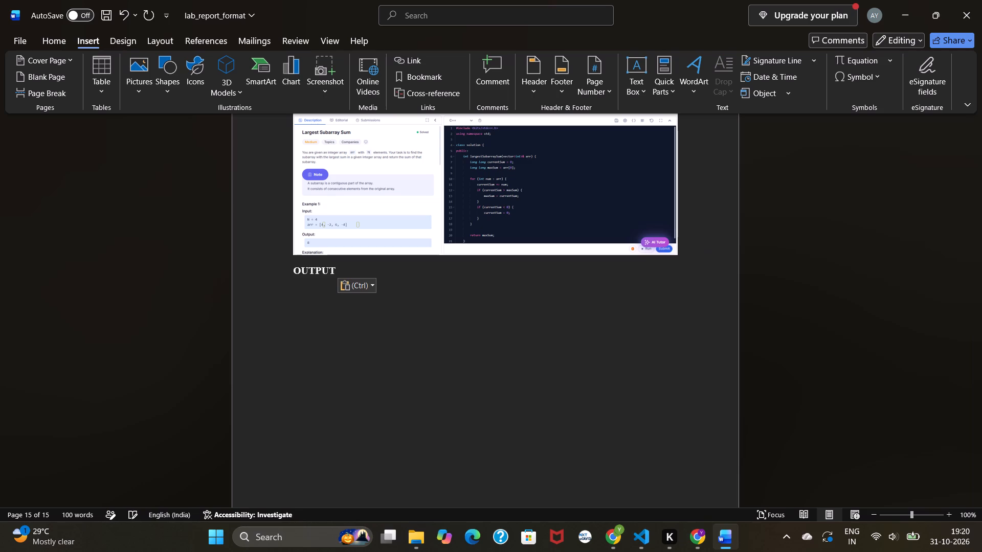
Switch to Chrome, run the Largest Subarray Sum code, and enlarge the test case results over the code editor.
click(518, 143)
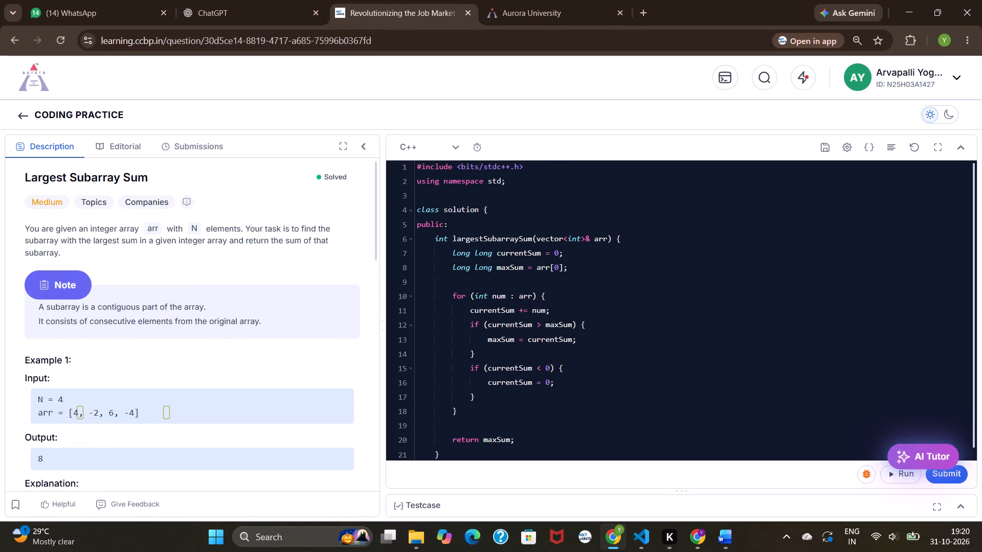
click(891, 476)
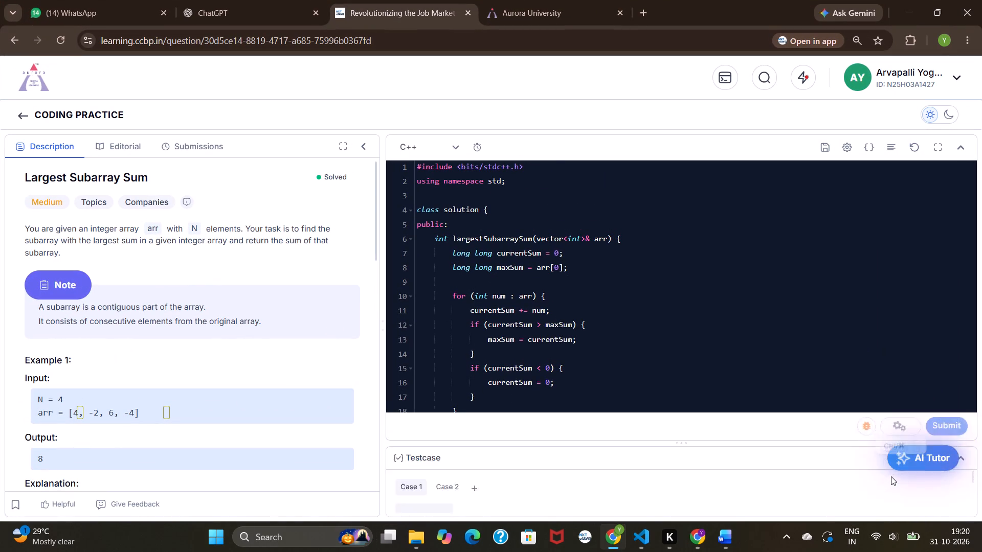
drag(688, 365, 670, 185)
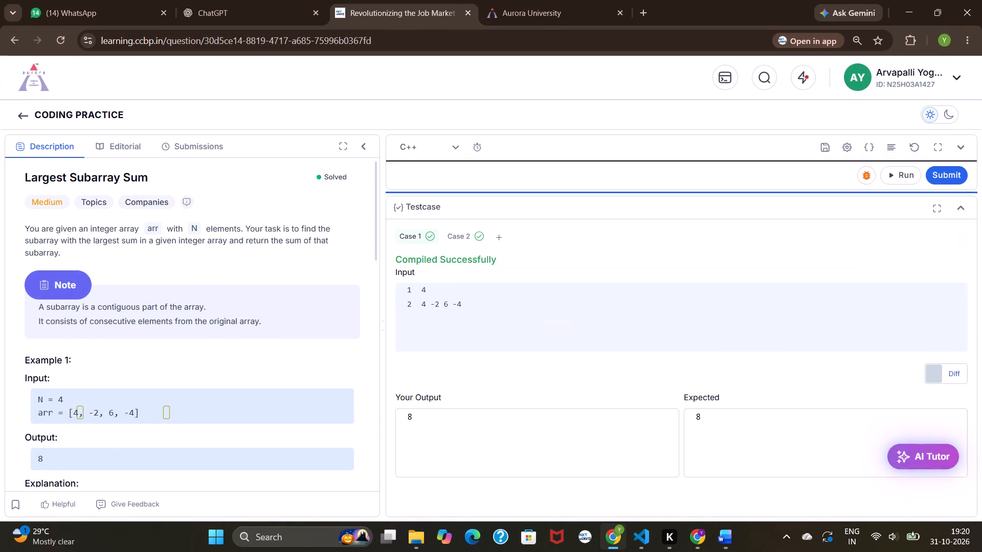
drag(670, 185, 670, 129)
Capture the Largest Subarray Sum test case results and paste them below its OUTPUT label in the Word report, followed by a new line.
key(Print)
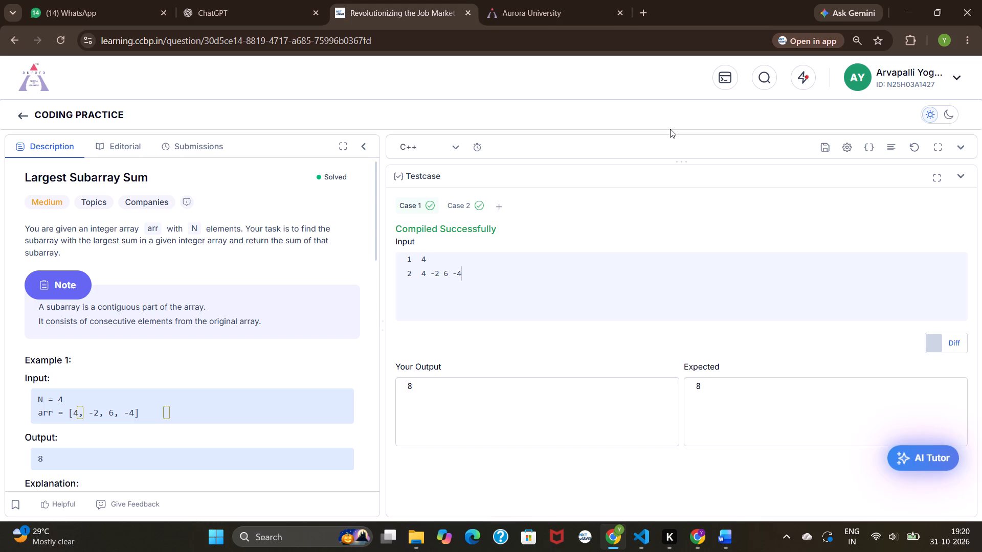
drag(379, 59, 944, 427)
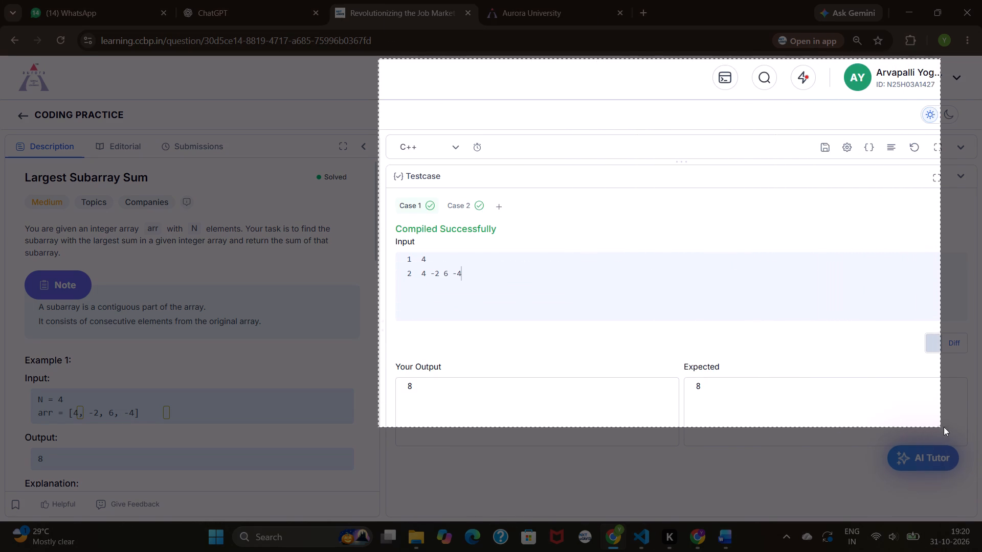
drag(944, 427, 981, 426)
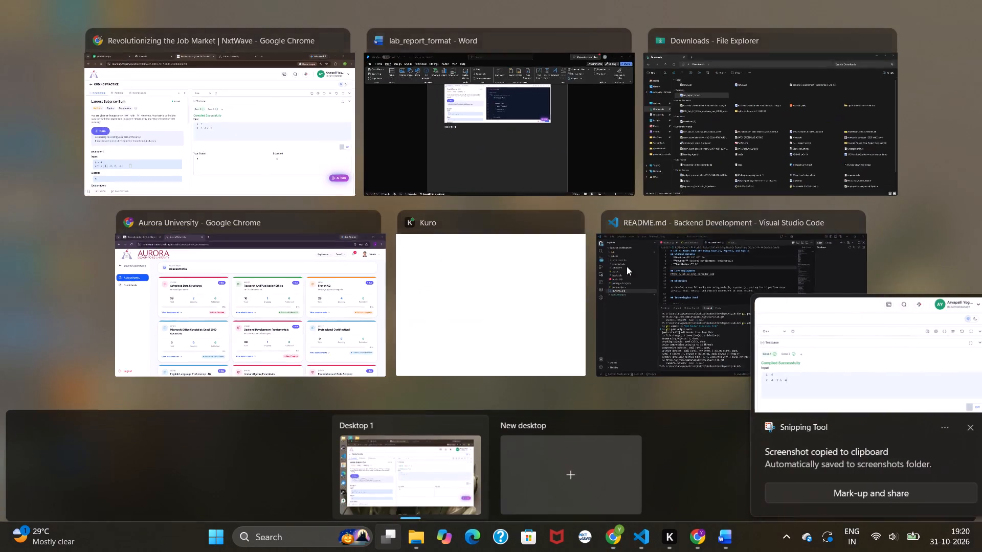
click(513, 115)
key(ctrl+v)
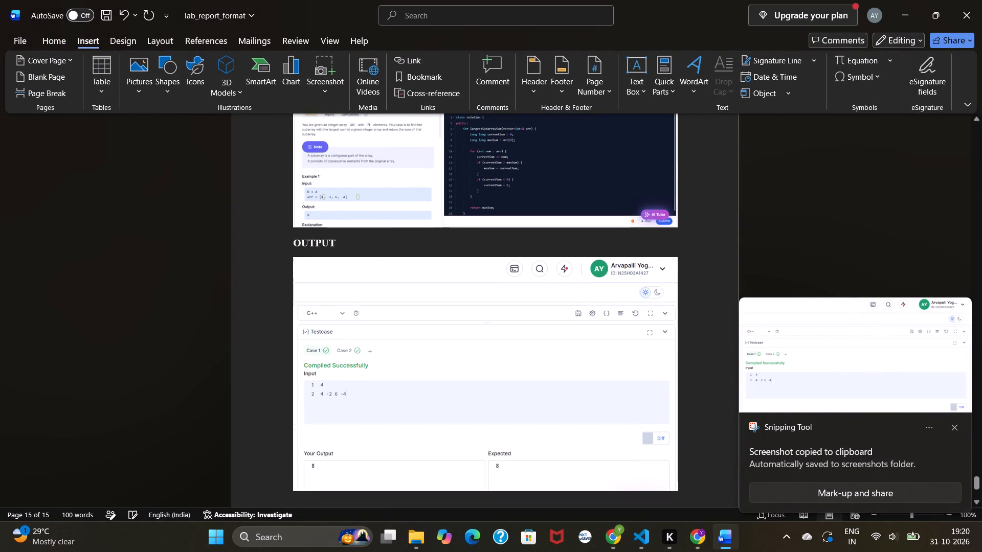
scroll(342, 294, down, 2)
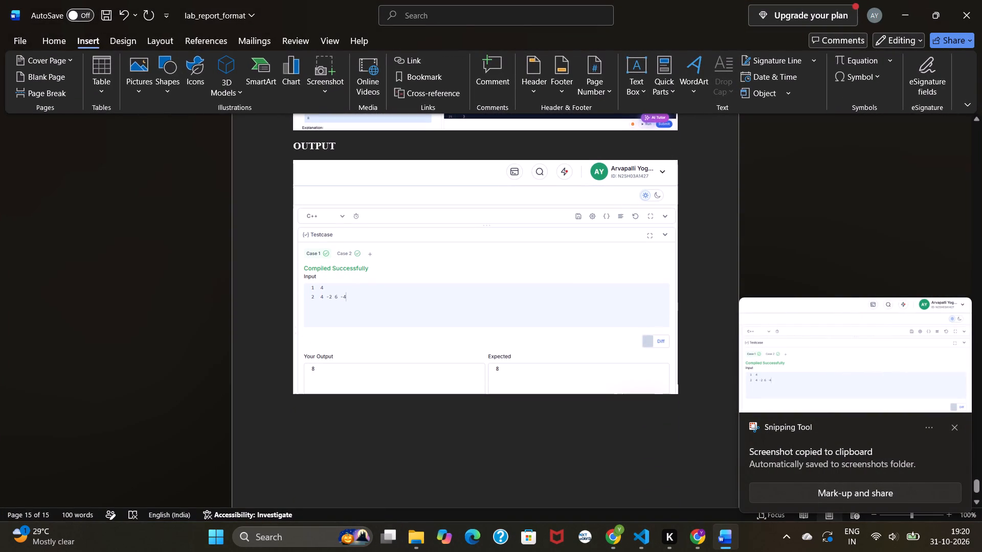
scroll(342, 294, down, 1)
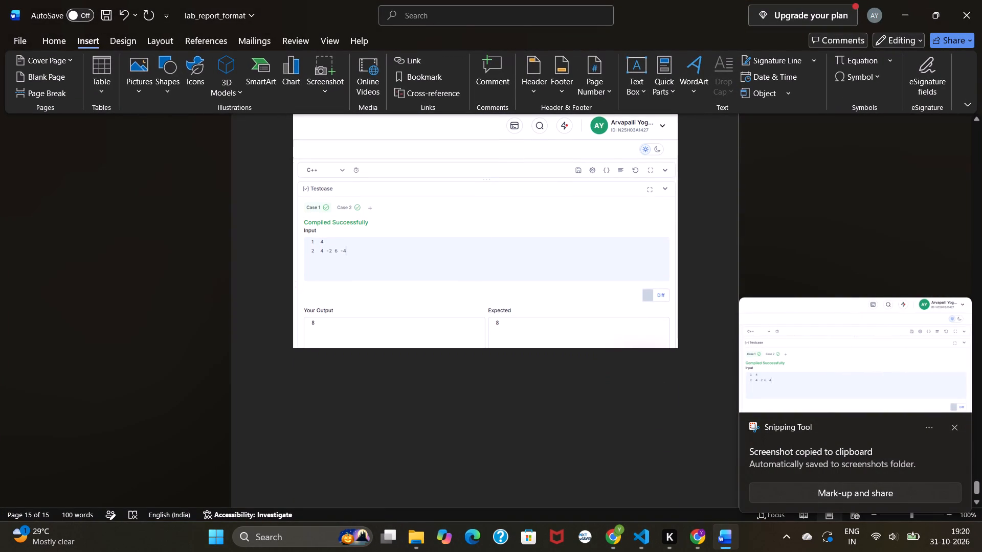
click(706, 331)
key(Return)
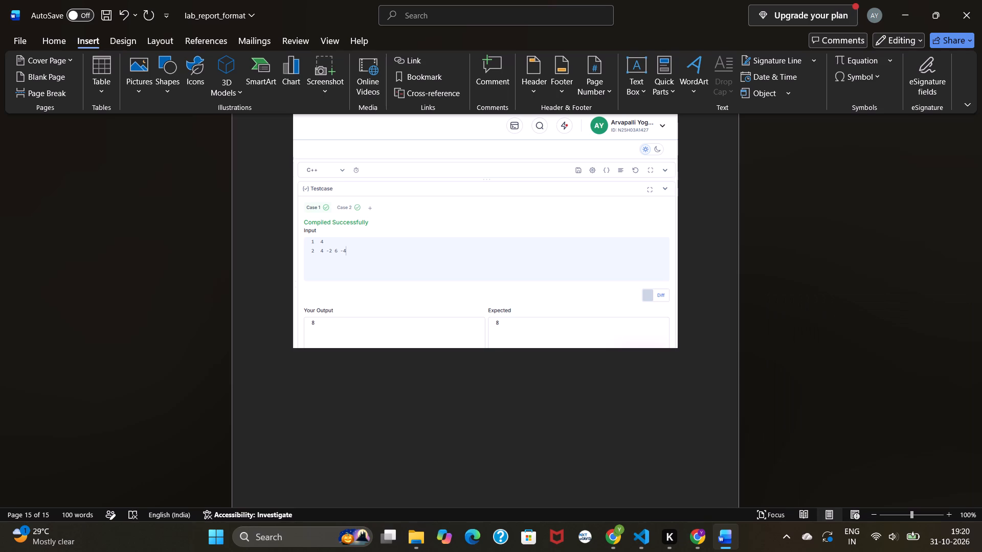
scroll(706, 331, down, 1)
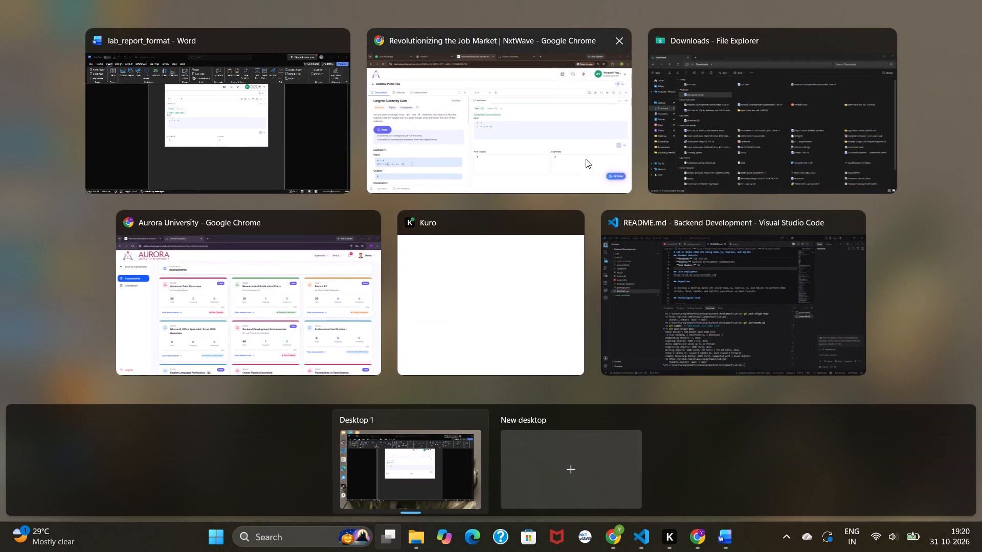
Switch to Chrome, return to the practice set, open Max Pair Sum in Subarrays, and enlarge its code editor over the test case area.
click(586, 159)
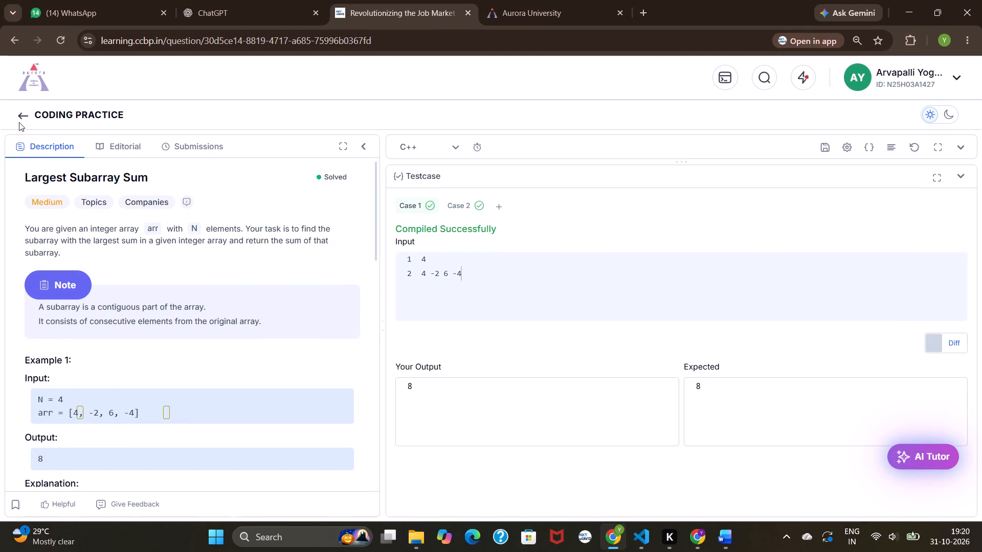
click(19, 122)
click(21, 118)
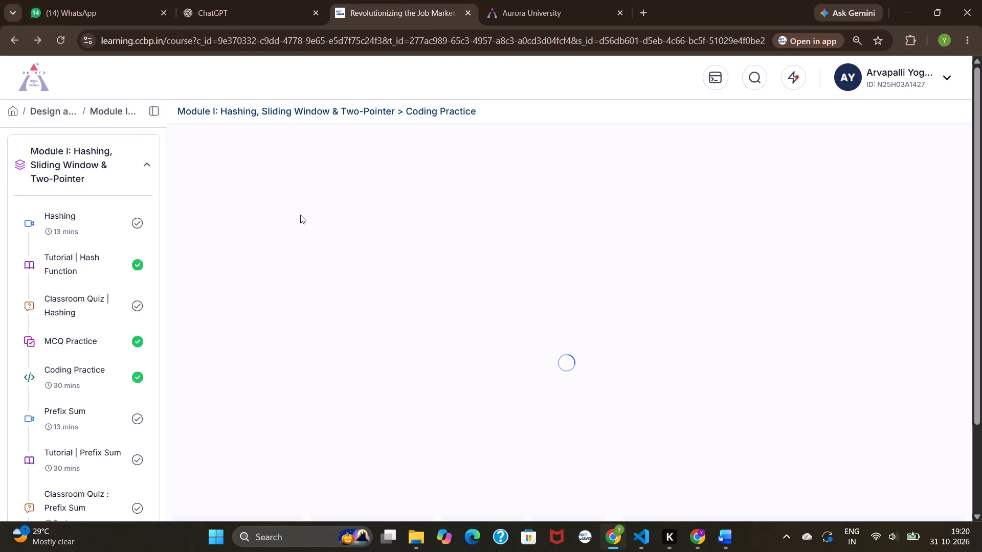
click(306, 247)
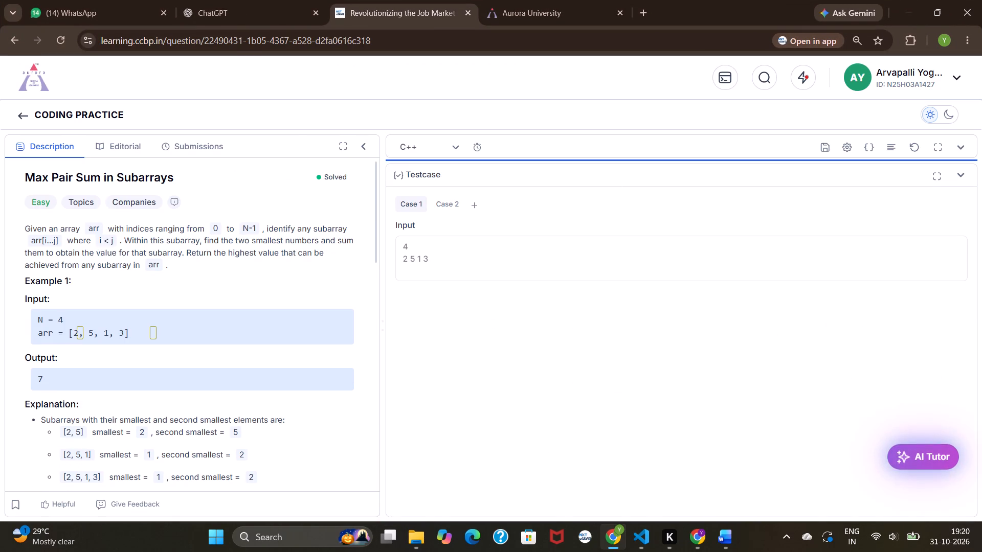
drag(656, 159, 701, 550)
Capture the Max Pair Sum in Subarrays question and code, and paste the screenshot at the end of the Word report.
key(Print)
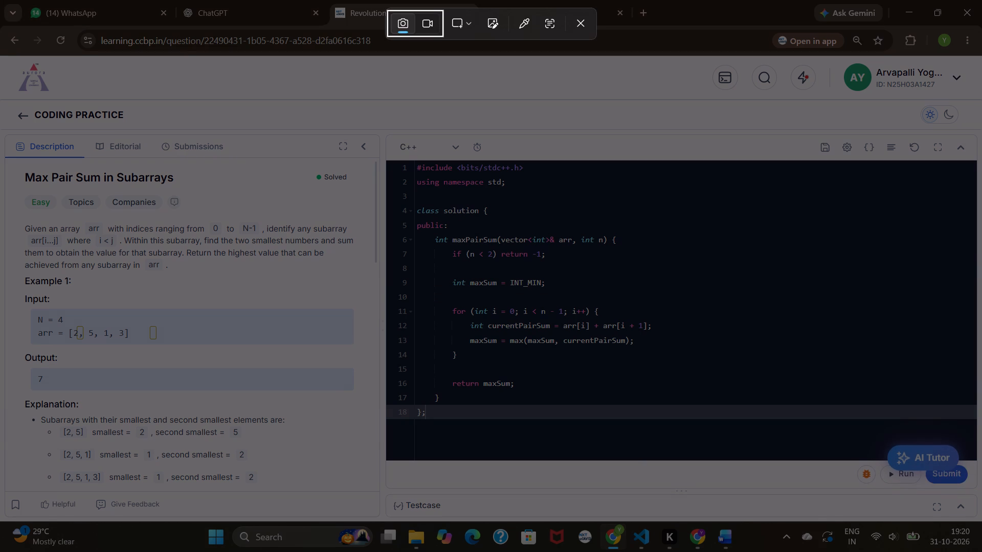
drag(3, 53, 981, 516)
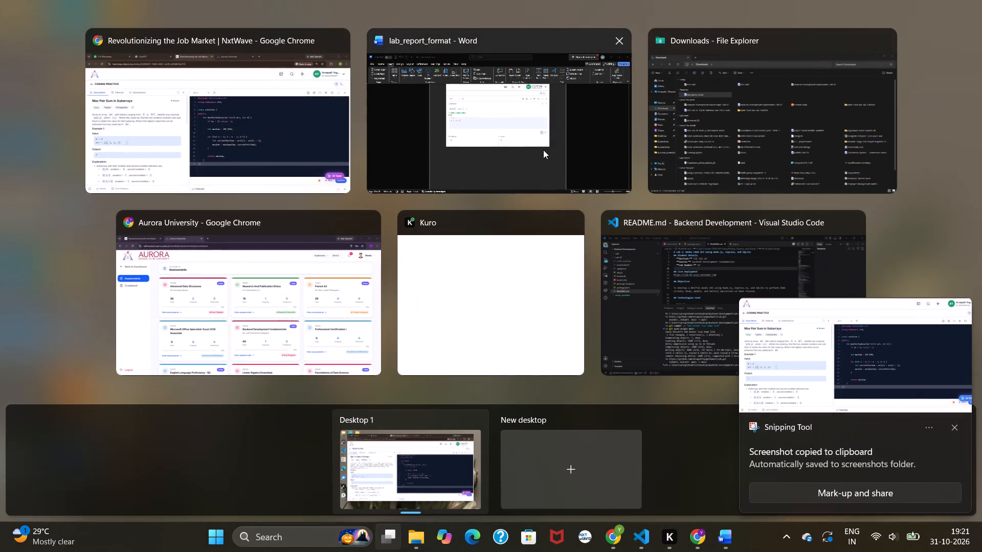
click(543, 150)
key(ctrl+v)
Copy the bold OUTPUT label from the Largest Subarray Sum section onto a new line below the Max Pair Sum in Subarrays screenshot.
scroll(387, 372, up, 1)
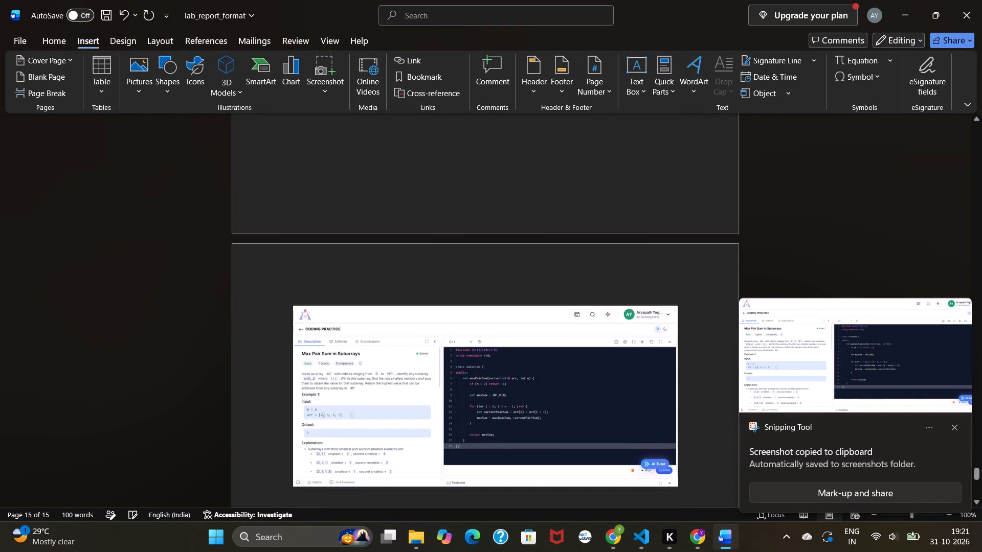
scroll(387, 372, up, 3)
drag(370, 359, 294, 356)
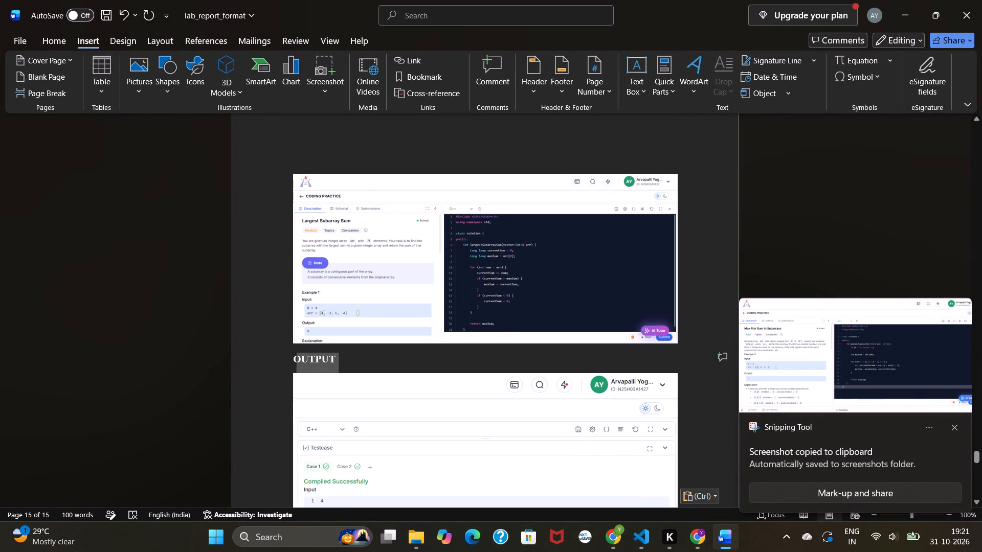
drag(294, 356, 294, 354)
key(ctrl+c)
scroll(422, 445, down, 7)
scroll(422, 445, up, 1)
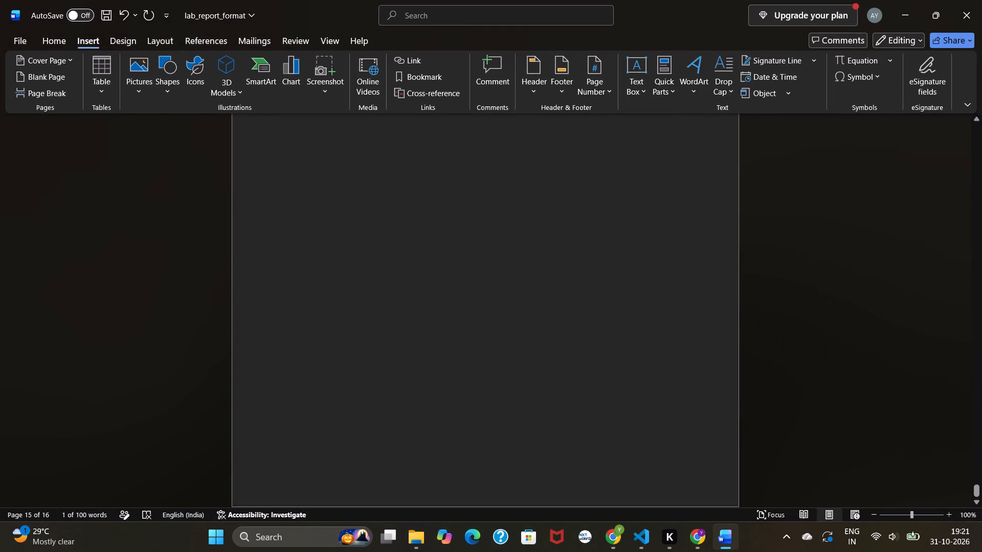
scroll(422, 445, up, 1)
scroll(572, 429, down, 2)
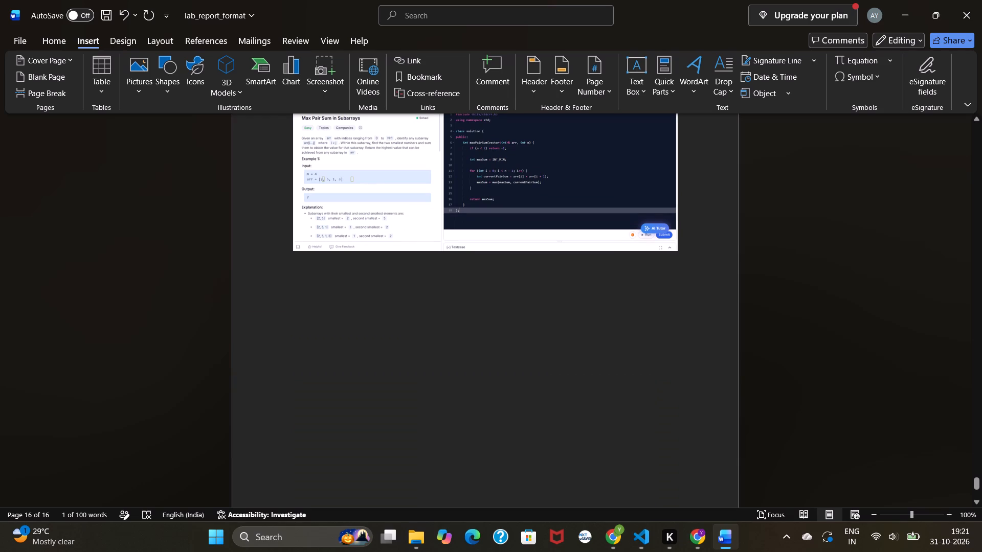
click(711, 244)
key(Return)
key(ctrl+v)
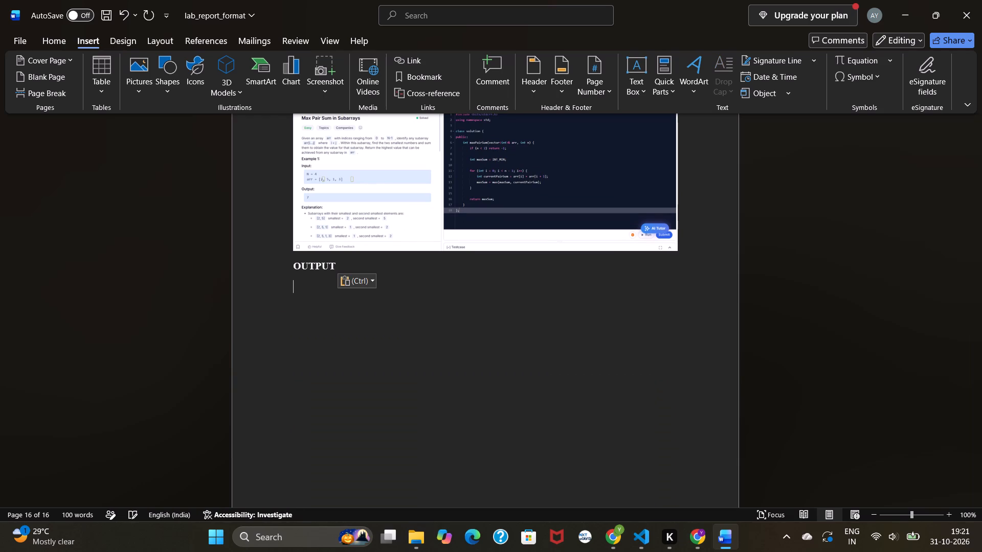
Switch to Chrome, run the Max Pair Sum in Subarrays code, and enlarge the test case results over the code editor.
click(519, 125)
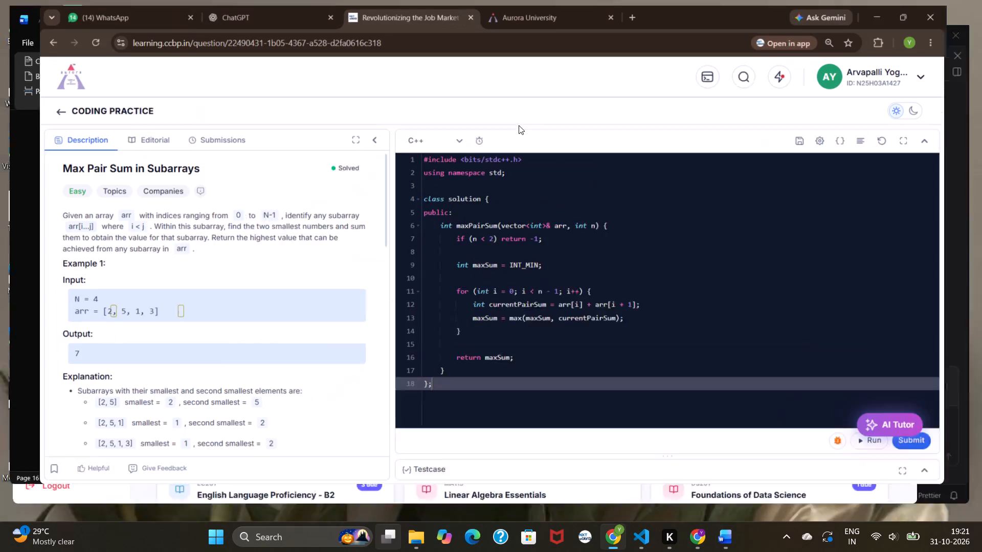
click(894, 474)
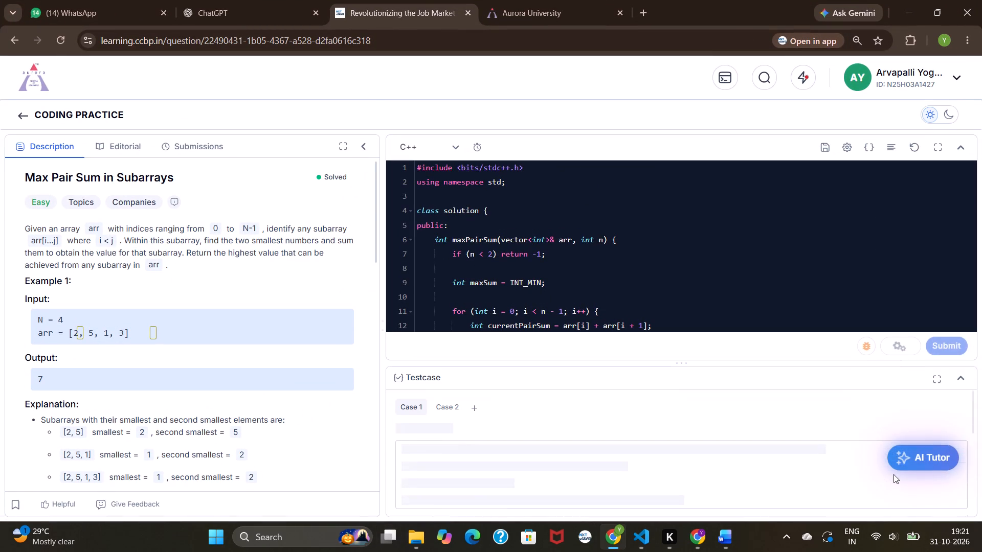
drag(687, 364, 680, 205)
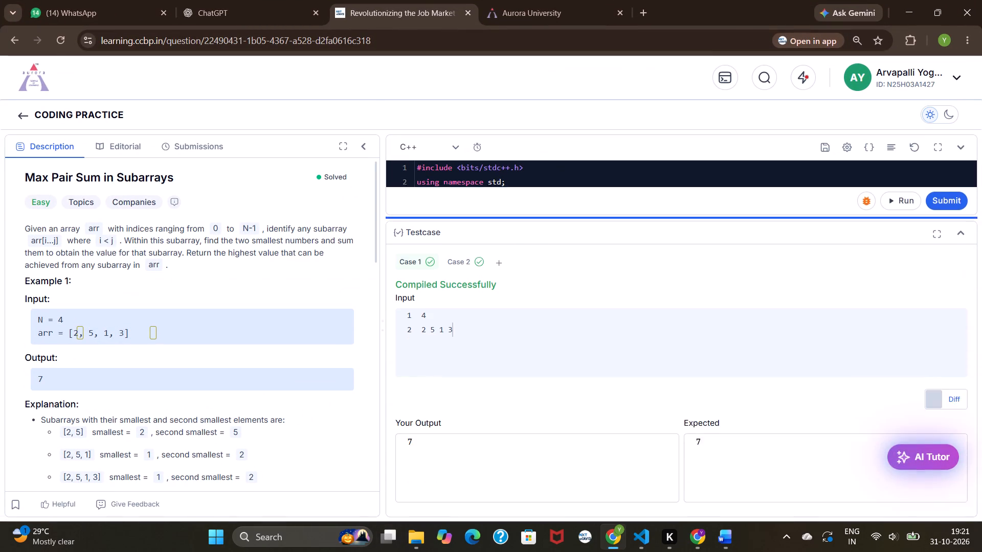
drag(680, 205, 680, 128)
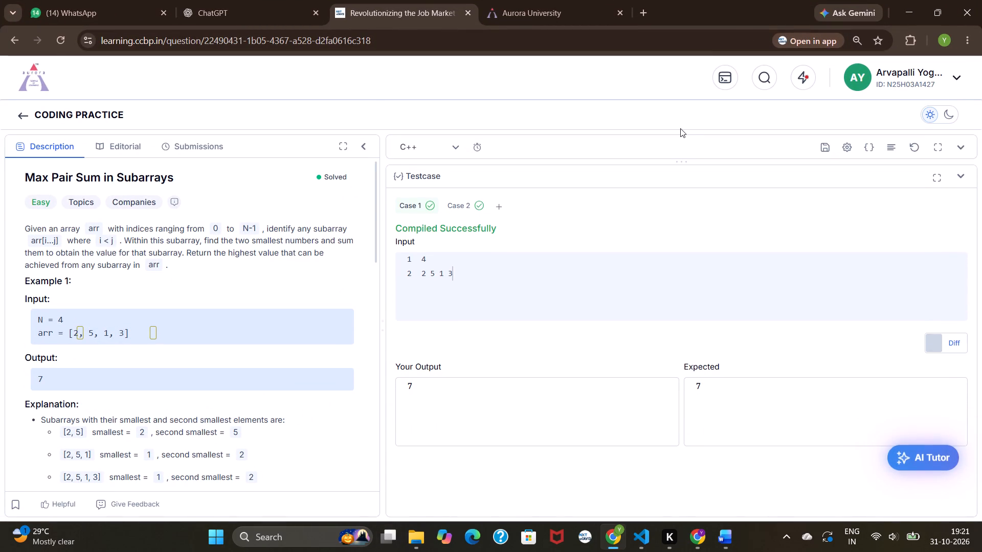
Capture the Max Pair Sum in Subarrays test case results and paste them below its OUTPUT label in the Word report.
key(Print)
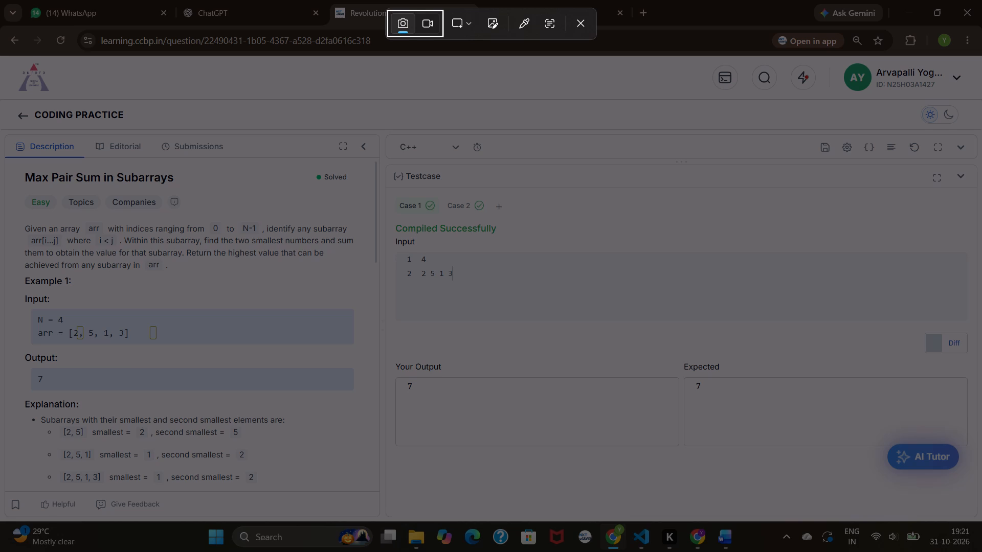
drag(366, 56, 981, 446)
click(594, 160)
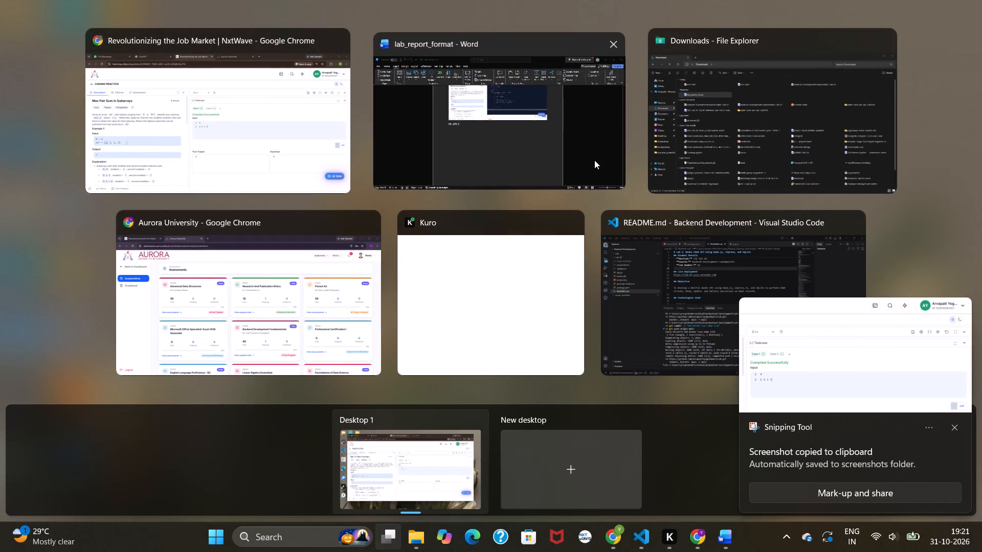
key(ctrl+v)
scroll(324, 341, down, 1)
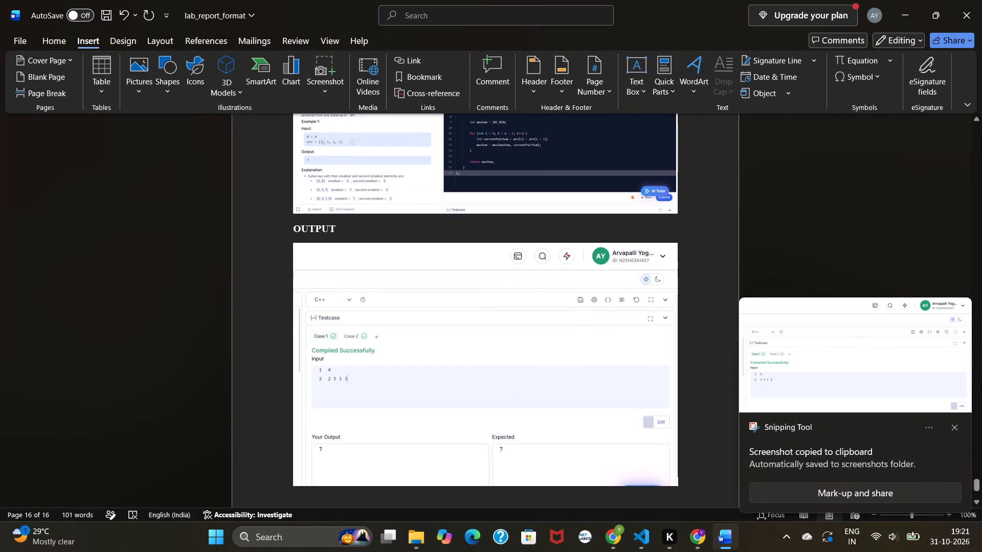
scroll(324, 341, down, 1)
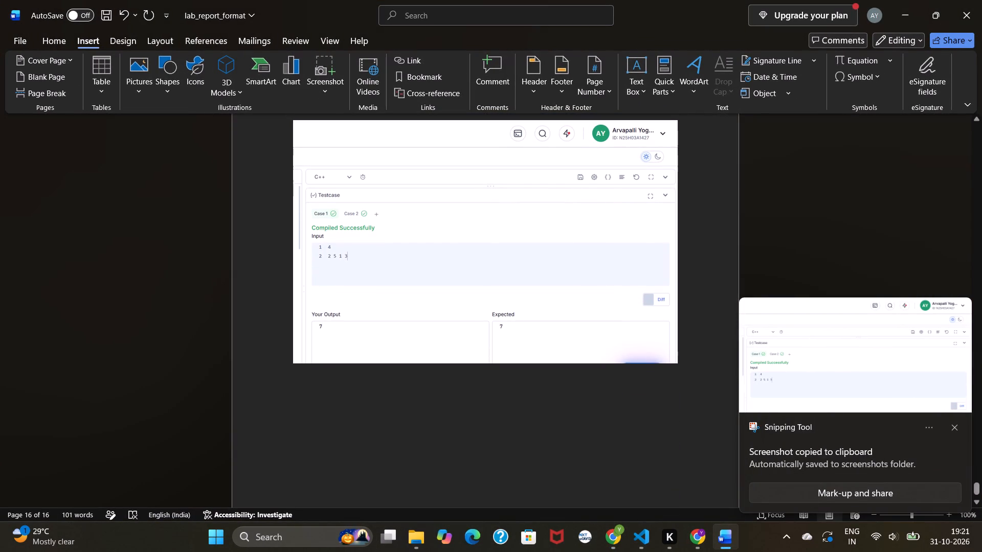
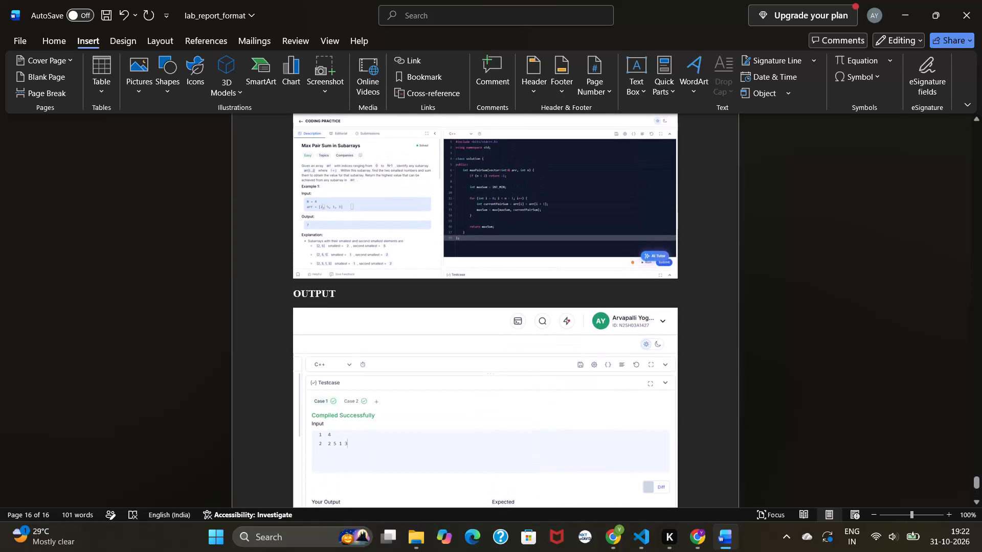
Switch to Chrome, open the Maximum Subarray Product coding question, and enlarge its code editor over the test case area.
scroll(324, 341, up, 1)
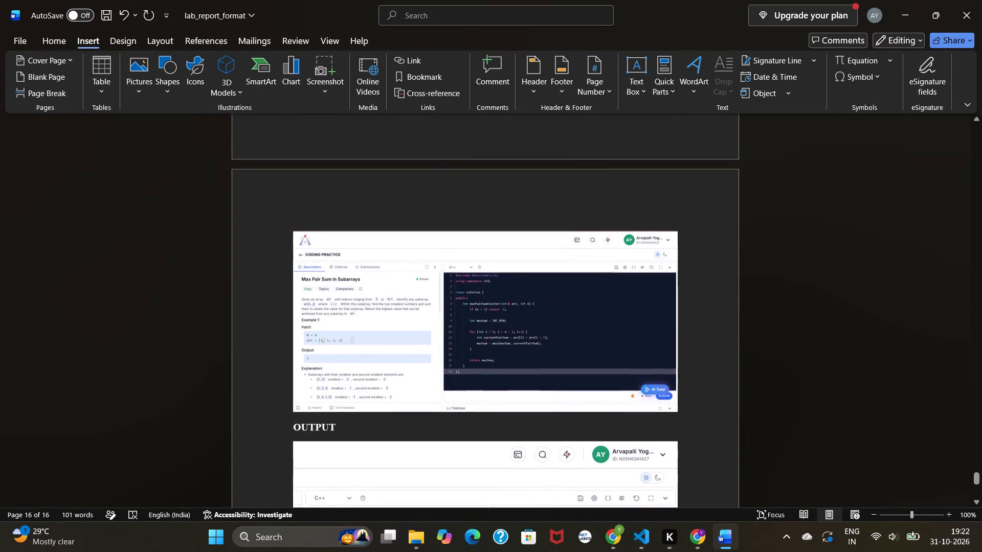
click(430, 112)
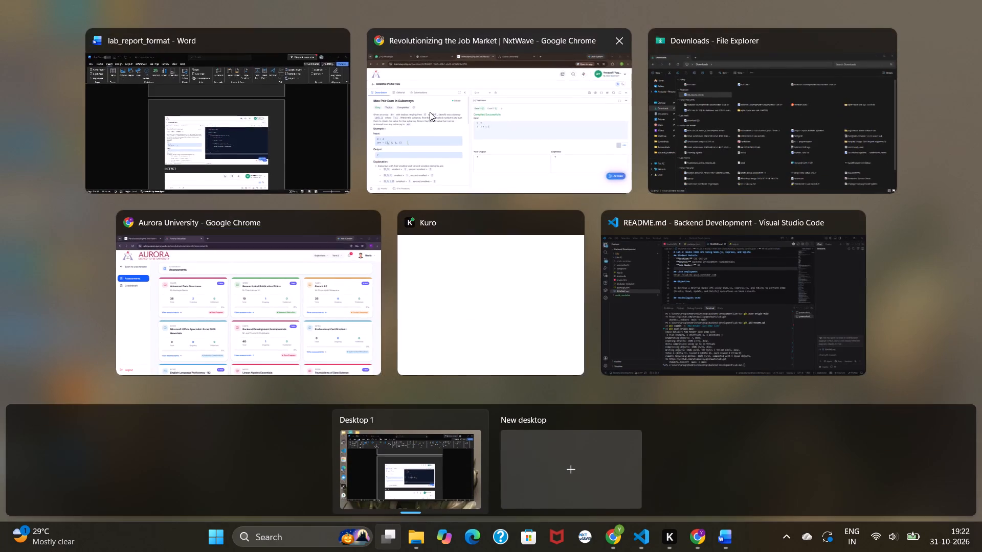
click(23, 117)
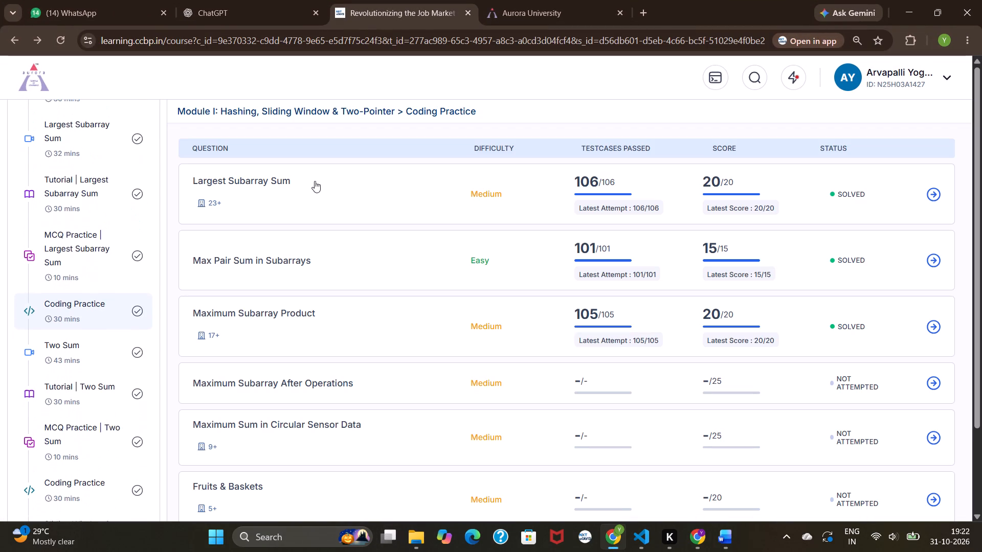
click(306, 326)
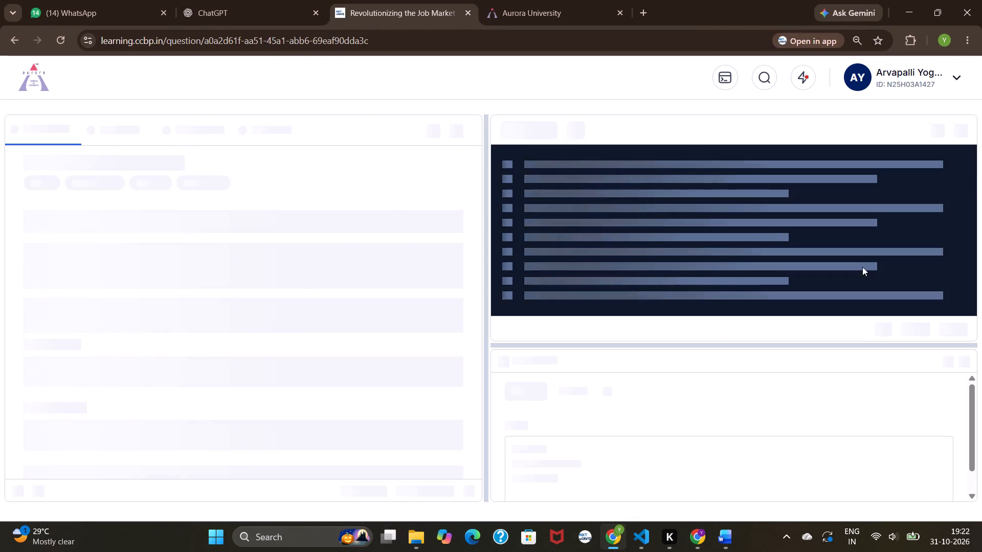
drag(654, 160, 677, 500)
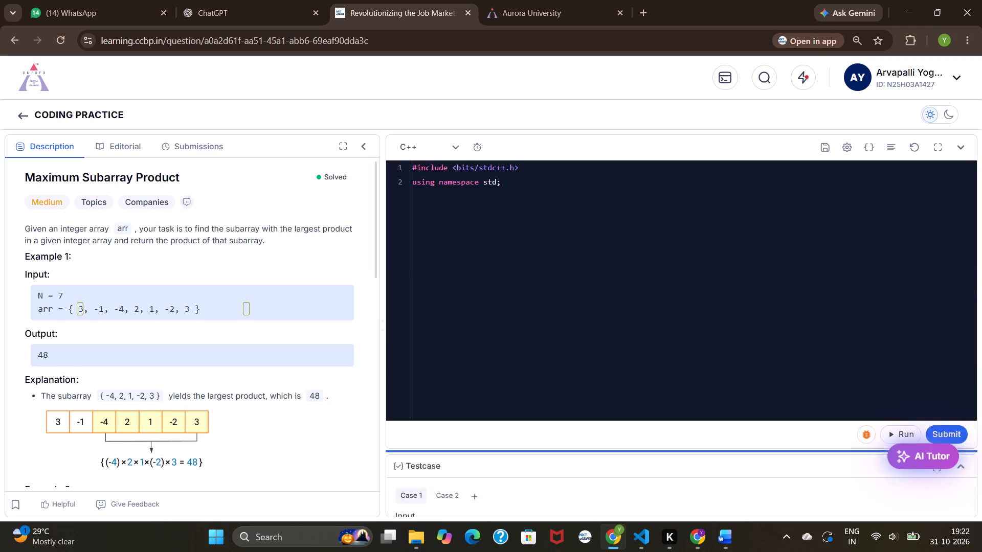
drag(677, 500, 705, 551)
Capture the Maximum Subarray Product question and code, and paste the screenshot on a new line at the end of the Word report.
key(Print)
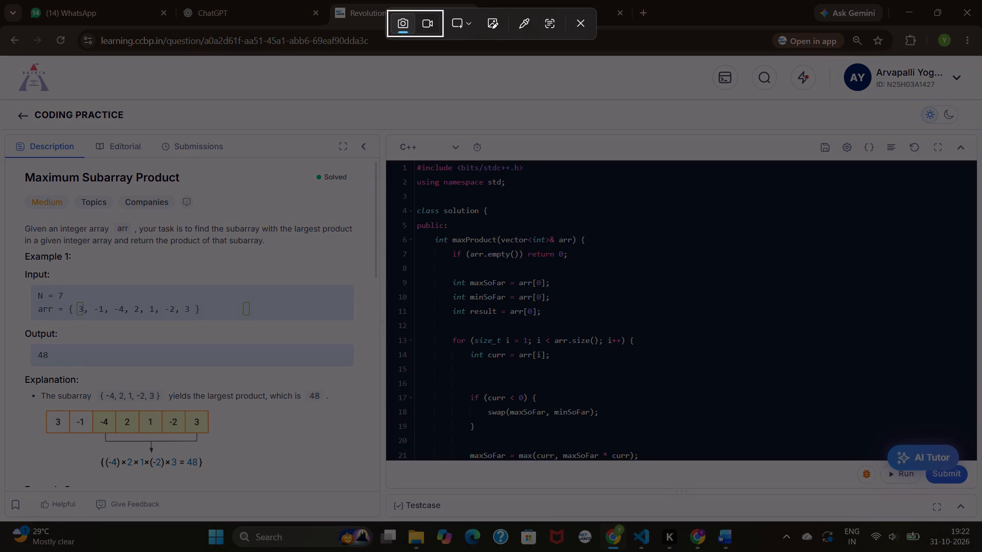
drag(3, 57, 726, 519)
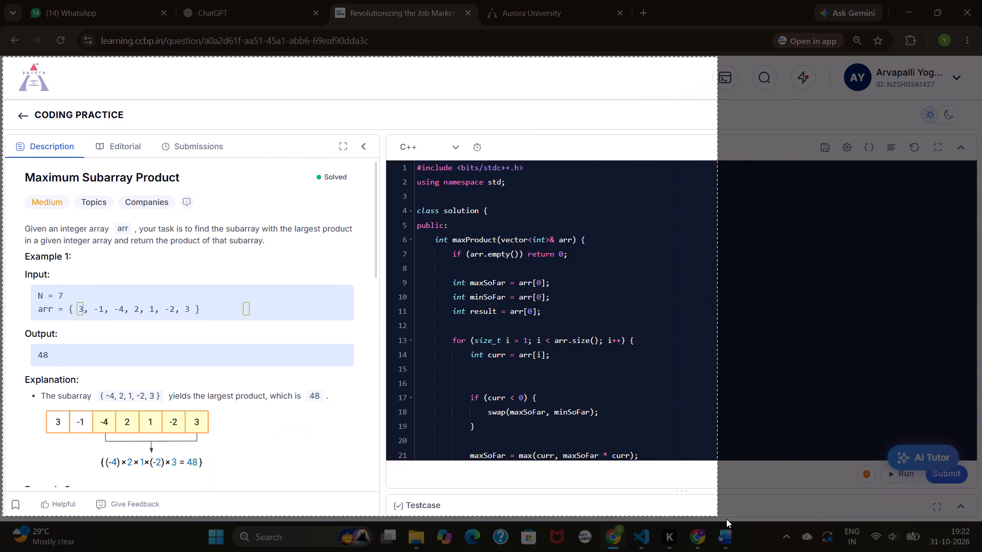
drag(726, 519, 951, 518)
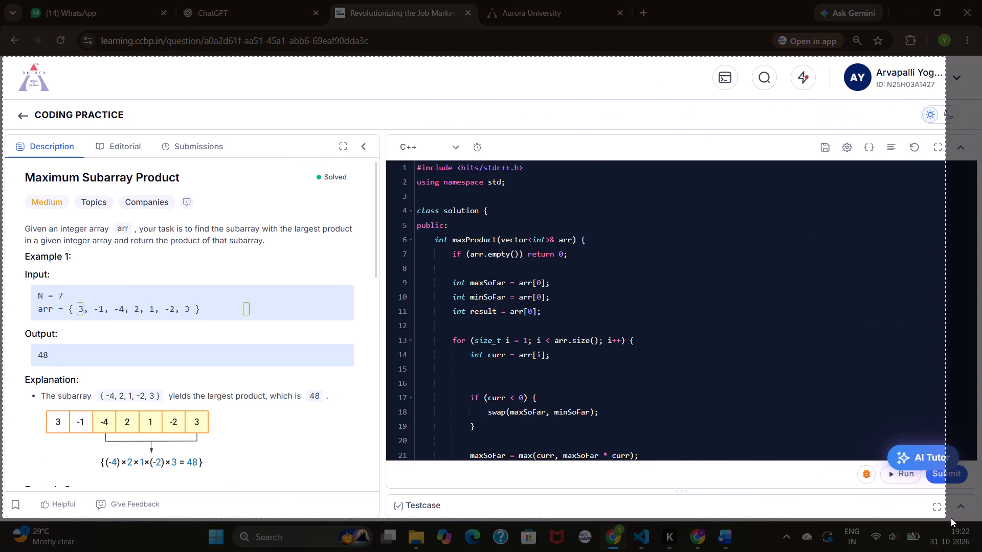
drag(951, 518, 981, 518)
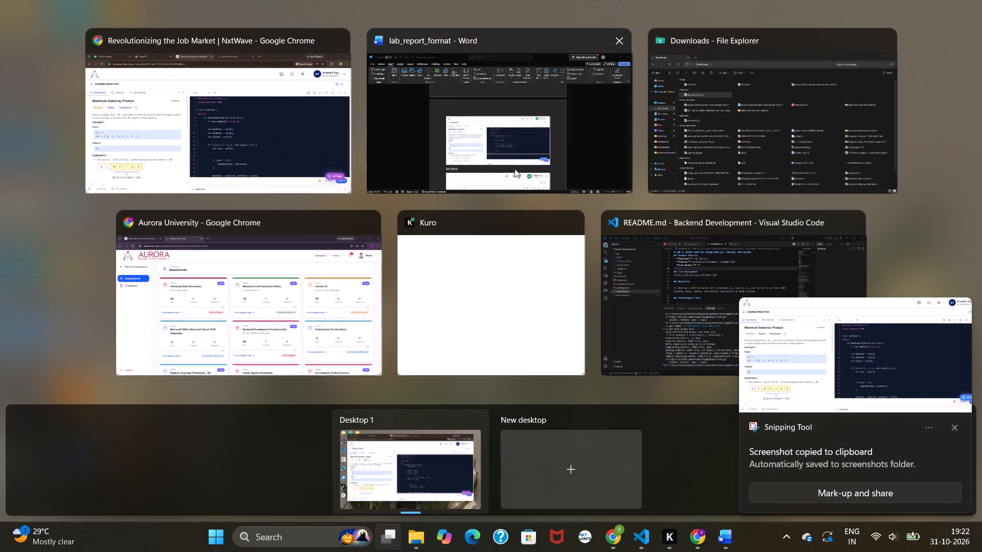
click(502, 157)
scroll(456, 289, down, 5)
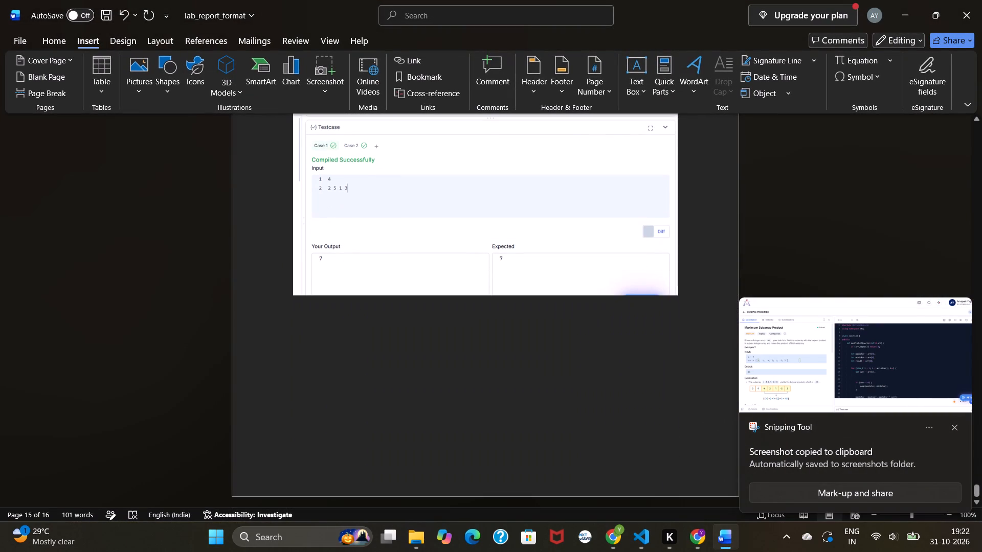
click(698, 281)
key(Return)
key(ctrl+b)
key(ctrl+v)
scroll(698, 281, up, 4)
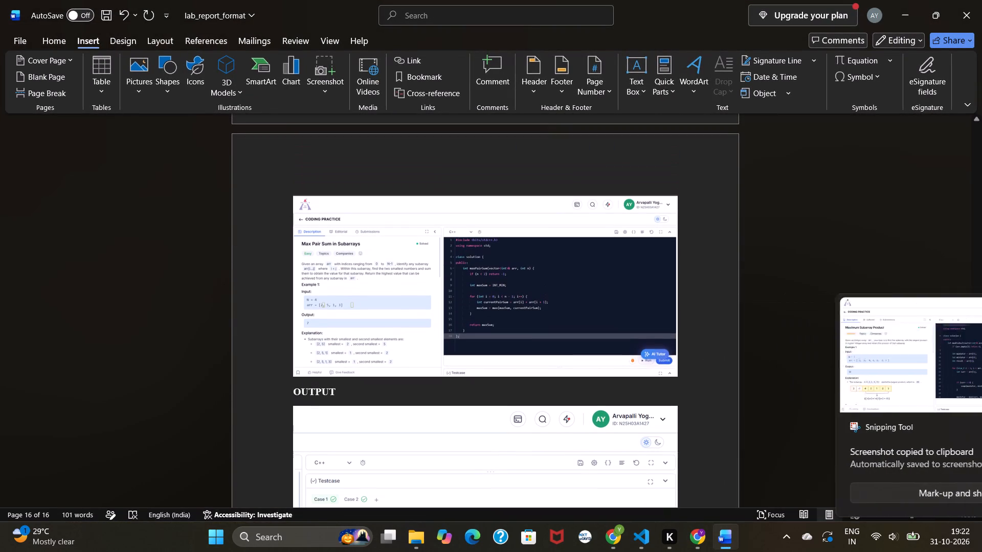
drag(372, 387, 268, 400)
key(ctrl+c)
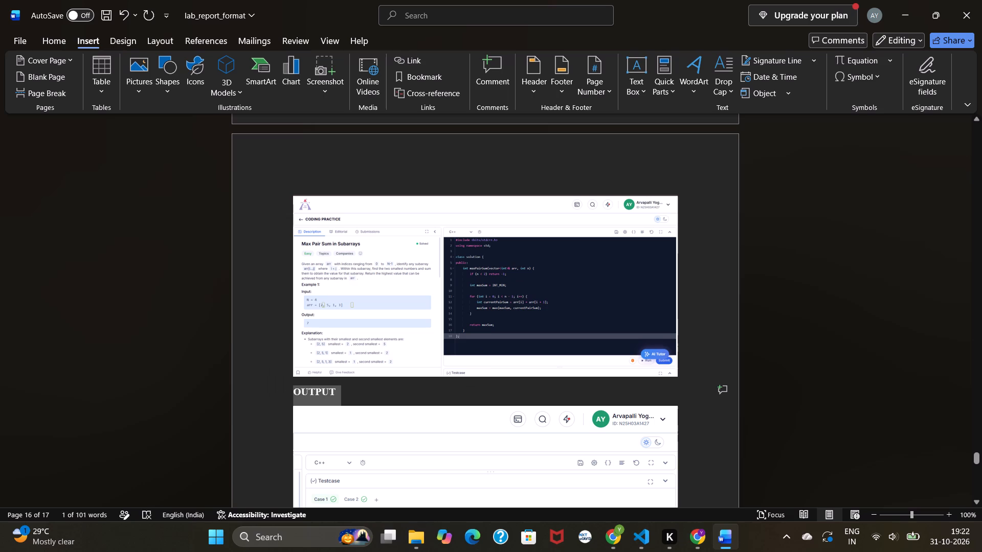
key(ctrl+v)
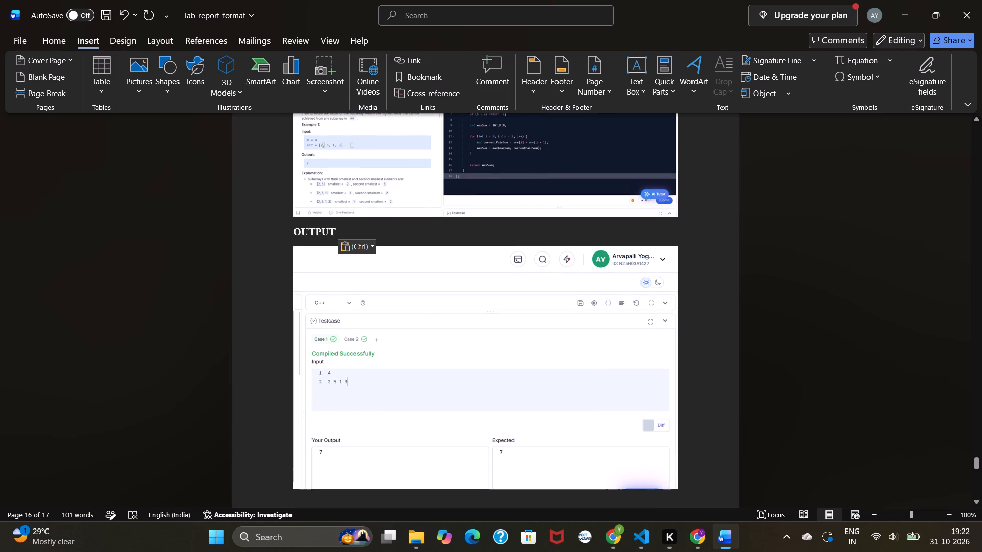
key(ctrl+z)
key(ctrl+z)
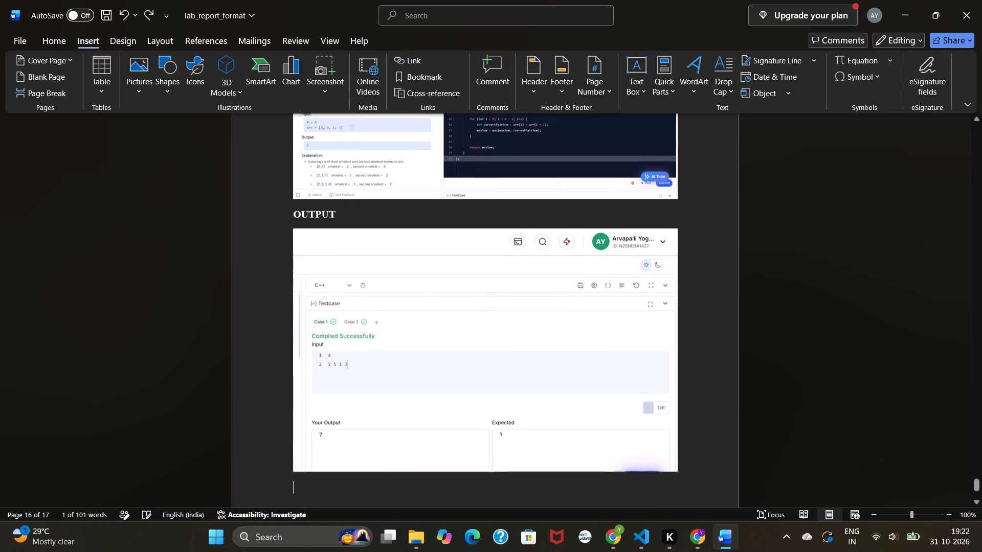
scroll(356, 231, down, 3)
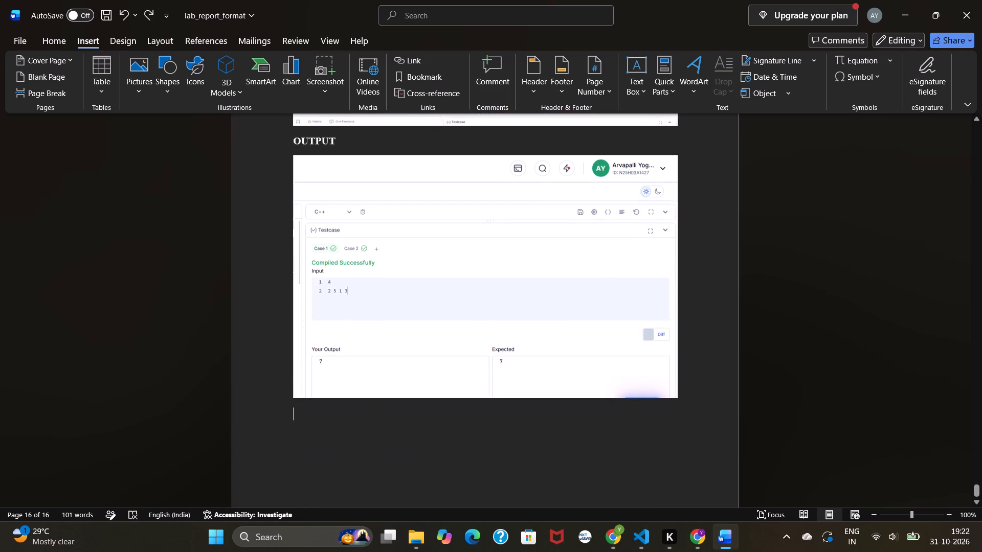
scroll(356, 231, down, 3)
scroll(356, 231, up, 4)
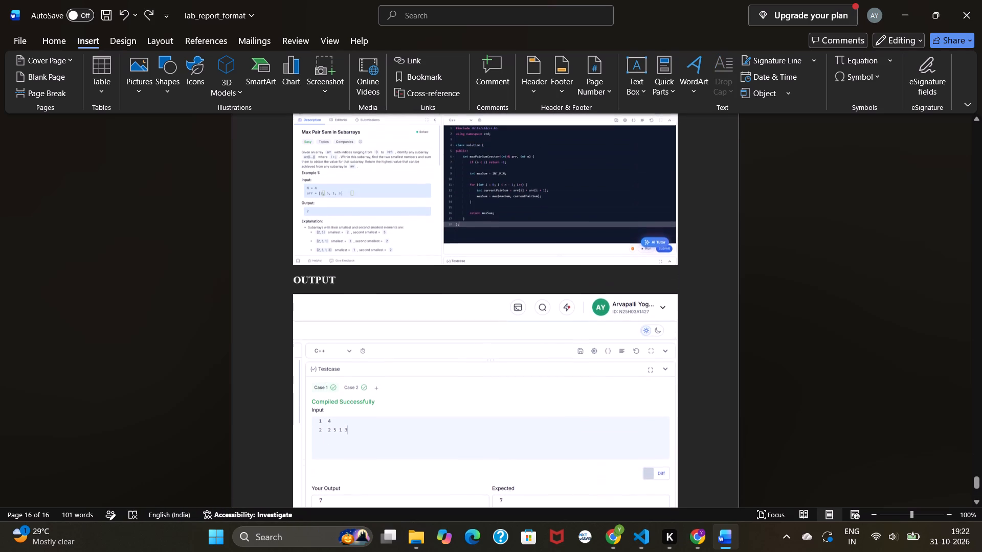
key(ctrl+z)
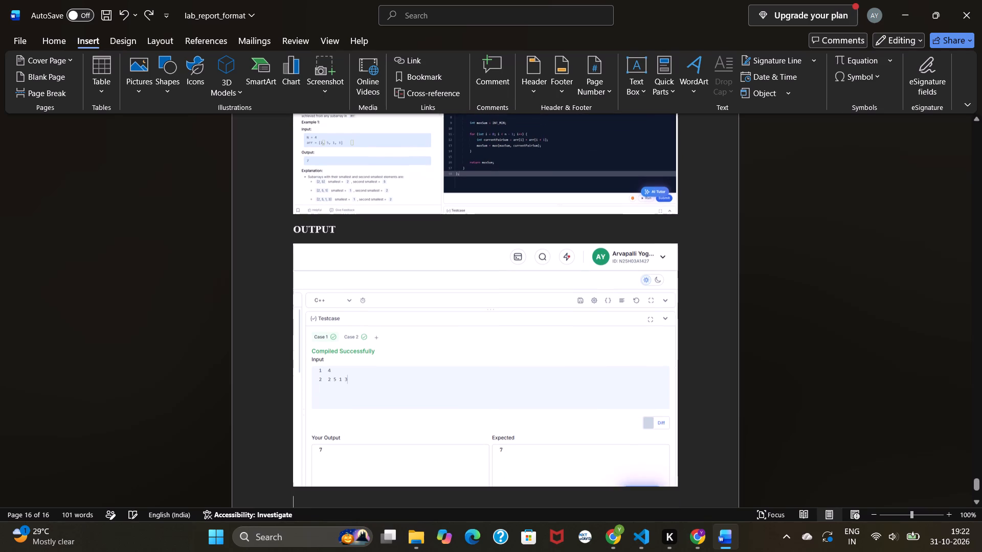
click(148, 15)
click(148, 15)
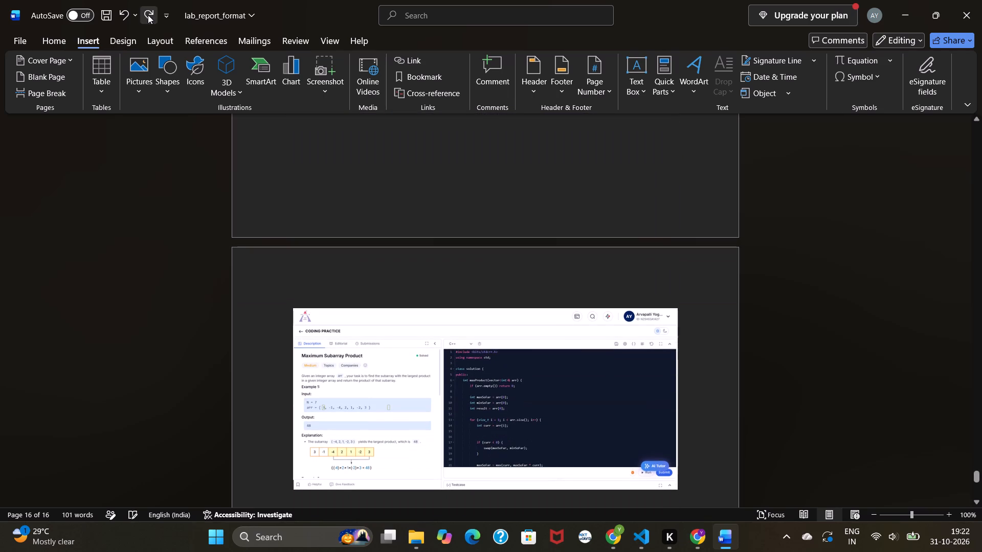
Copy the bold OUTPUT label from the Max Pair Sum in Subarrays section onto a new line below the Maximum Subarray Product screenshot.
scroll(309, 196, up, 4)
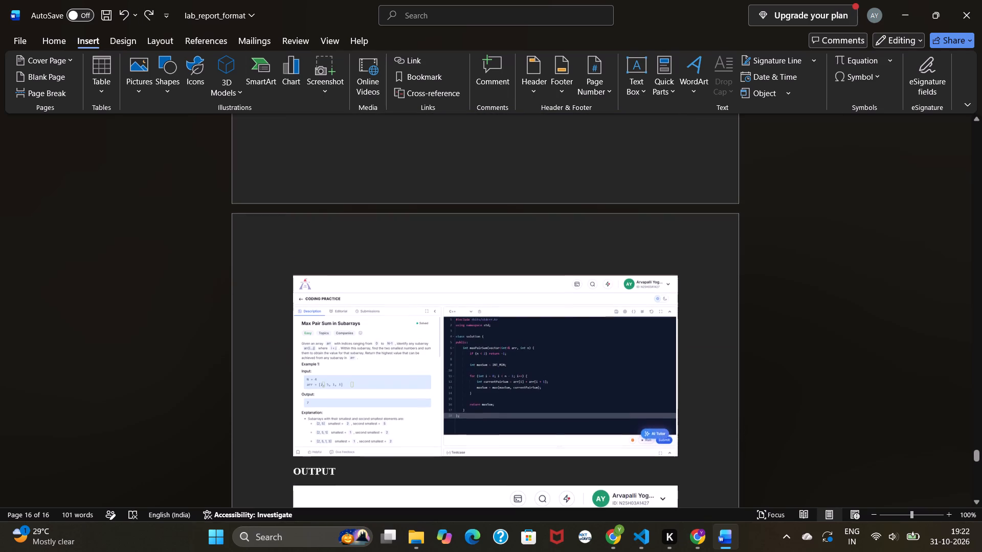
scroll(360, 346, down, 1)
drag(350, 327, 280, 331)
key(ctrl+c)
scroll(436, 392, down, 3)
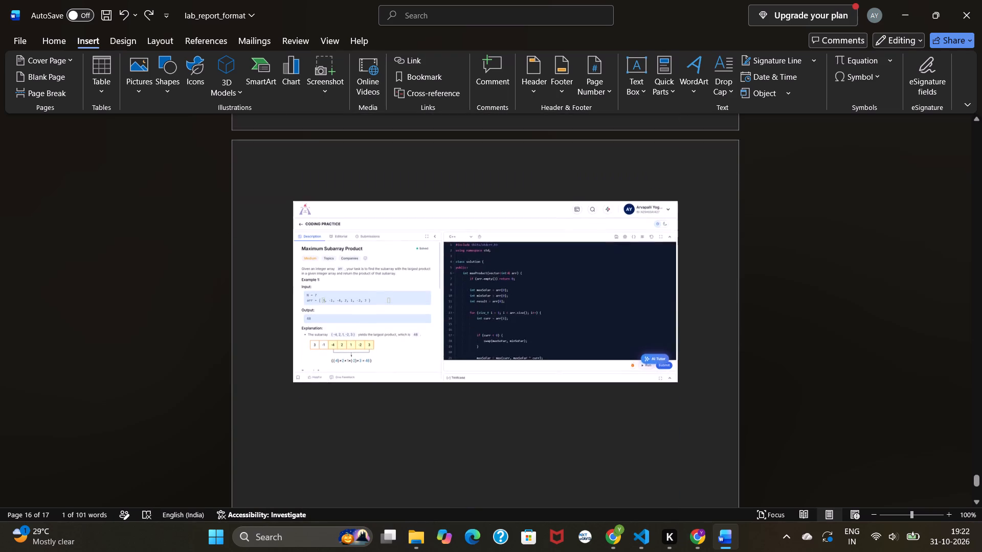
scroll(436, 392, down, 2)
click(704, 257)
key(Return)
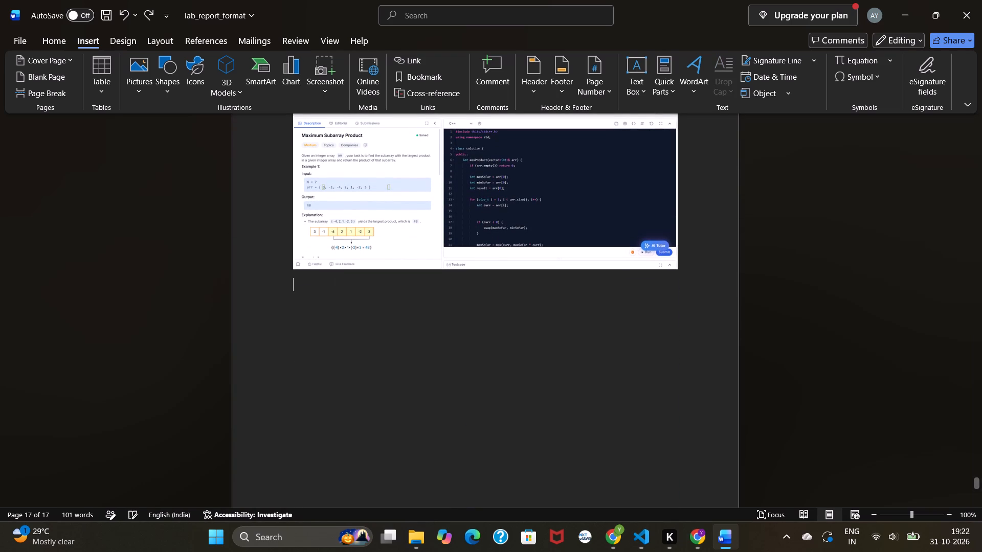
key(ctrl+v)
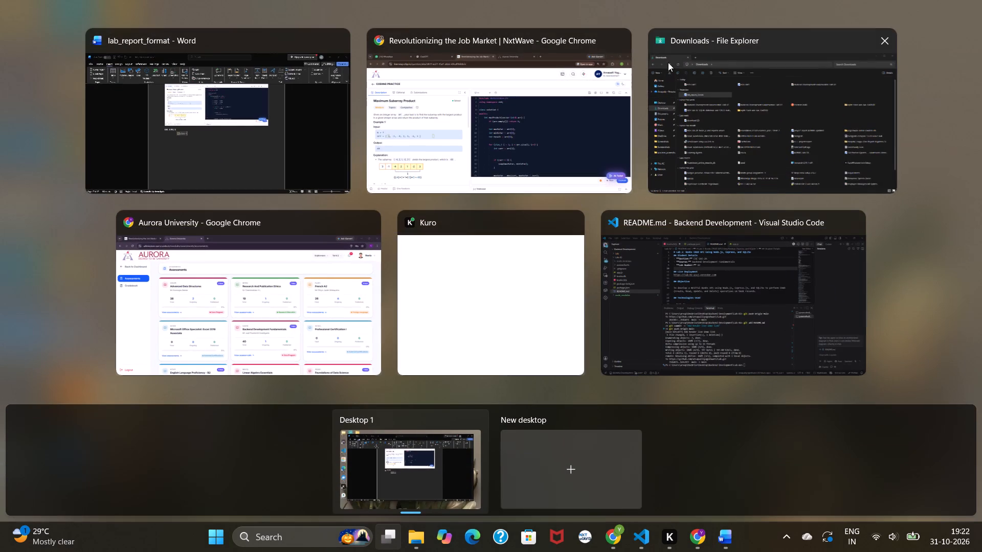
Switch to Chrome, run the Maximum Subarray Product code, and enlarge the test case results over the code editor.
click(563, 118)
click(886, 476)
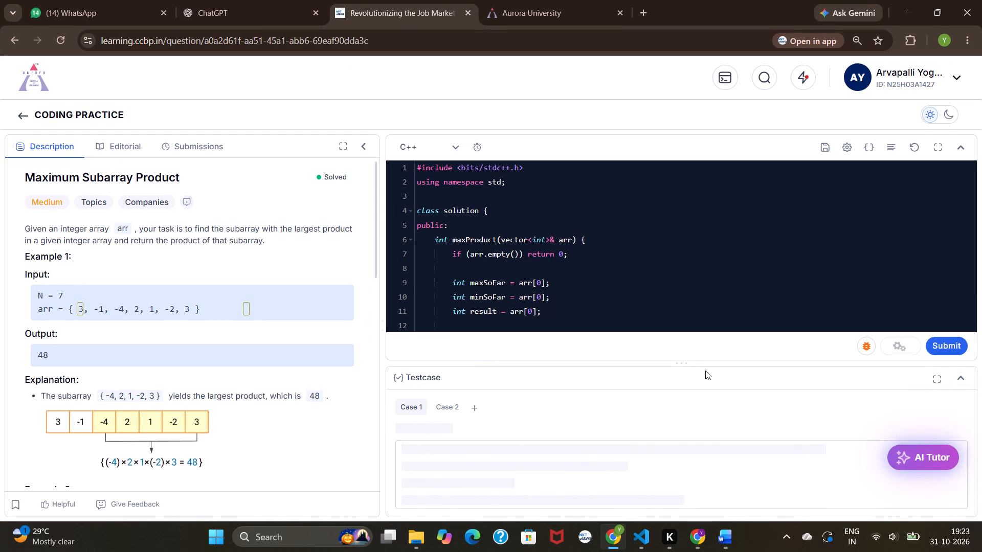
drag(689, 363, 702, 137)
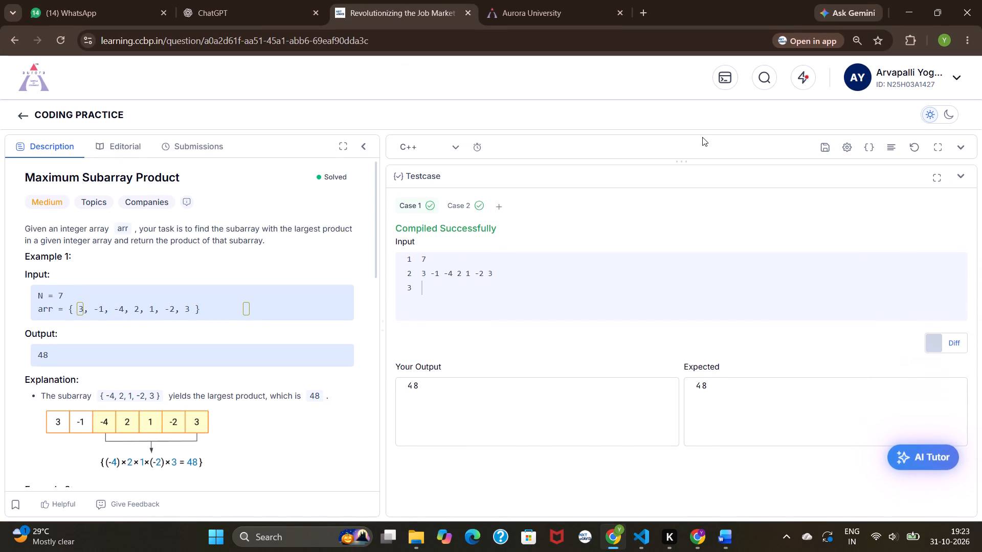
Capture the Maximum Subarray Product test case results and paste them below its OUTPUT label in the Word report.
key(Print)
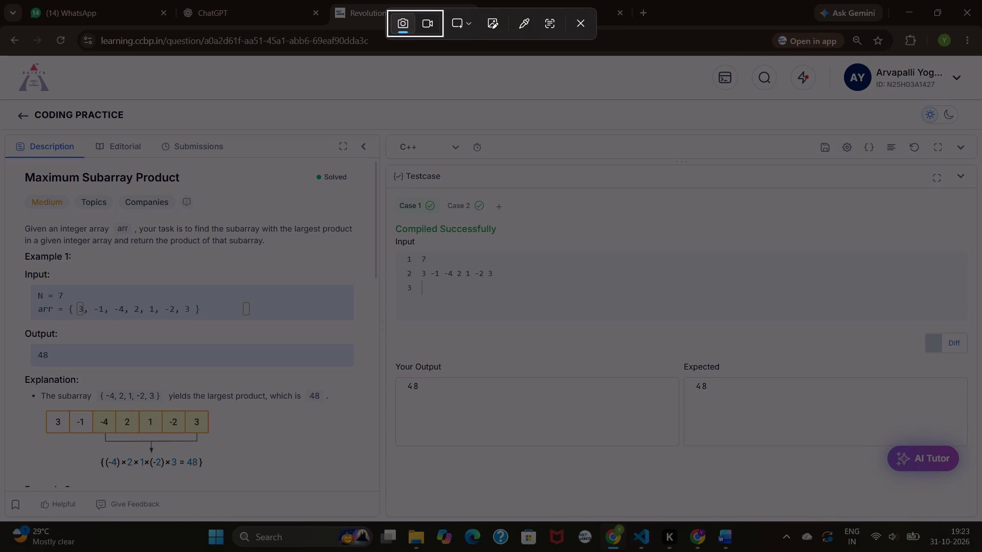
drag(372, 56, 876, 423)
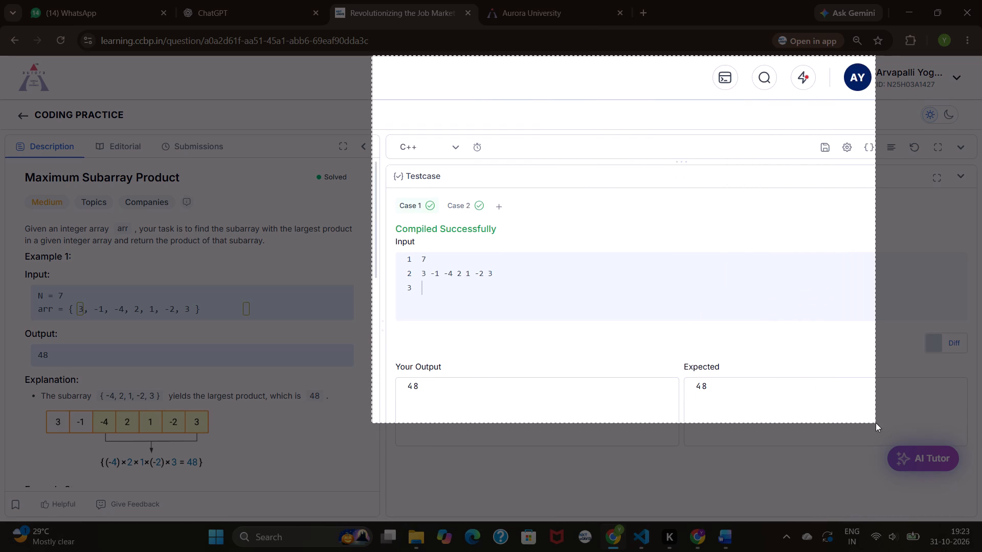
drag(876, 423, 981, 418)
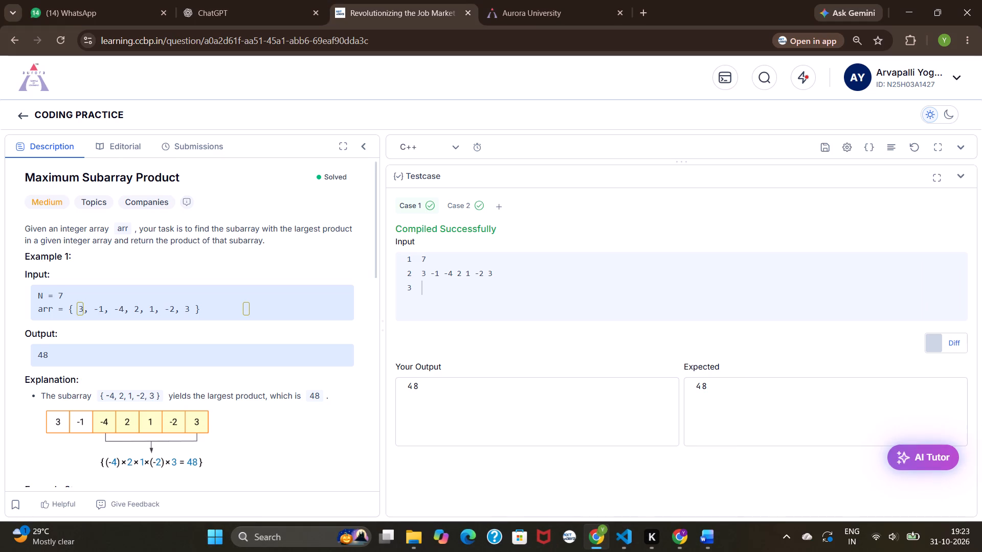
click(455, 125)
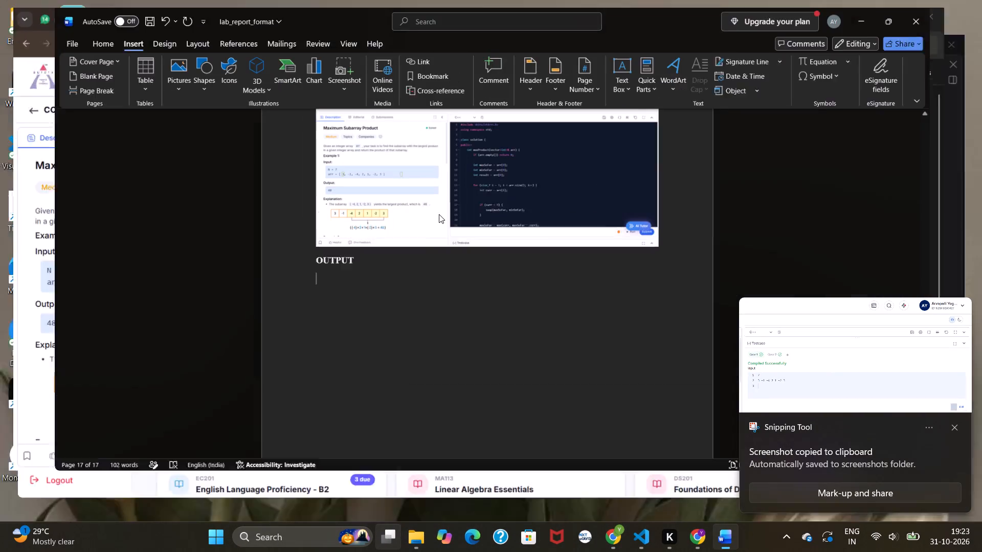
key(ctrl+v)
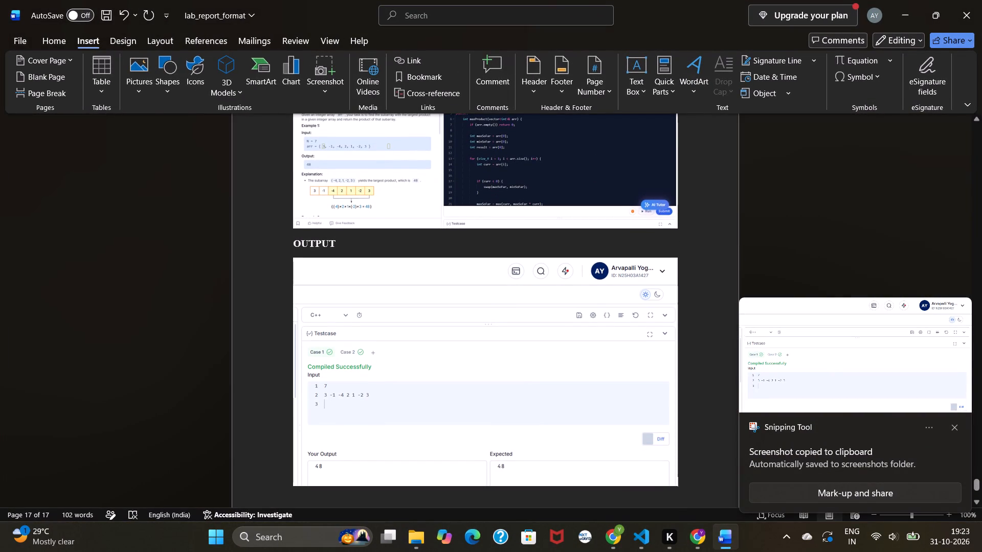
Review the lab report from its cover page through every question and output screenshot to the Maximum Subarray Product results.
scroll(350, 308, up, 3)
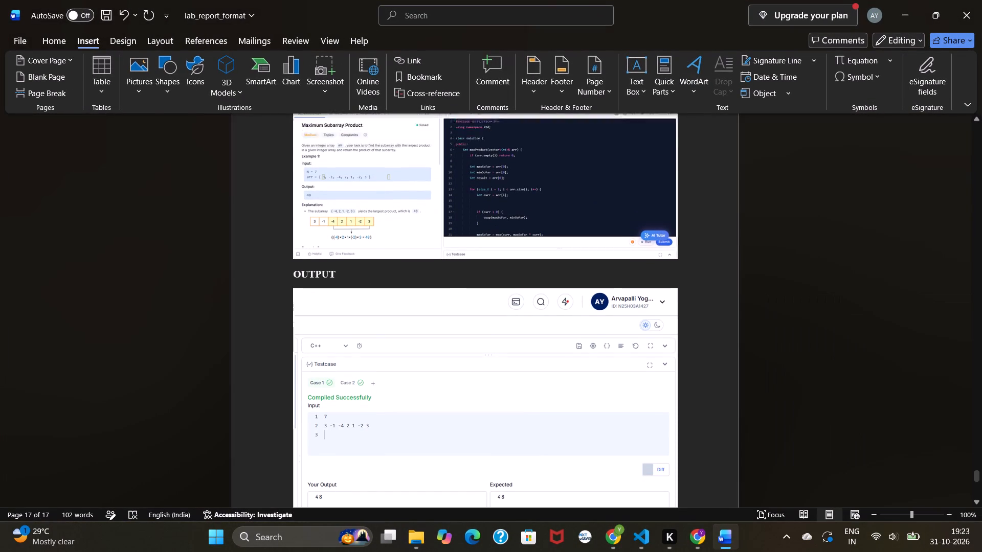
scroll(350, 308, up, 20)
scroll(350, 308, up, 18)
scroll(350, 308, down, 1)
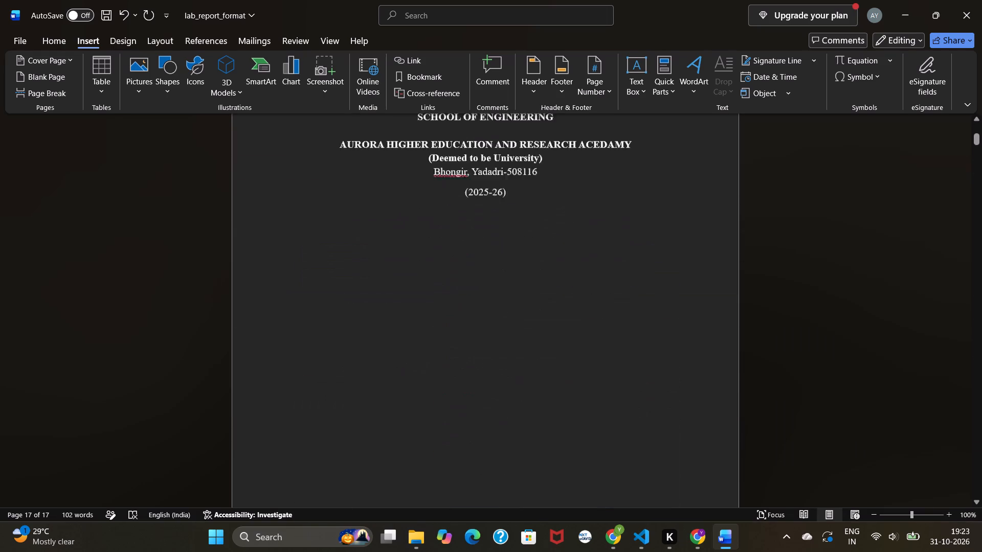
scroll(350, 308, down, 5)
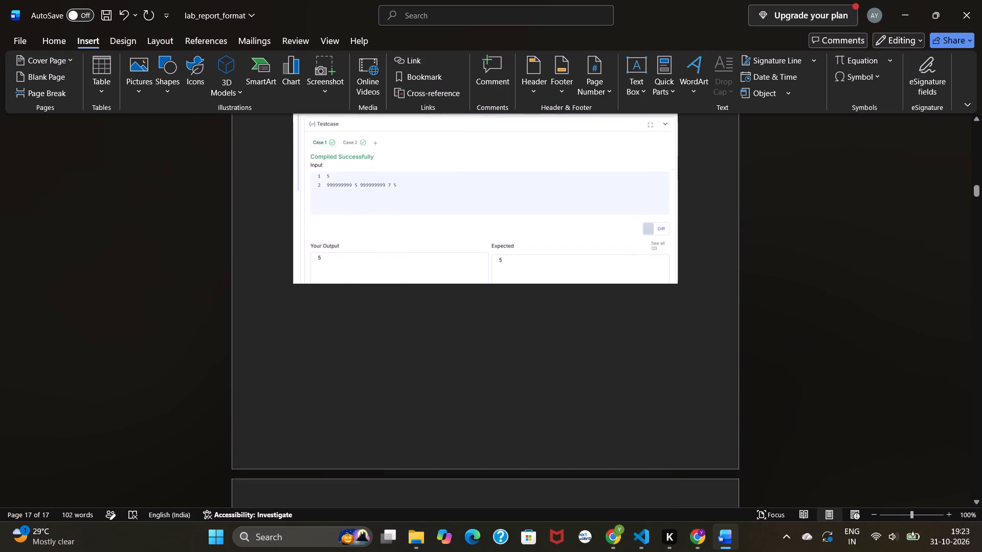
scroll(350, 308, down, 5)
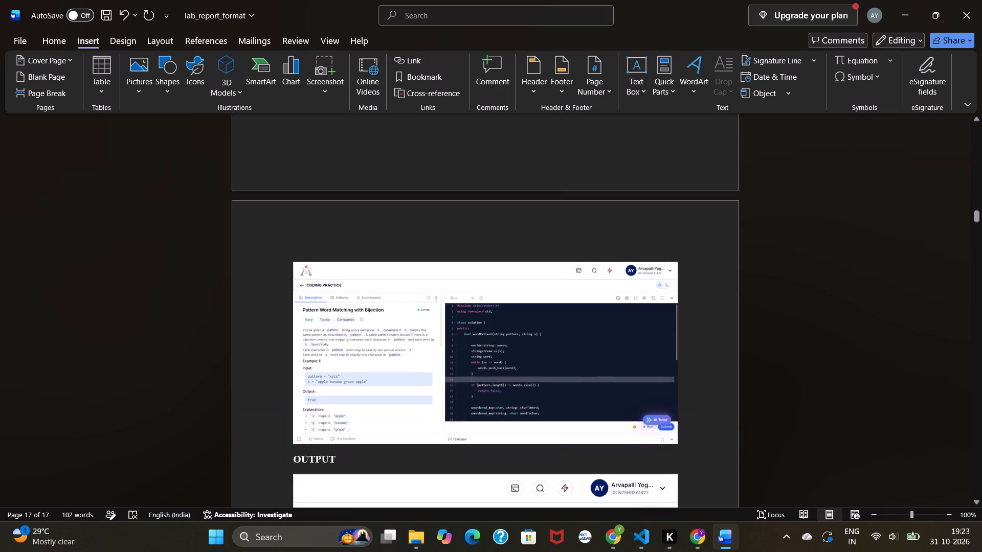
scroll(350, 308, down, 5)
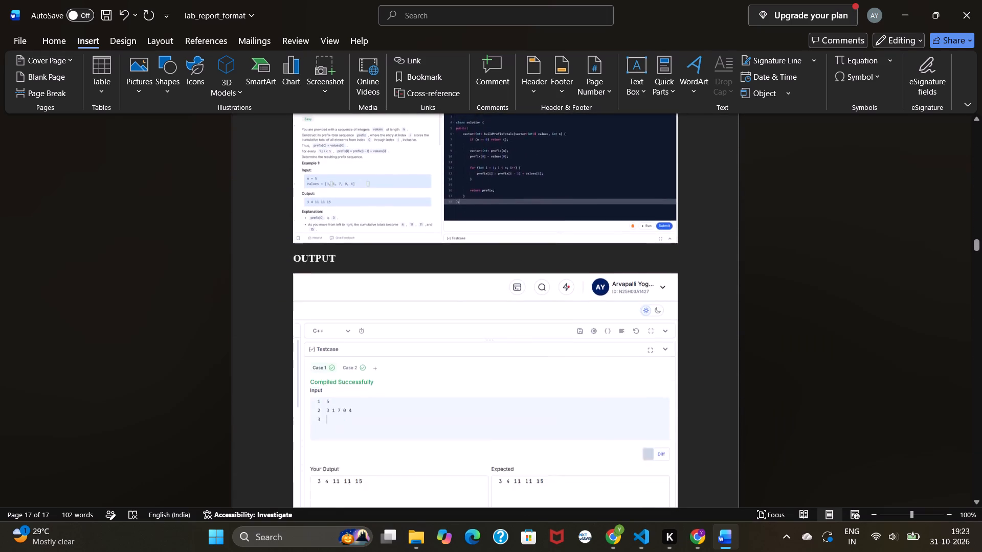
scroll(350, 308, down, 5)
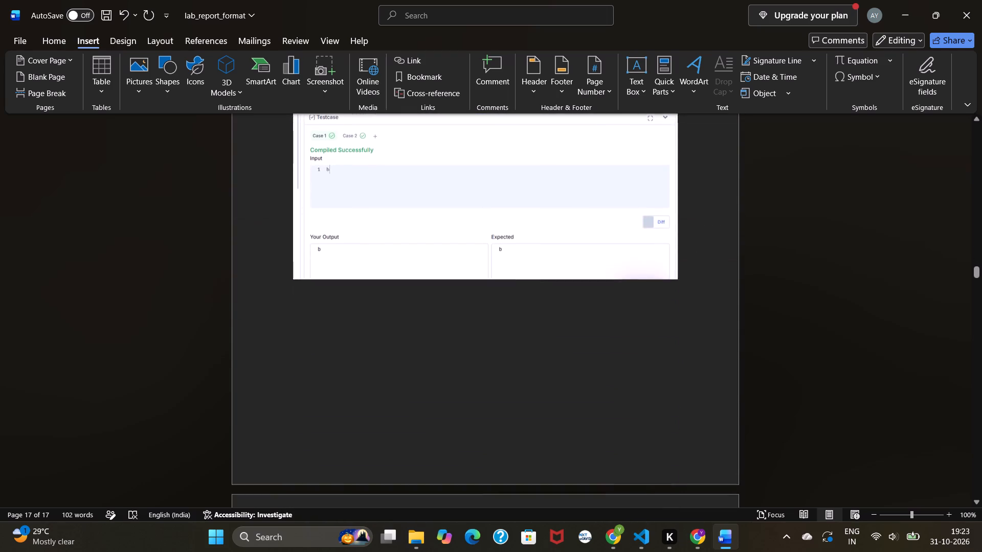
scroll(350, 308, down, 5)
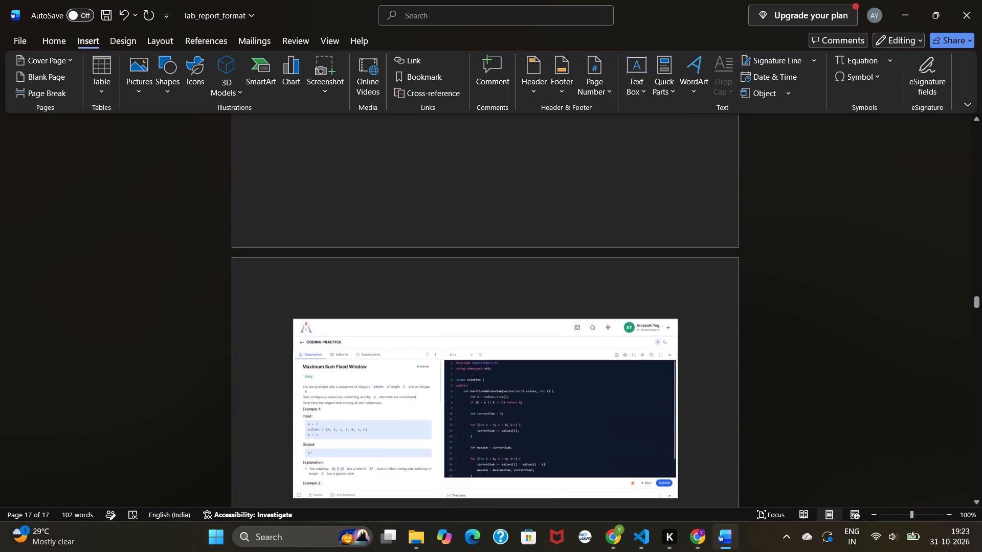
scroll(350, 308, down, 5)
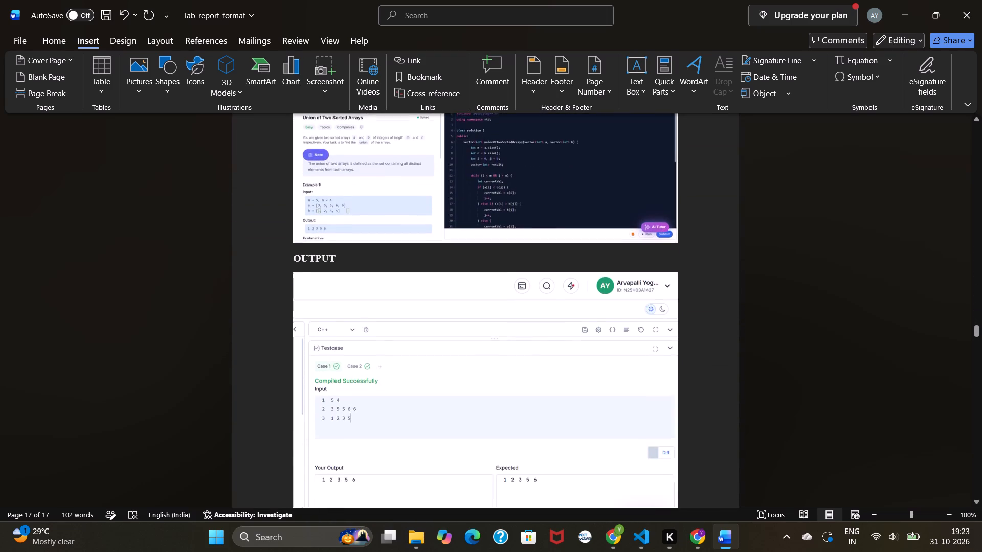
scroll(350, 308, down, 5)
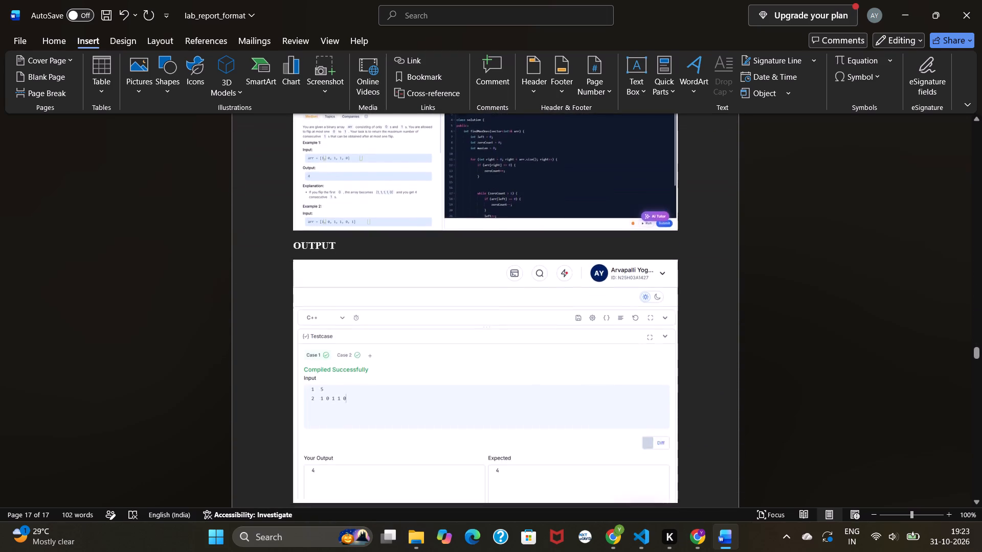
scroll(350, 308, down, 5)
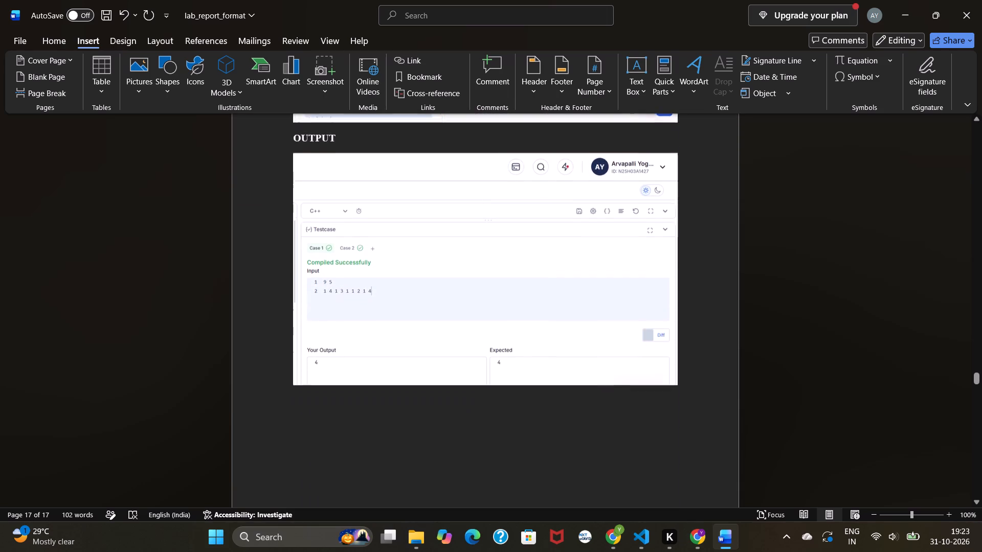
scroll(350, 308, down, 5)
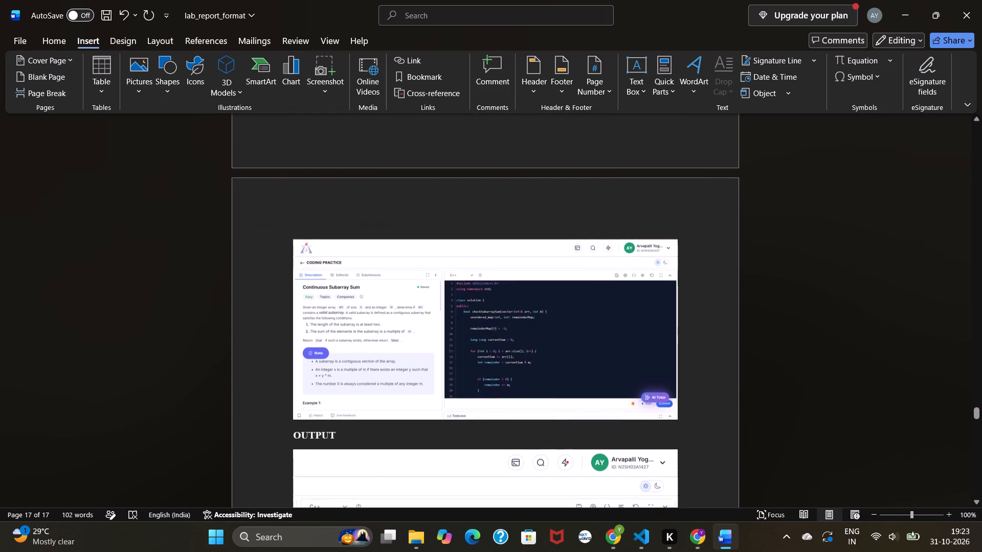
scroll(350, 308, down, 5)
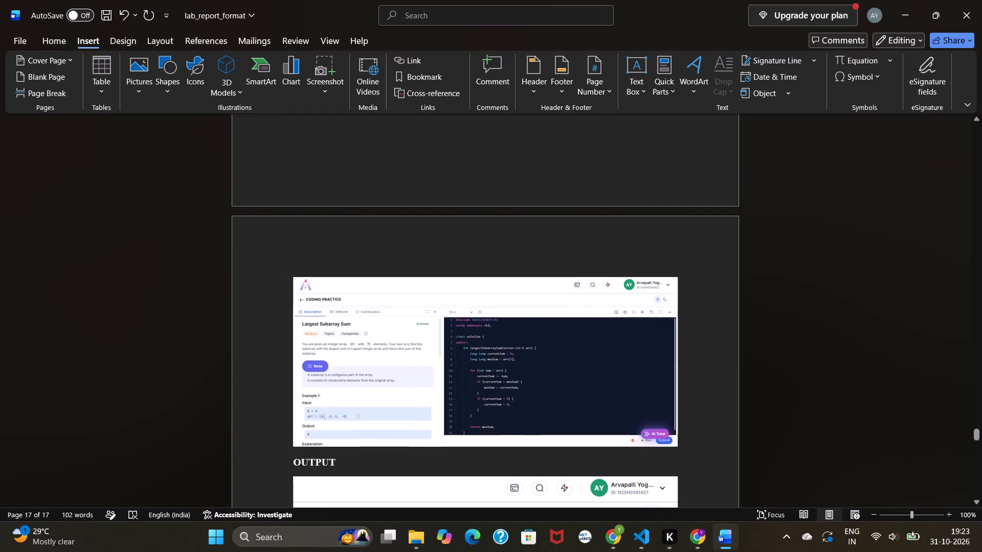
scroll(350, 308, down, 5)
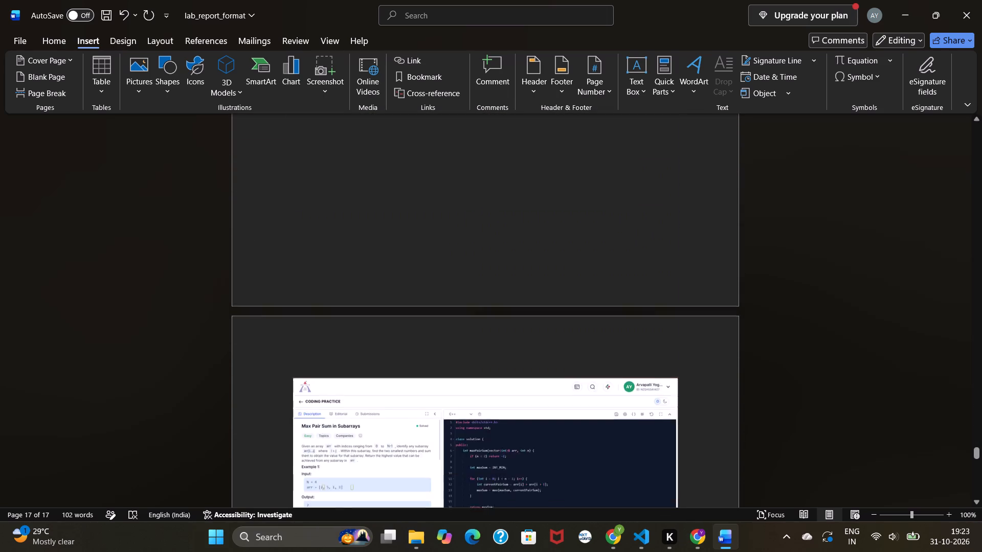
scroll(350, 308, down, 5)
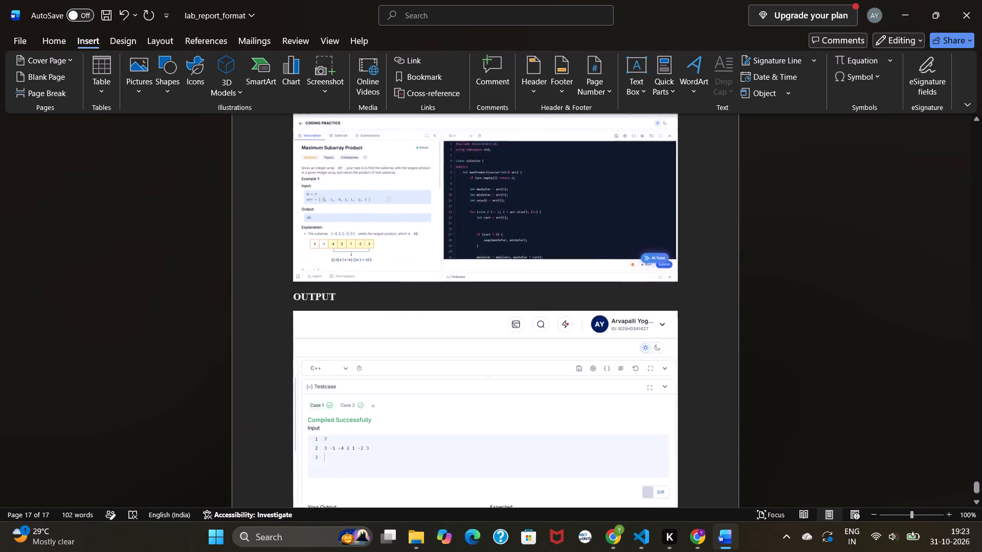
scroll(350, 308, down, 3)
scroll(406, 178, up, 6)
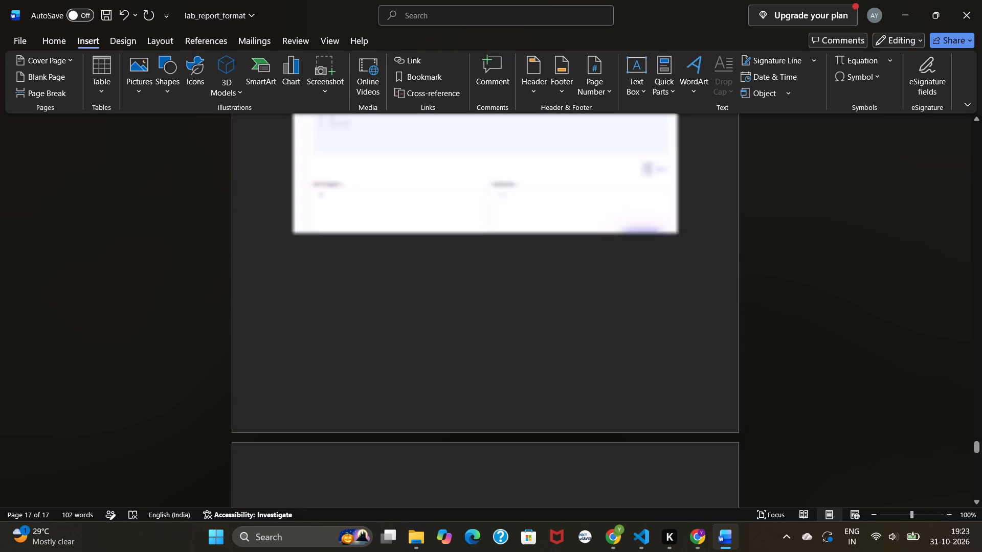
scroll(406, 178, up, 7)
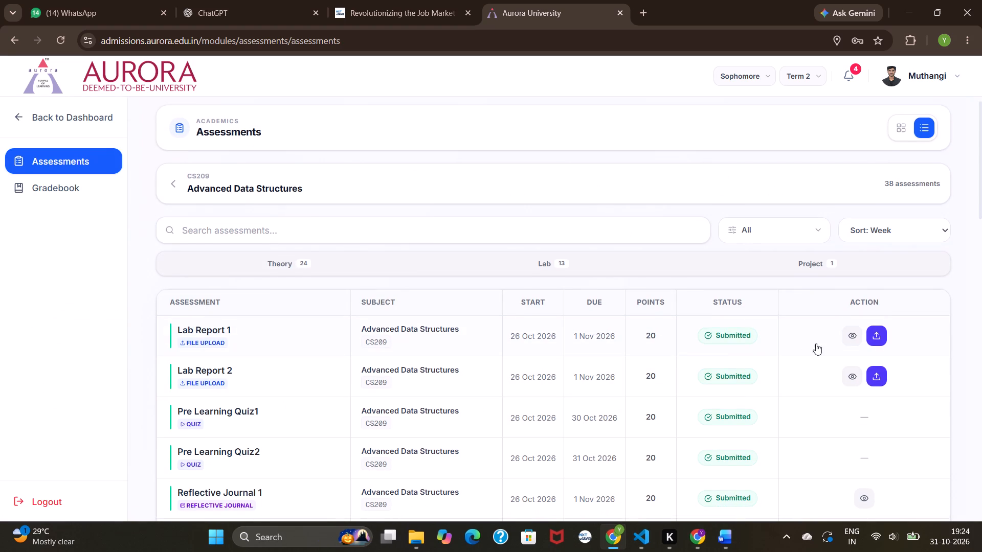
Switch to Chrome and open the submitted Lab Report 1 file for Advanced Data Structures at its cover page.
click(855, 344)
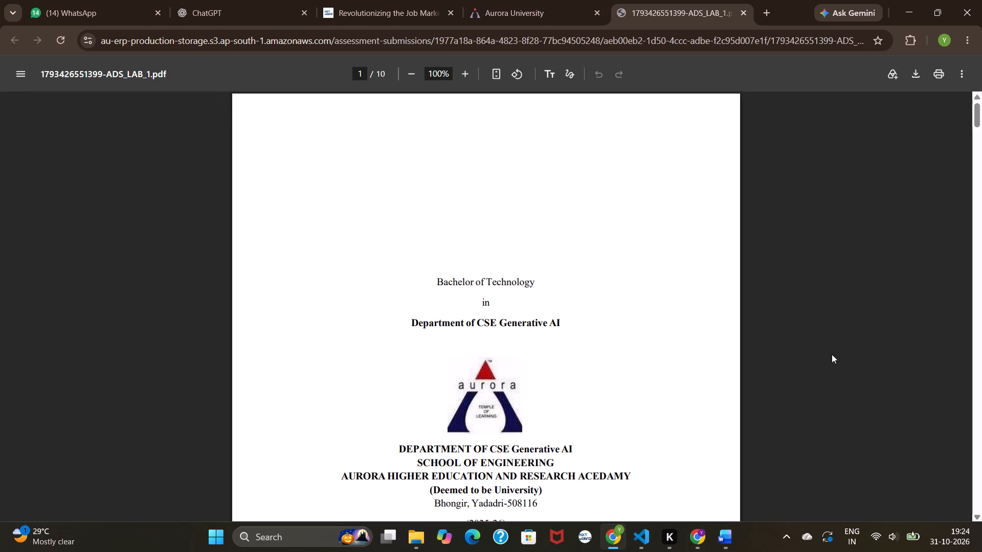
scroll(672, 395, down, 2)
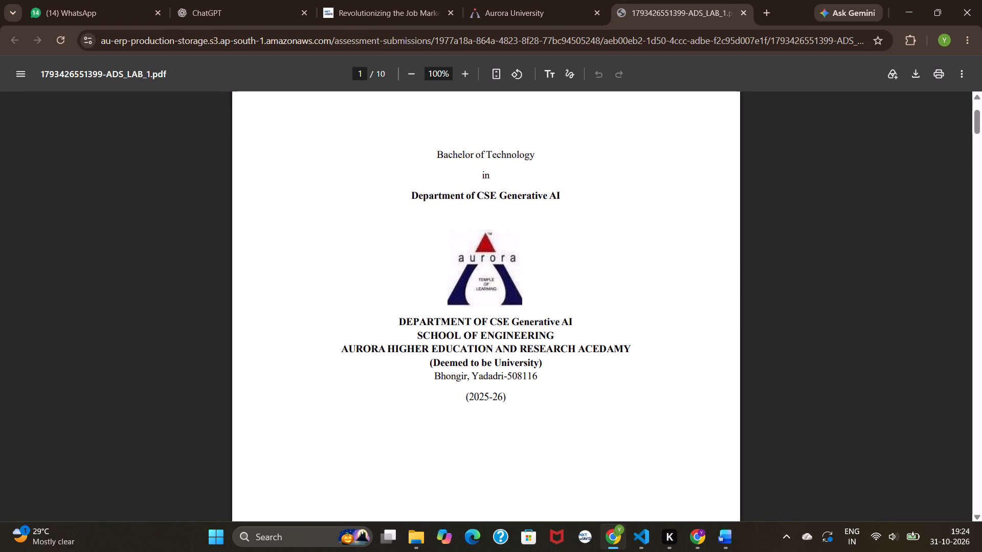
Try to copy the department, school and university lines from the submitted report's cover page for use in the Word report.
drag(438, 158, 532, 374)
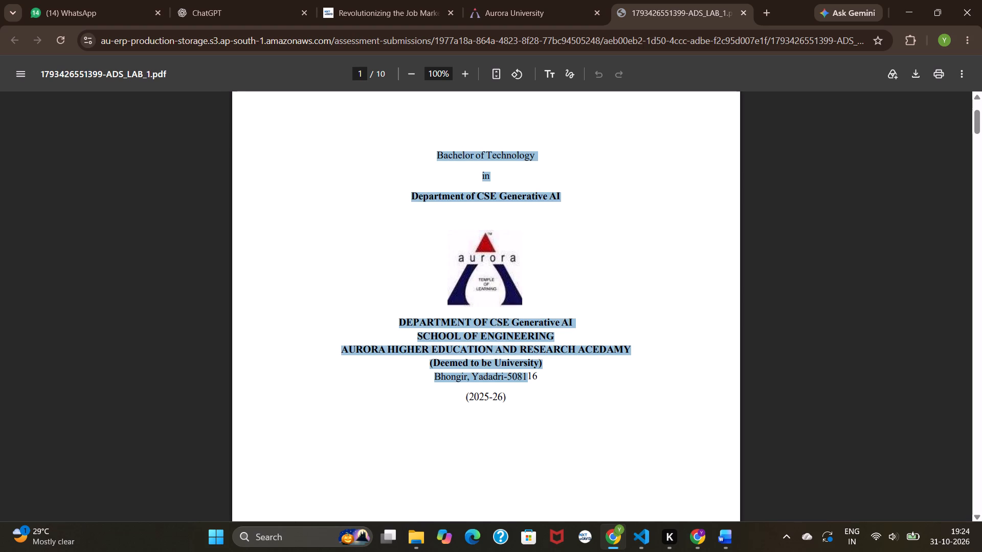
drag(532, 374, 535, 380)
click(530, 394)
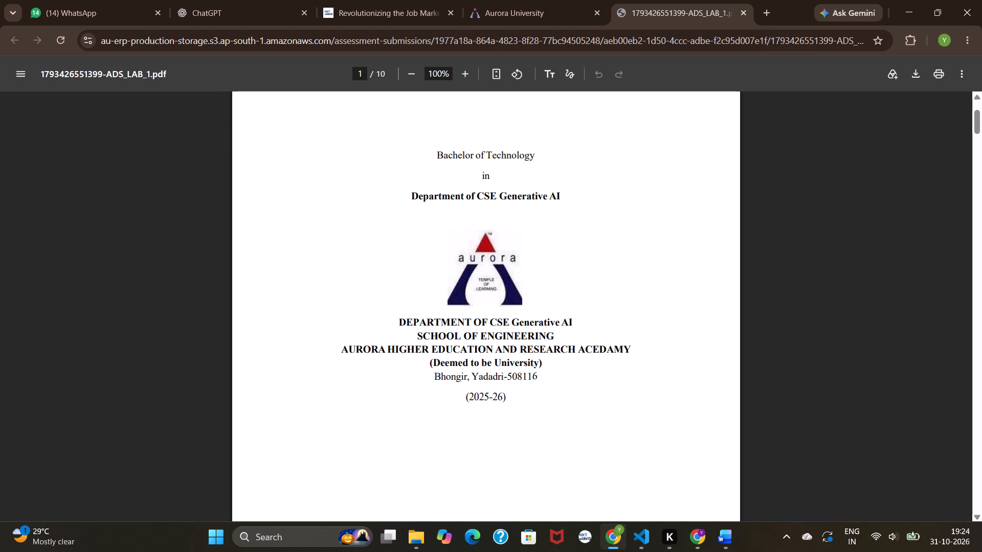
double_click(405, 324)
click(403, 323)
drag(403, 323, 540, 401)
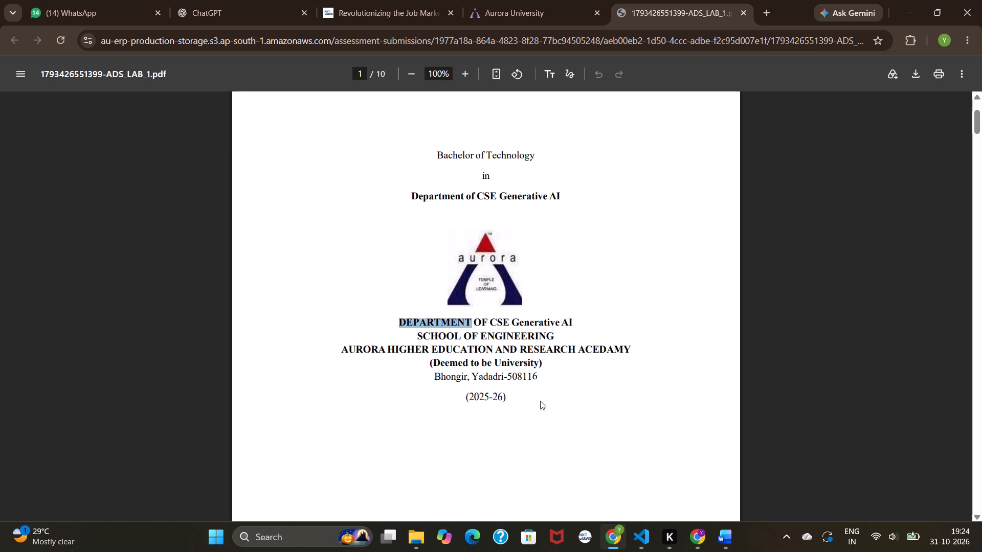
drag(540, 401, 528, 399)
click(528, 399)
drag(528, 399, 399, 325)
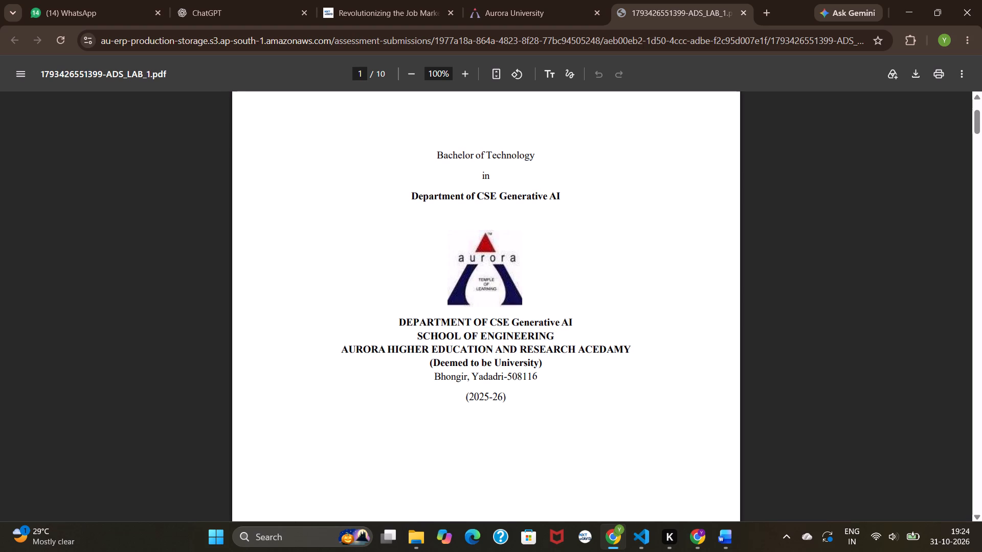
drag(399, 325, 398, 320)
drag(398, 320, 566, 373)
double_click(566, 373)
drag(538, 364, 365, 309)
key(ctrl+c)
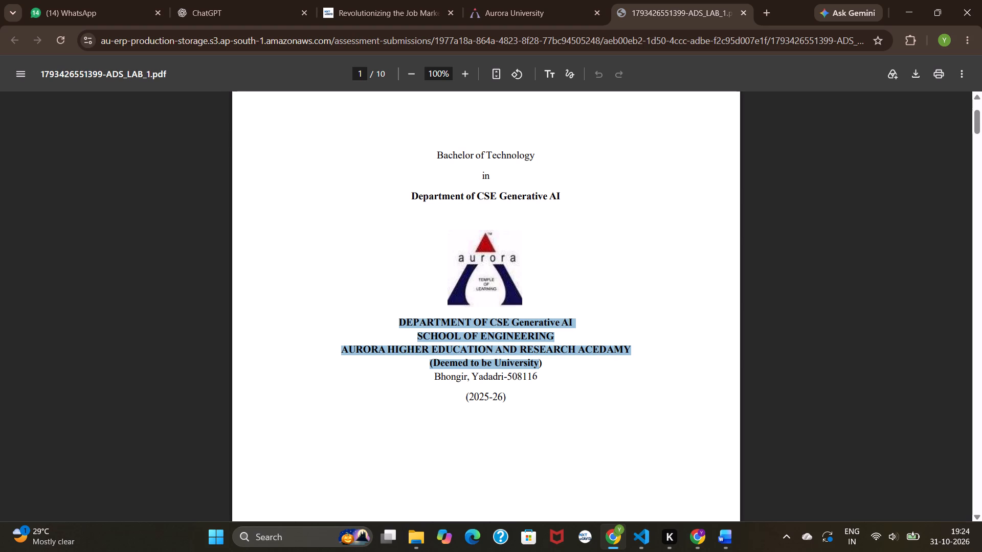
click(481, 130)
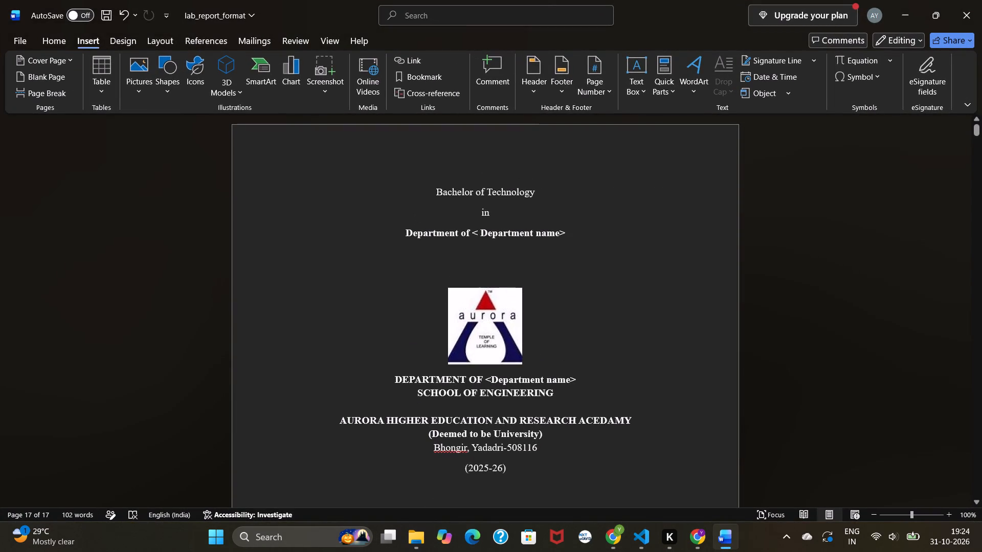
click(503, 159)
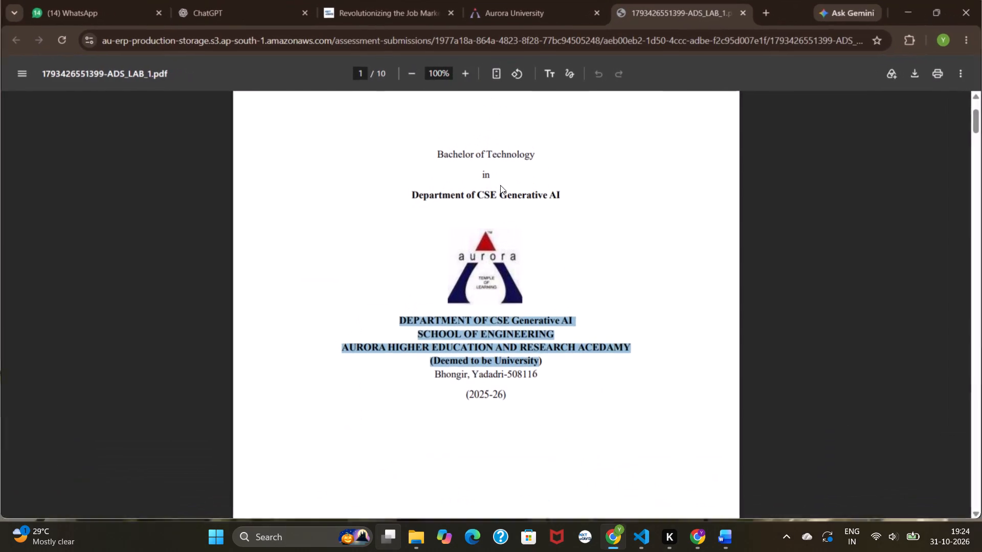
Copy CSE Generative AI from the submitted report's cover page and paste it over the <Department name> placeholder below the logo in Word.
click(500, 185)
drag(492, 324, 502, 322)
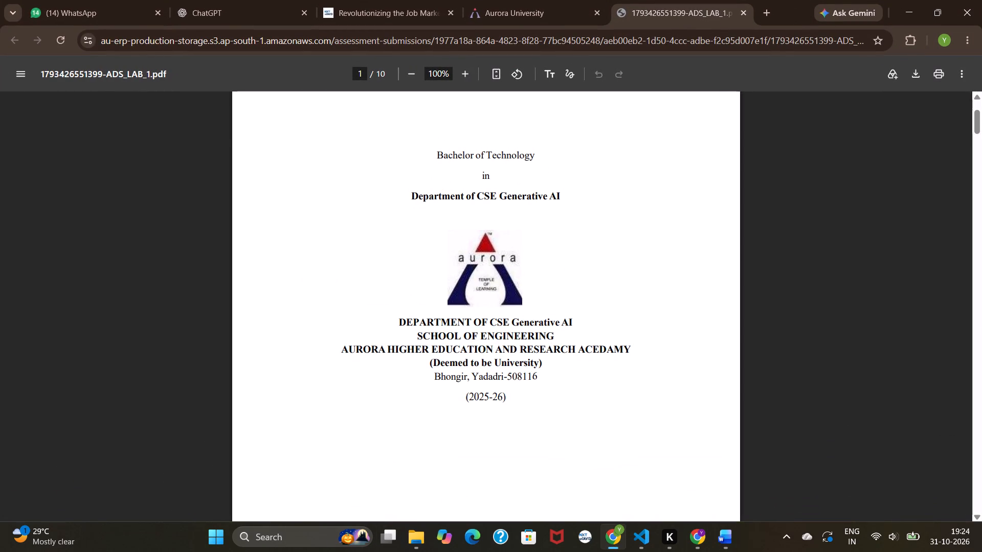
drag(502, 322, 587, 318)
key(ctrl+c)
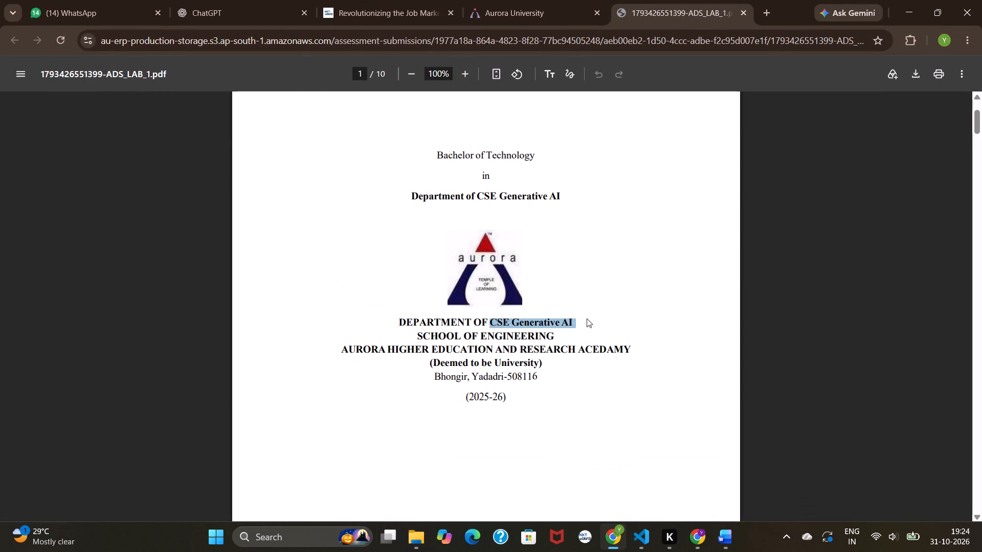
click(459, 160)
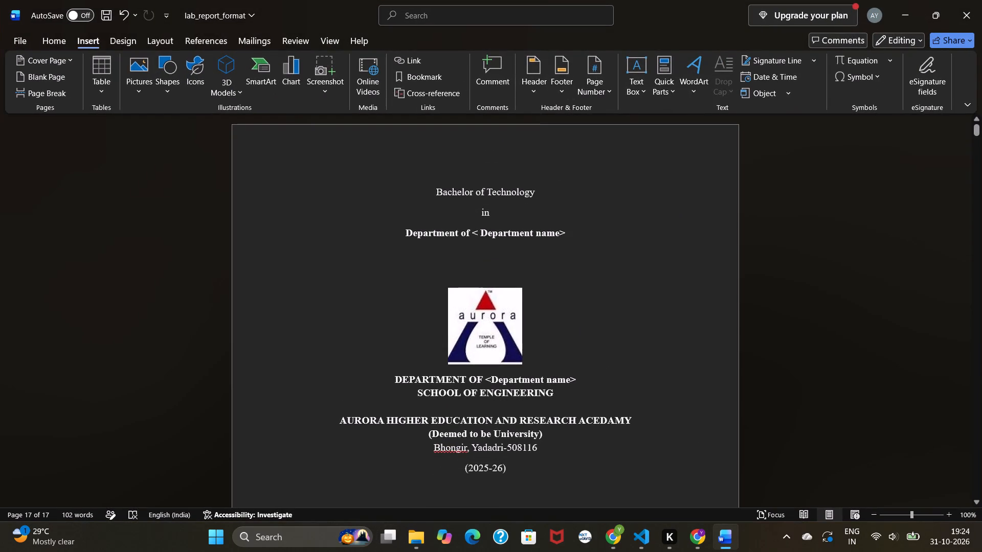
click(592, 381)
scroll(588, 262, up, 2)
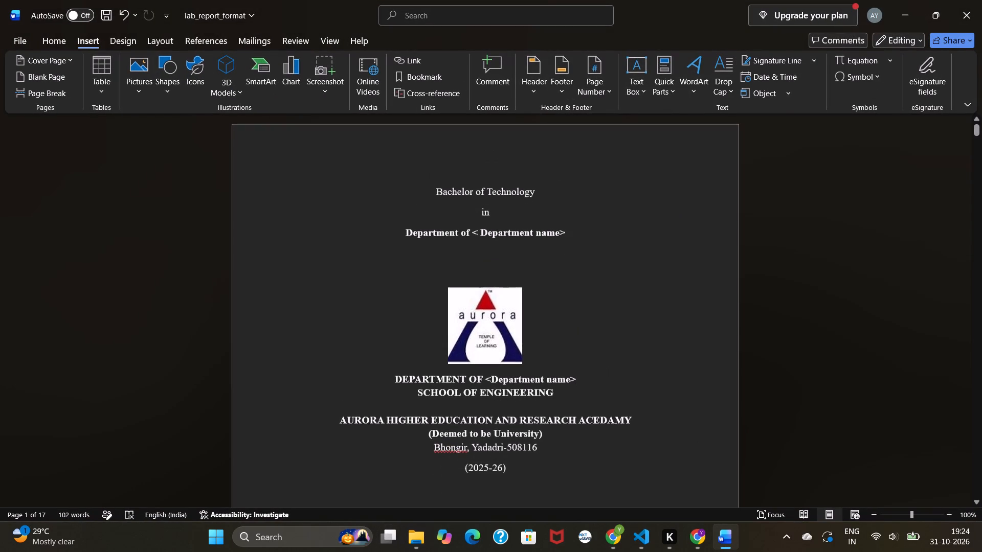
key(BackSpace)
key(BackSpace)
key(BackSpace)
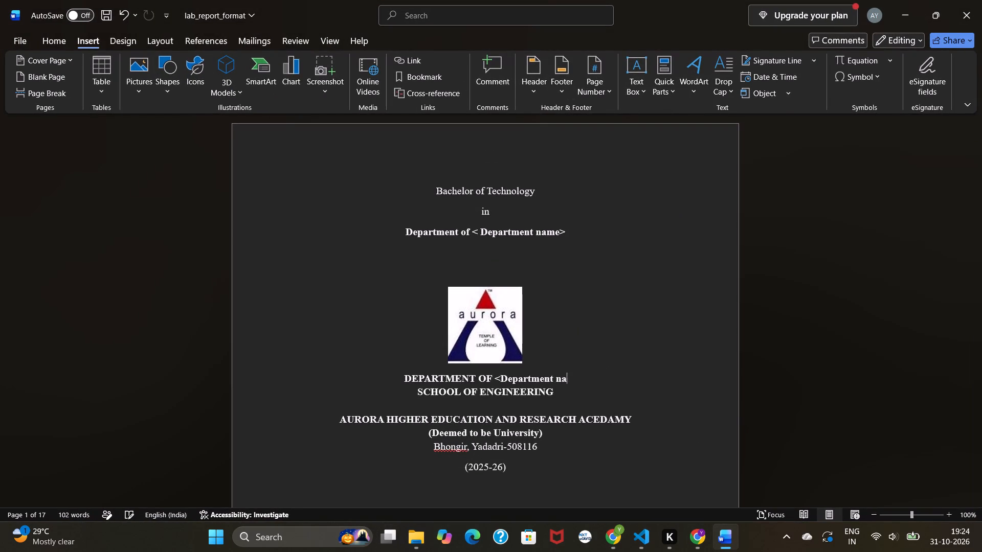
key(BackSpace)
key(BackSpace)
key(BackSpace)
key(BackSpace)
key(BackSpace)
key(BackSpace)
key(BackSpace)
key(BackSpace)
key(BackSpace)
key(BackSpace)
key(BackSpace)
key(BackSpace)
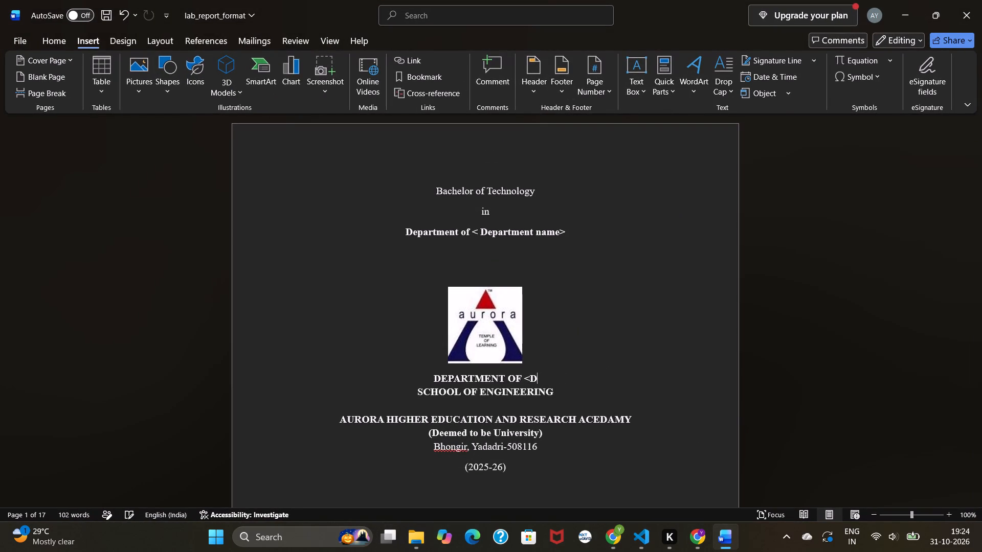
key(BackSpace)
key(BackSpace)
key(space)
key(ctrl+v)
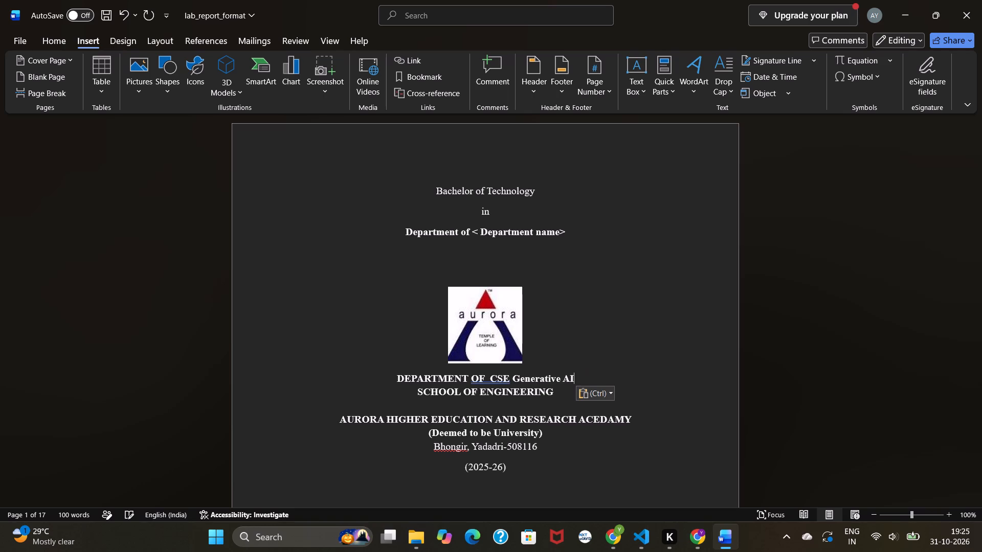
Replace the < Department name> placeholder in the cover page's Department of line above the logo with the copied CSE Generative AI.
scroll(564, 329, up, 1)
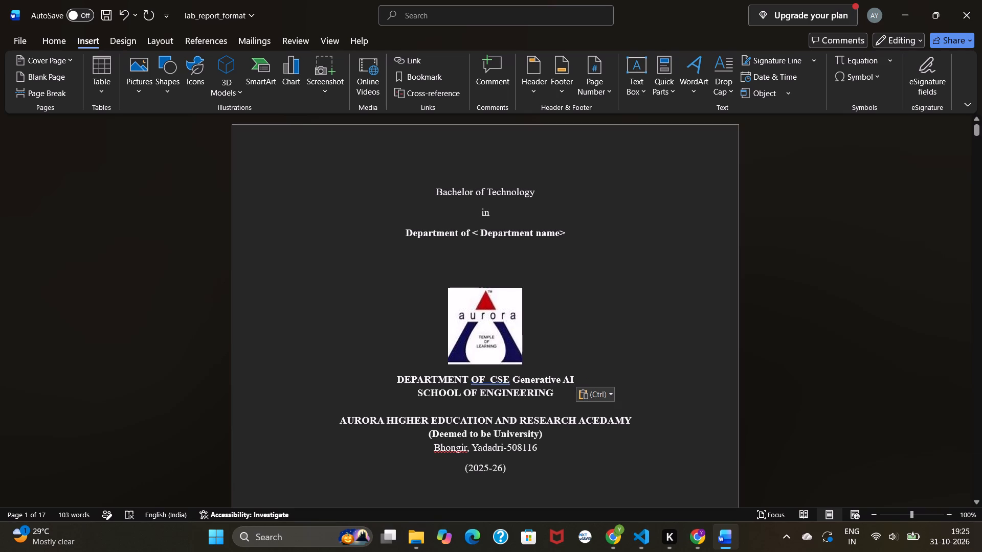
click(565, 232)
key(BackSpace)
key(BackSpace)
key(BackSpace)
key(BackSpace)
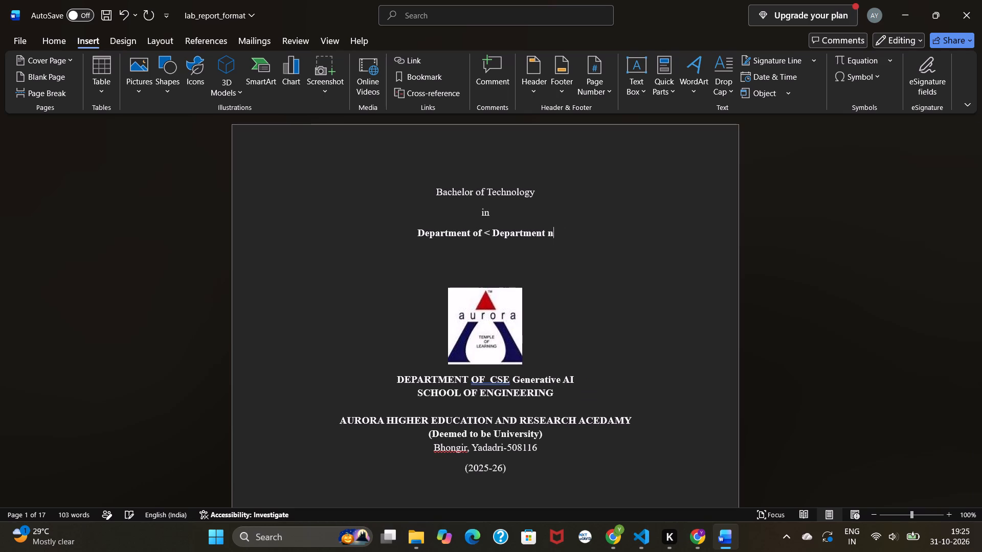
key(BackSpace)
key(BackSpace)
key(BackSpace)
key(BackSpace)
key(BackSpace)
key(BackSpace)
key(BackSpace)
key(BackSpace)
key(BackSpace)
key(BackSpace)
key(BackSpace)
key(BackSpace)
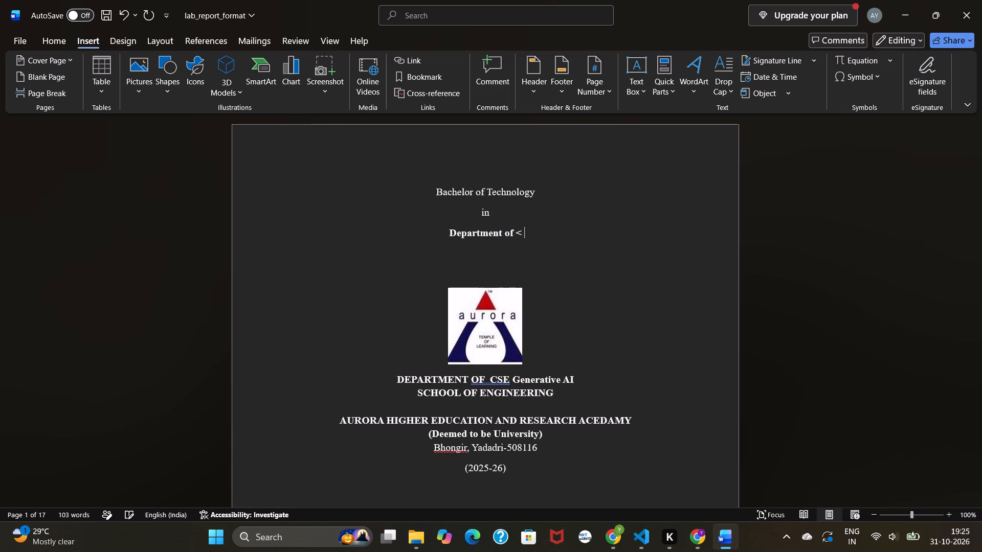
key(BackSpace)
key(BackSpace)
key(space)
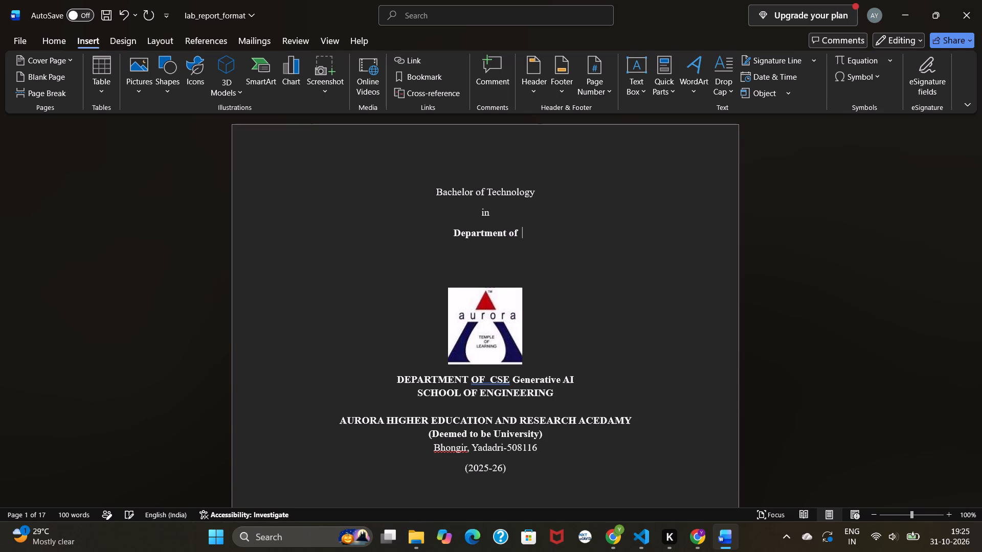
key(ctrl+v)
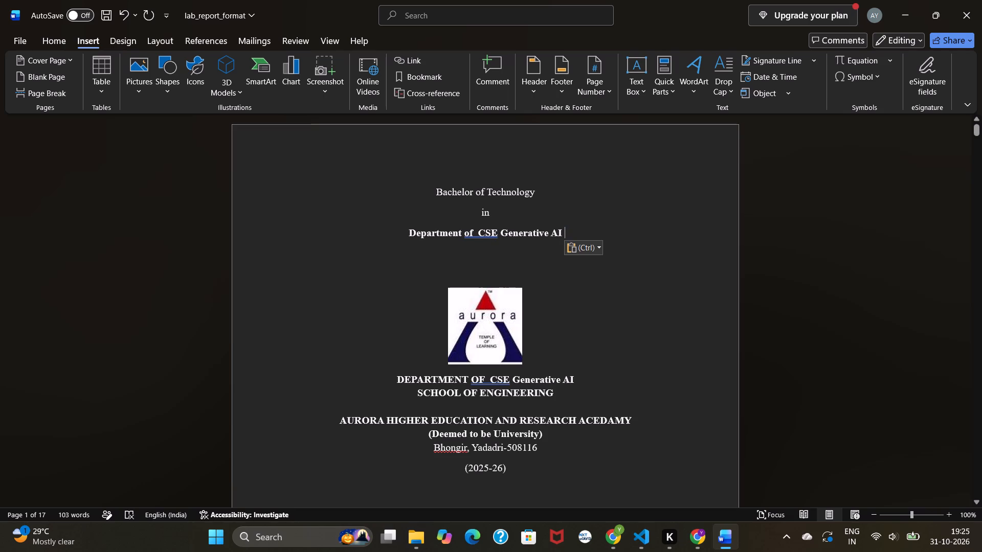
Replace the <Name of the student> placeholder in the certificate paragraph with the student's full name in capitals, followed by a space.
scroll(574, 282, down, 3)
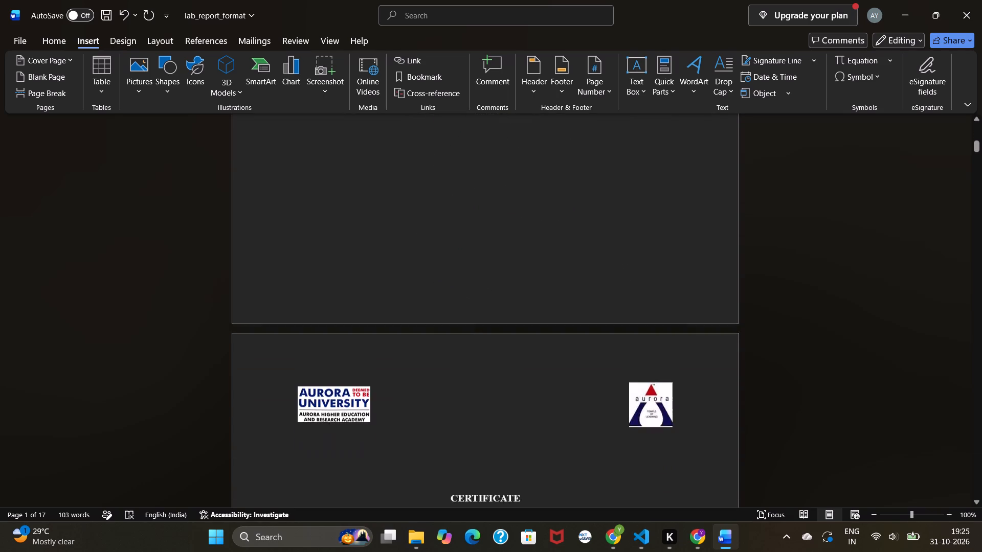
scroll(574, 282, down, 1)
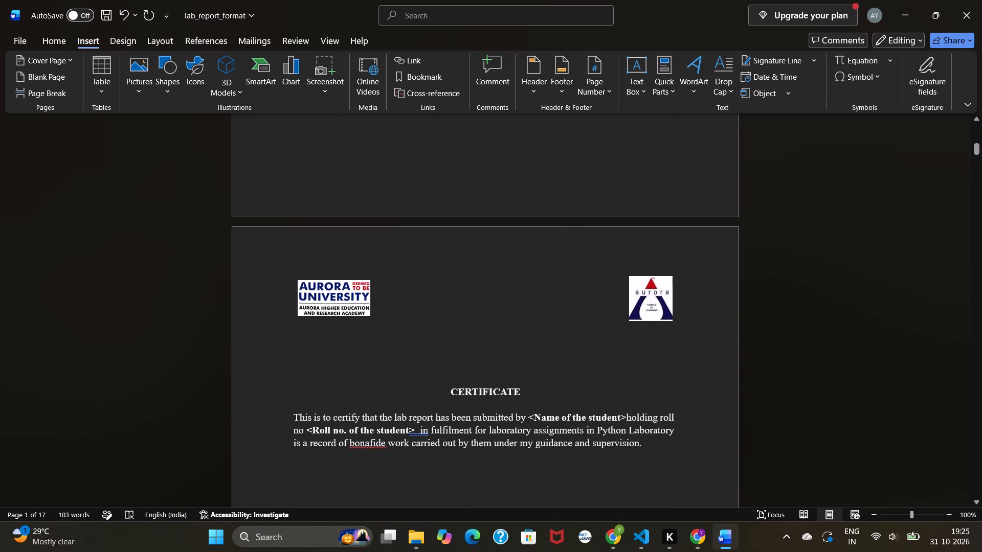
click(621, 419)
click(624, 418)
key(BackSpace)
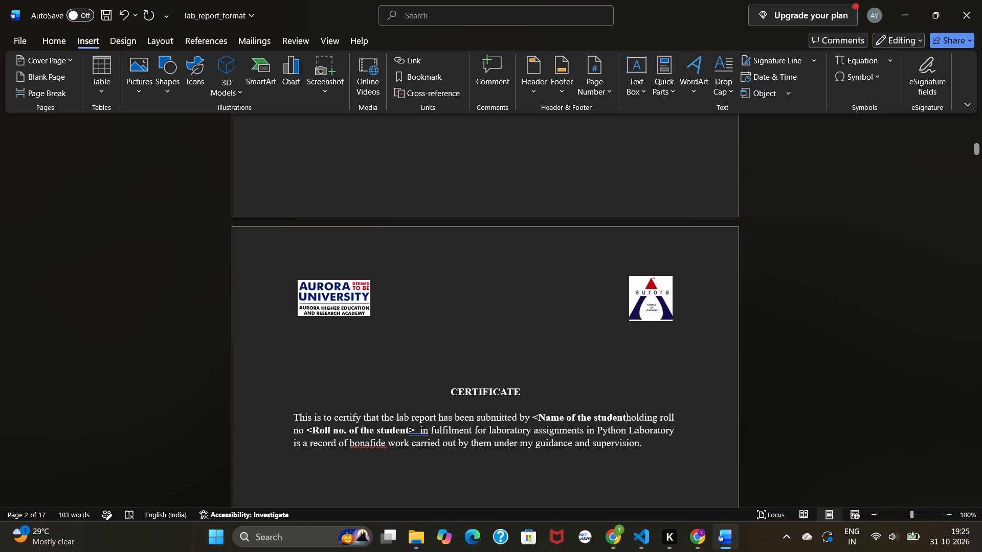
key(BackSpace)
key(BackSpace)
key(BackSpace)
key(BackSpace)
key(BackSpace)
key(BackSpace)
key(BackSpace)
key(BackSpace)
key(BackSpace)
key(BackSpace)
key(BackSpace)
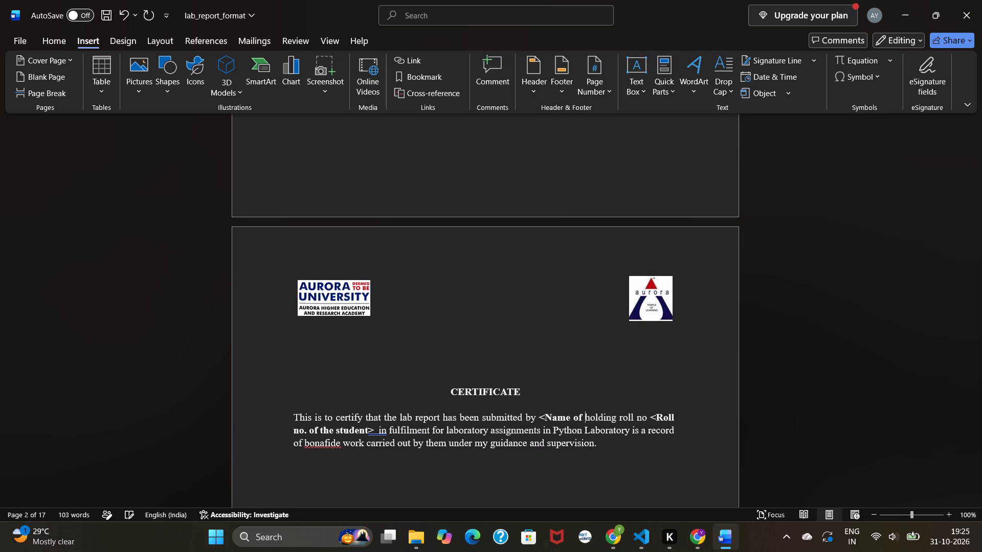
key(BackSpace)
key(BackSpace)
key(BackSpace)
key(BackSpace)
key(BackSpace)
key(BackSpace)
key(BackSpace)
key(BackSpace)
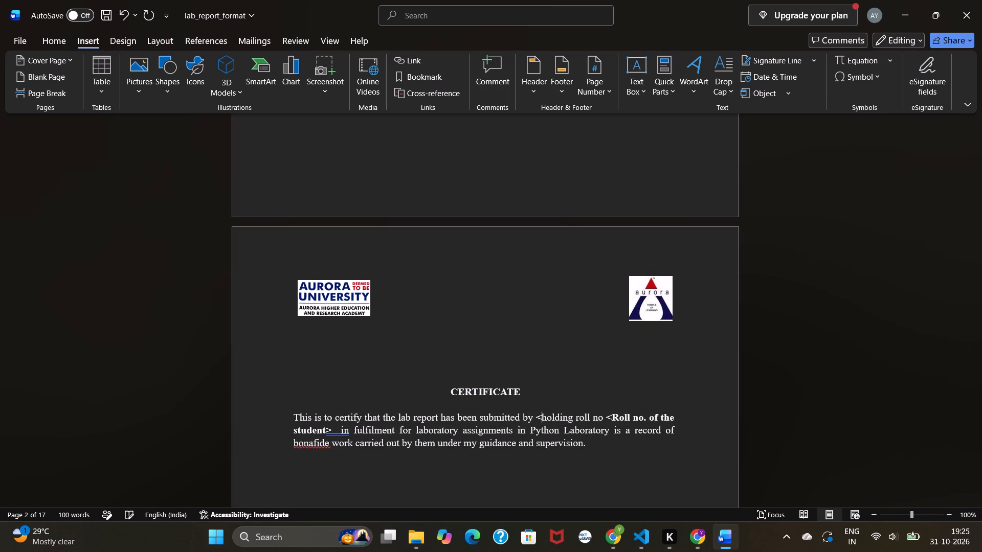
key(BackSpace)
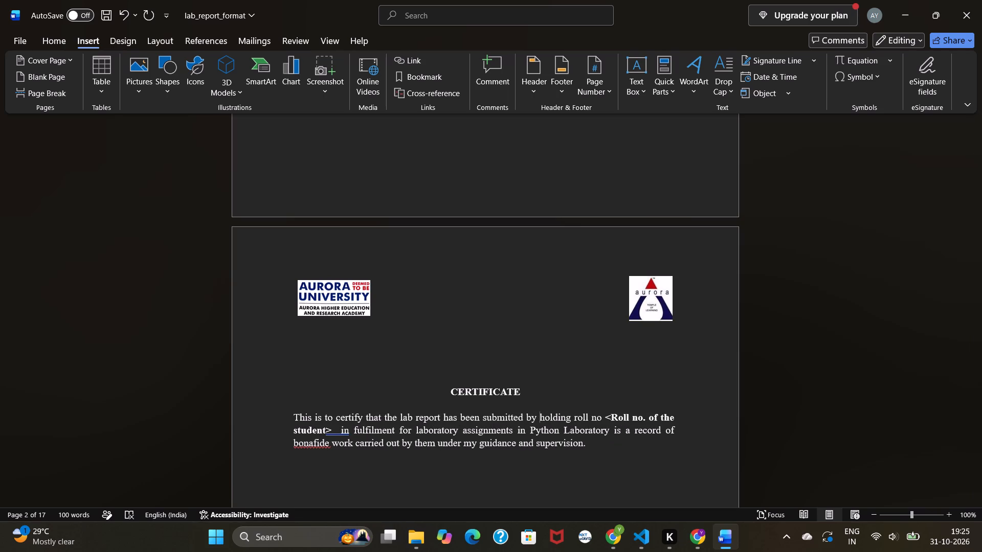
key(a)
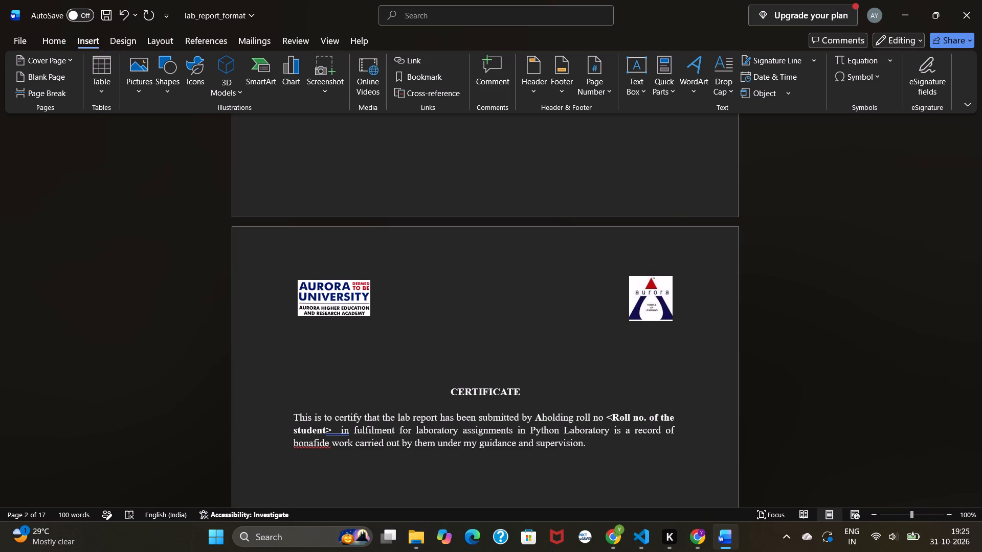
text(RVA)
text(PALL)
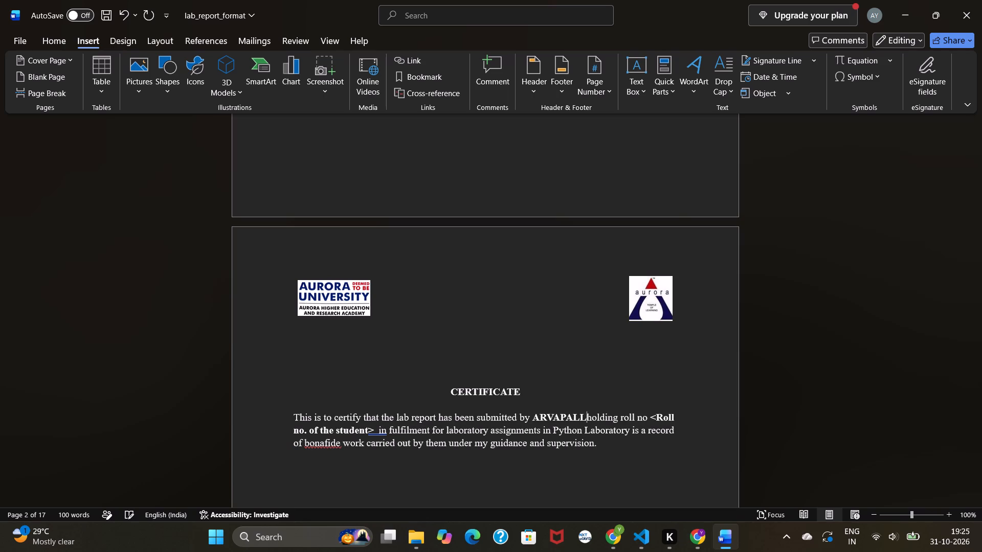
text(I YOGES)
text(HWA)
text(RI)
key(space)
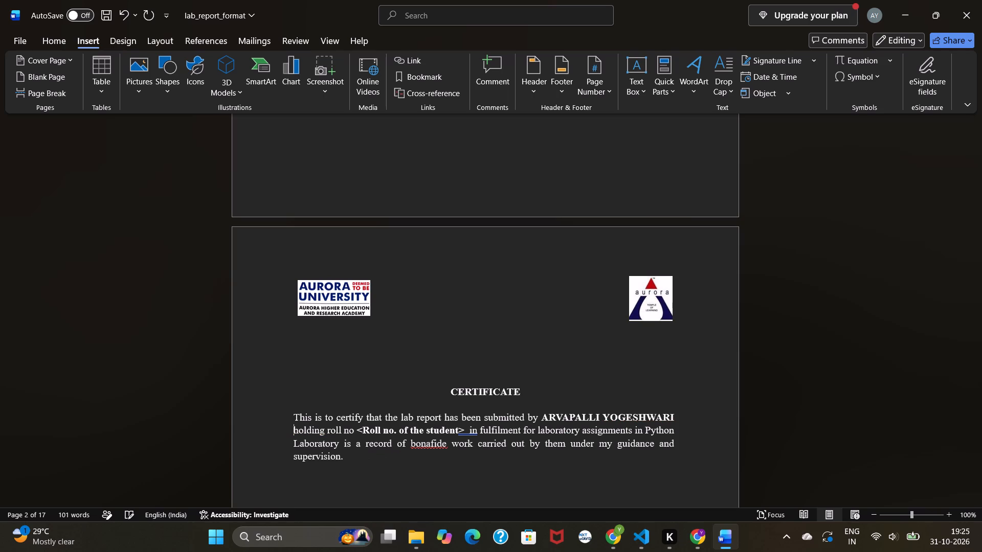
Replace the <Roll no. of the student> placeholder in the certificate paragraph with the student's roll number.
click(465, 430)
key(BackSpace)
key(BackSpace)
key(BackSpace)
key(BackSpace)
key(BackSpace)
key(BackSpace)
key(BackSpace)
key(BackSpace)
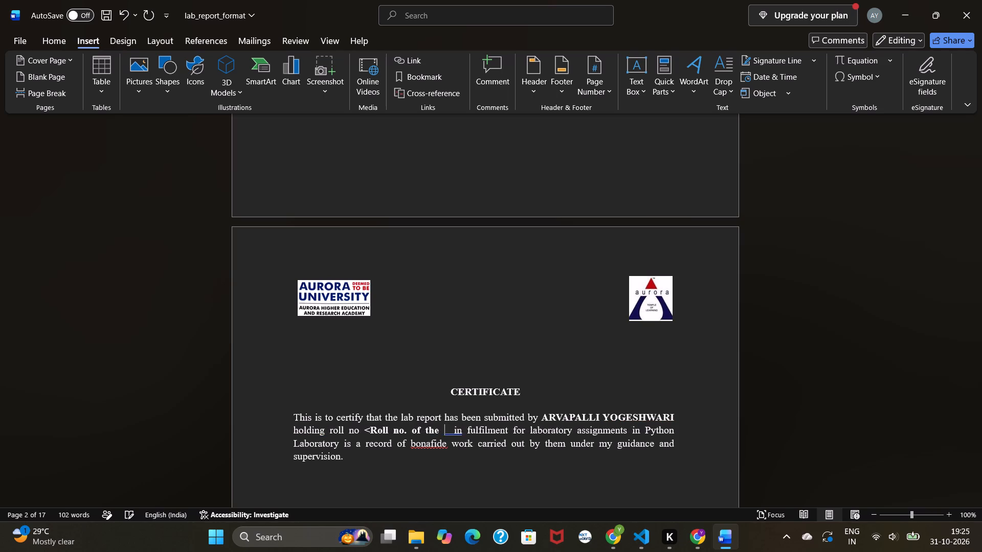
key(BackSpace)
key(BackSpace)
key(BackSpace)
key(BackSpace)
key(BackSpace)
key(BackSpace)
key(BackSpace)
key(BackSpace)
key(BackSpace)
key(BackSpace)
key(BackSpace)
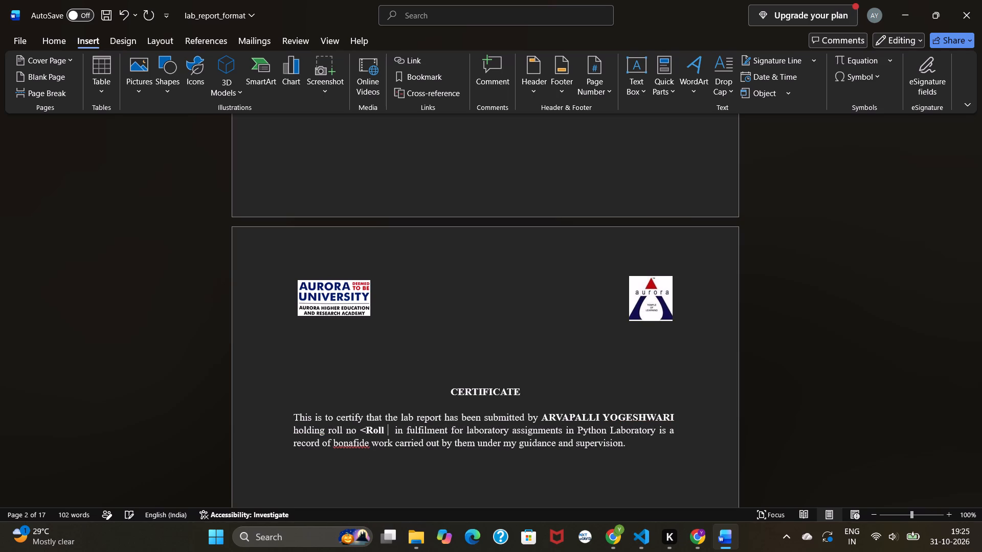
key(BackSpace)
key(BackSpace)
key(BackSpace)
key(BackSpace)
key(BackSpace)
key(BackSpace)
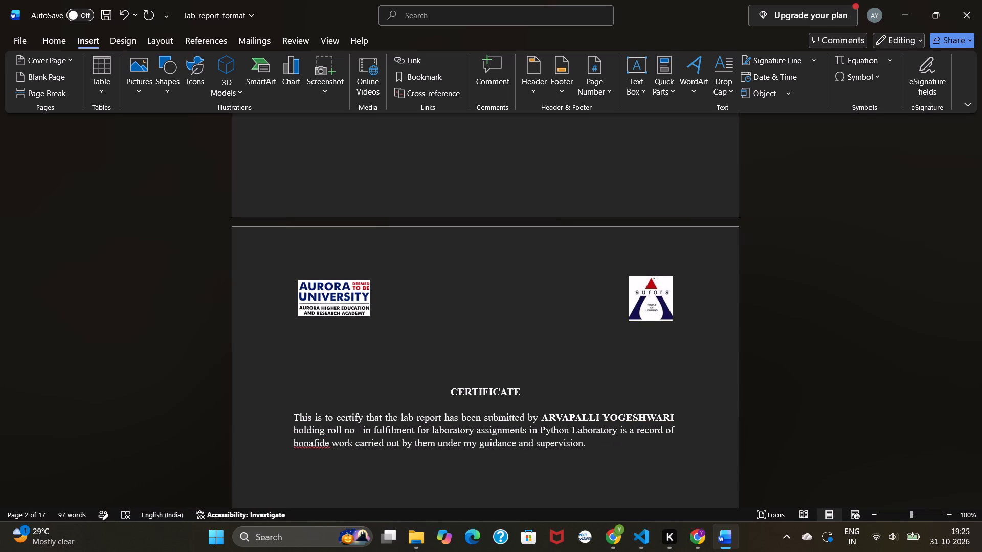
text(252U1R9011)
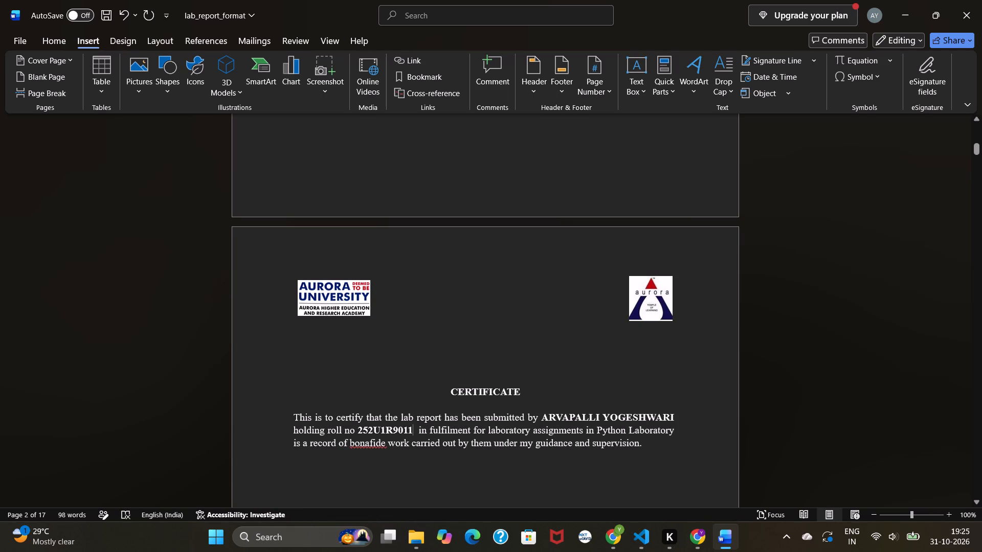
Enter 31-10-2026 as the date above Hyderabad on the certificate page.
scroll(571, 443, down, 1)
click(331, 320)
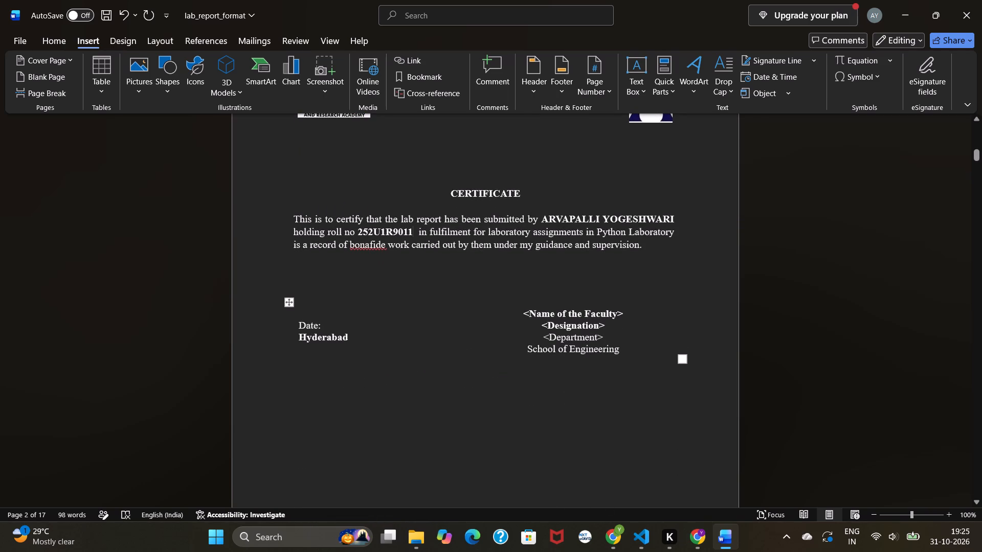
click(329, 326)
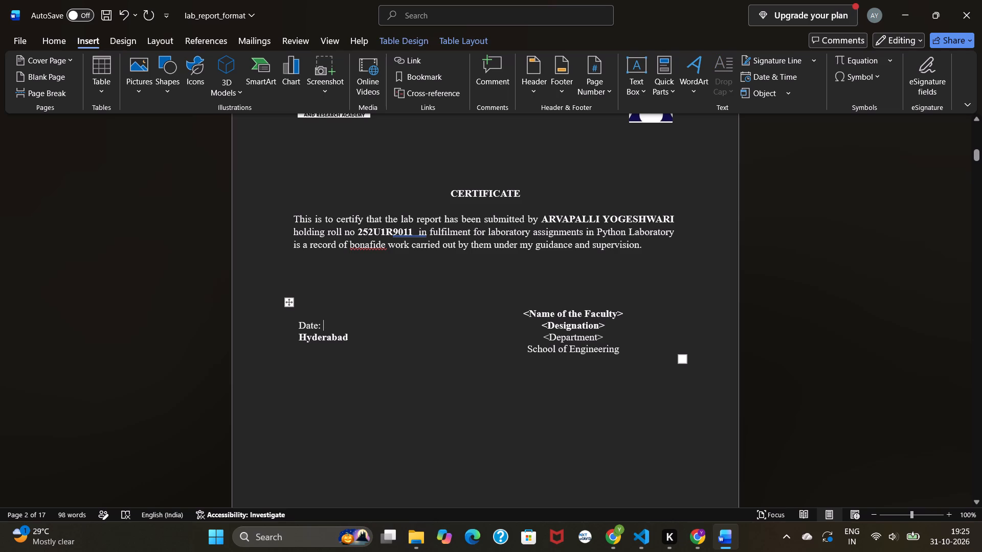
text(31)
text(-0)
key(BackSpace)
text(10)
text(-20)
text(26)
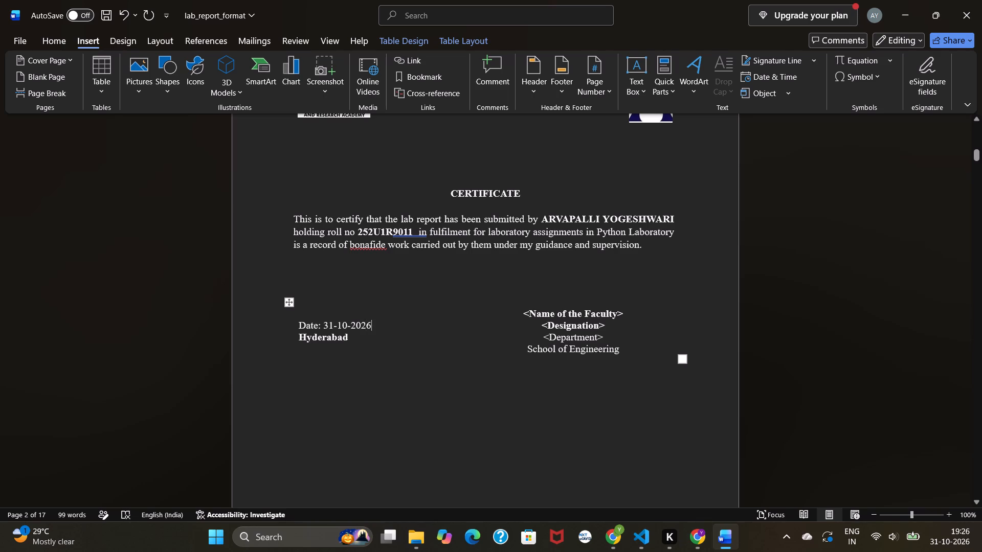
Copy the faculty member's name from the submitted report's certificate in Chrome and paste it over Word's <Name of the Faculty> placeholder, removing the leftover bracket.
drag(527, 312, 599, 313)
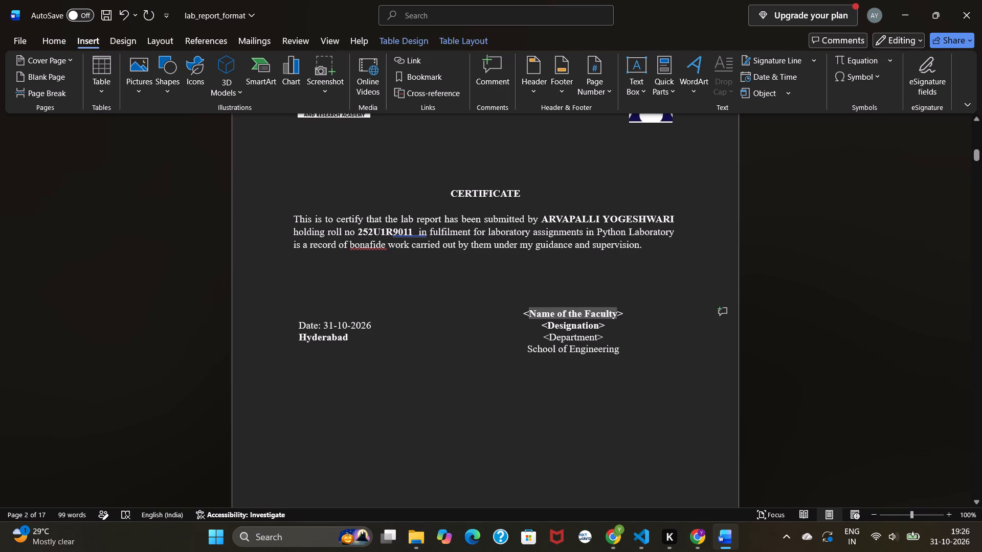
drag(599, 313, 616, 313)
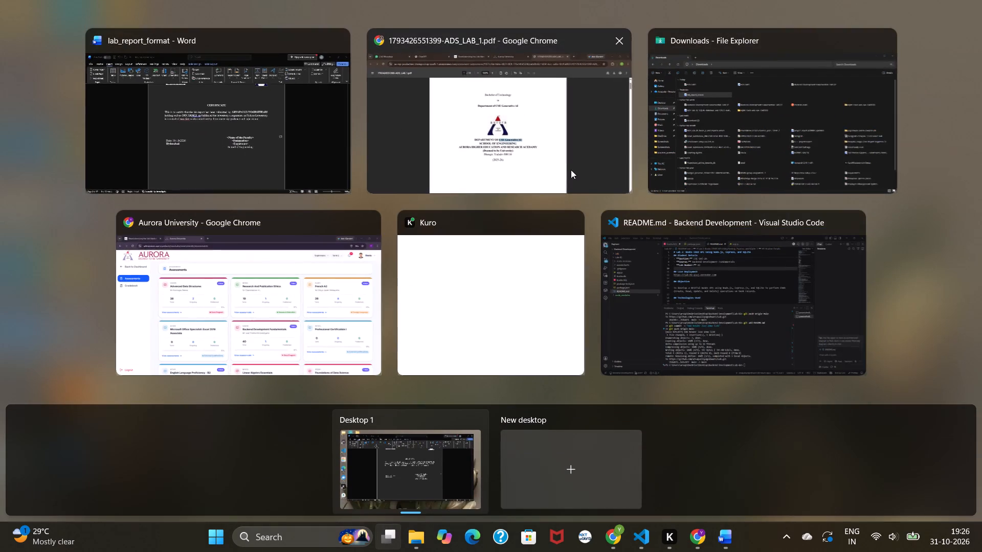
click(571, 170)
scroll(571, 262, down, 4)
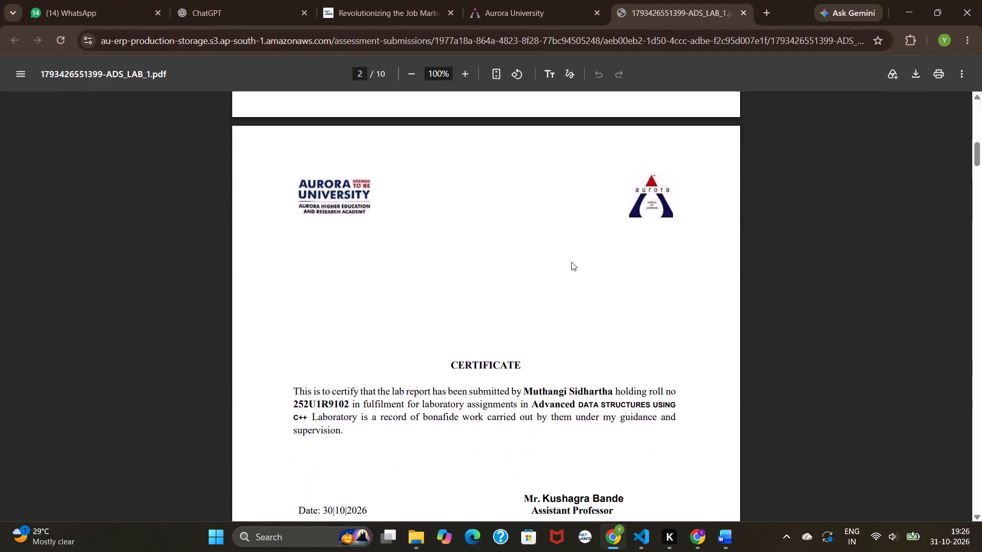
scroll(571, 262, down, 2)
drag(527, 325, 626, 327)
key(ctrl+c)
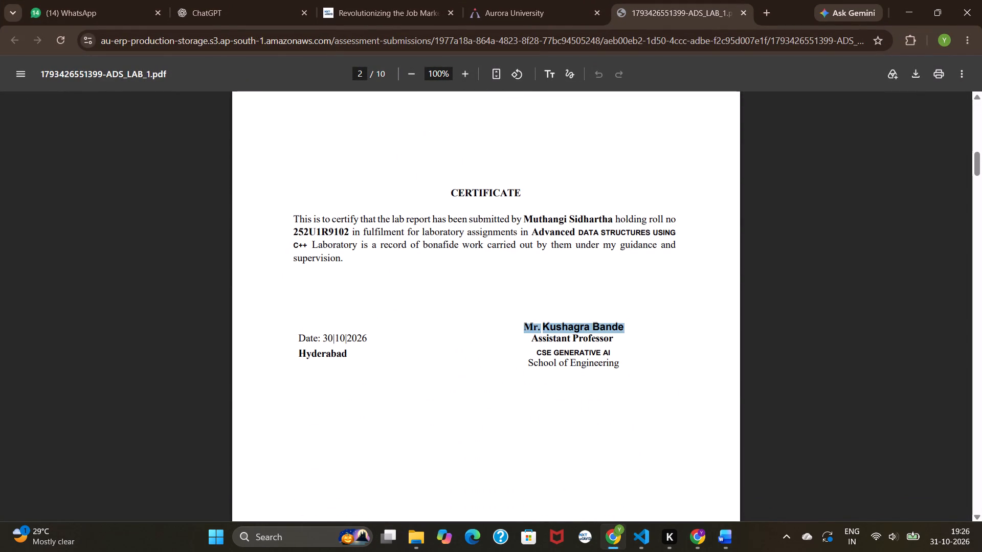
click(514, 125)
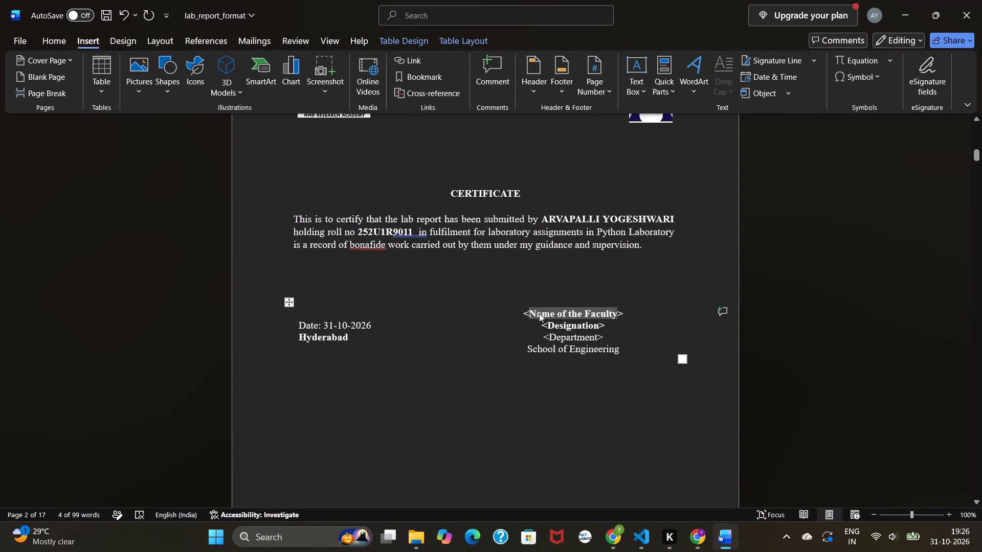
click(528, 306)
drag(526, 312, 596, 318)
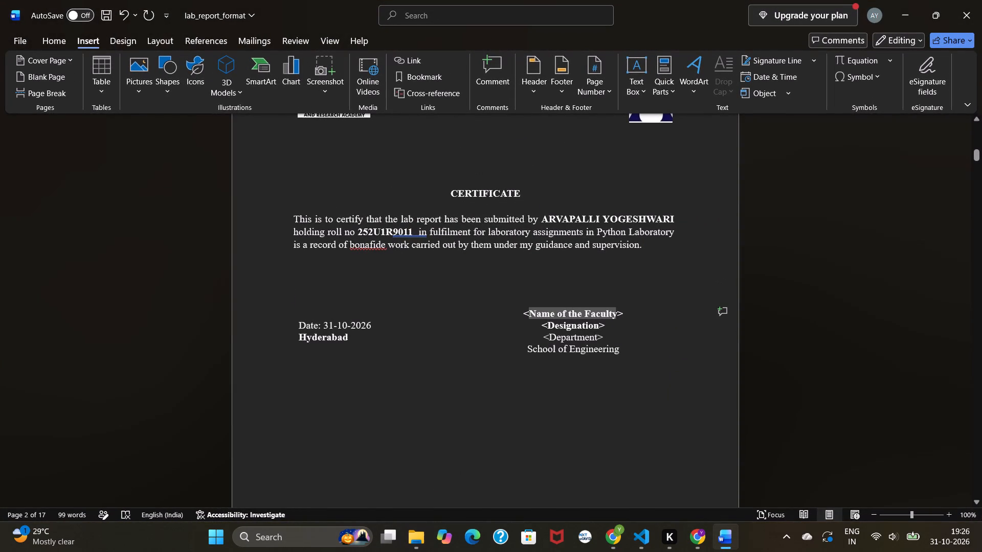
drag(596, 318, 623, 316)
key(ctrl+v)
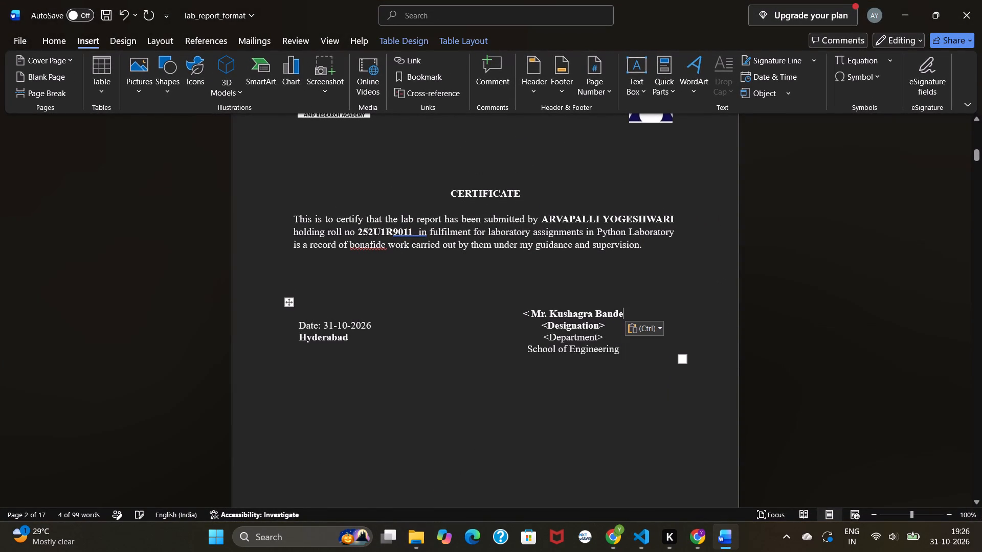
click(535, 313)
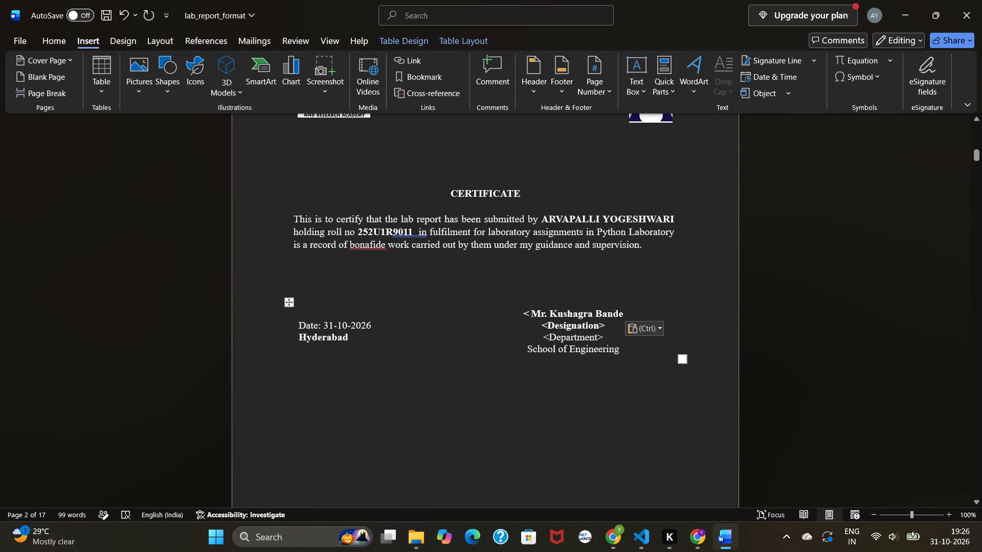
key(BackSpace)
key(BackSpace)
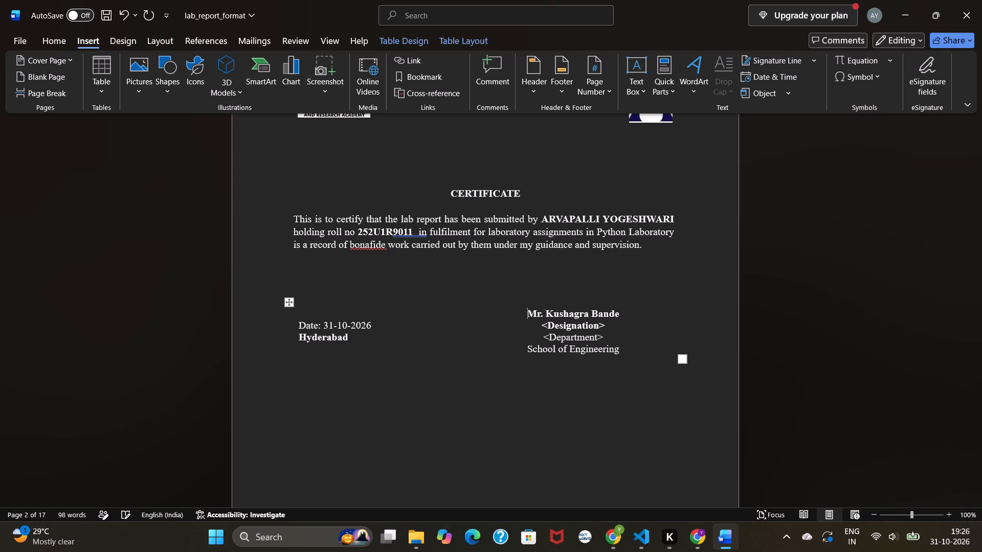
Copy the designation Assistant Professor from the submitted report's certificate in Chrome and paste it over Word's <Designation> placeholder.
click(515, 152)
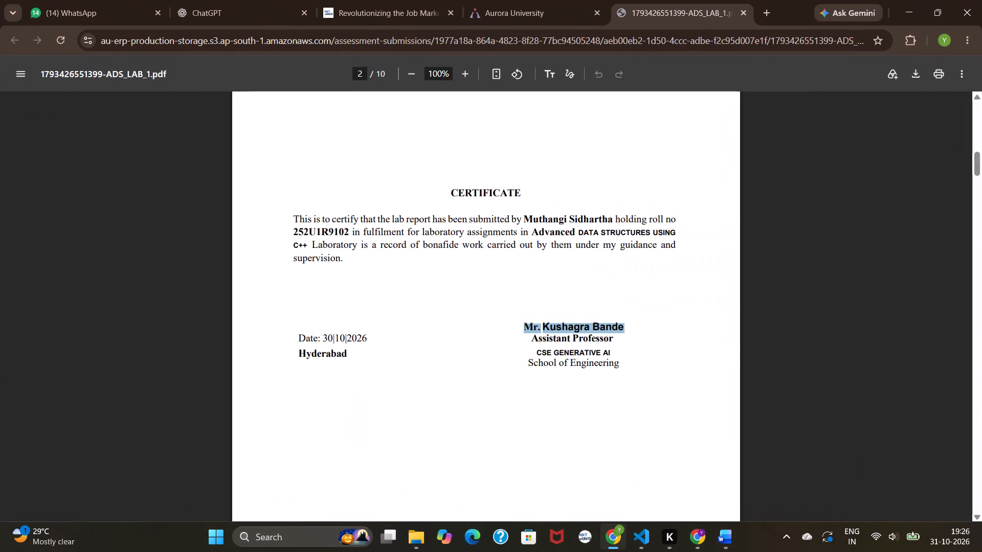
drag(533, 339, 611, 338)
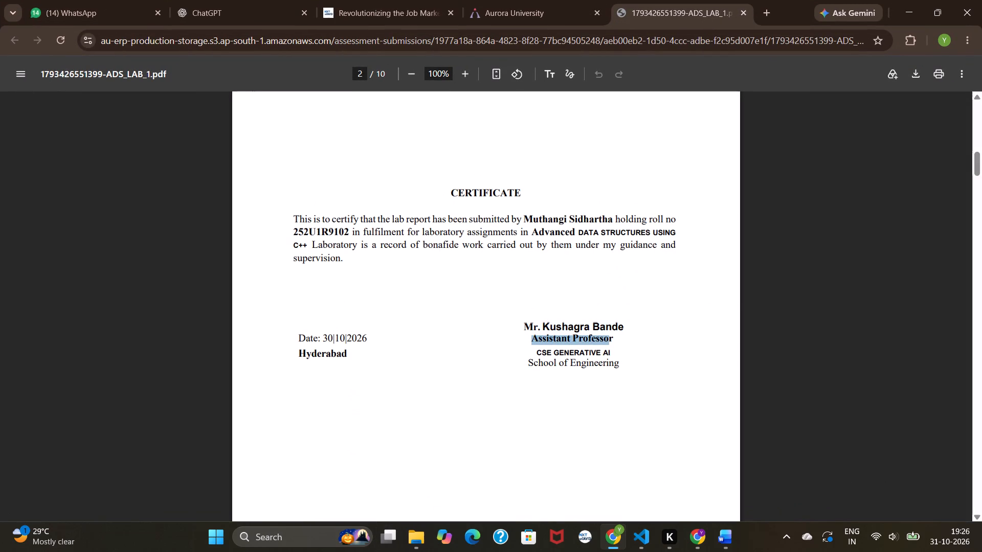
drag(611, 338, 616, 338)
key(ctrl+c)
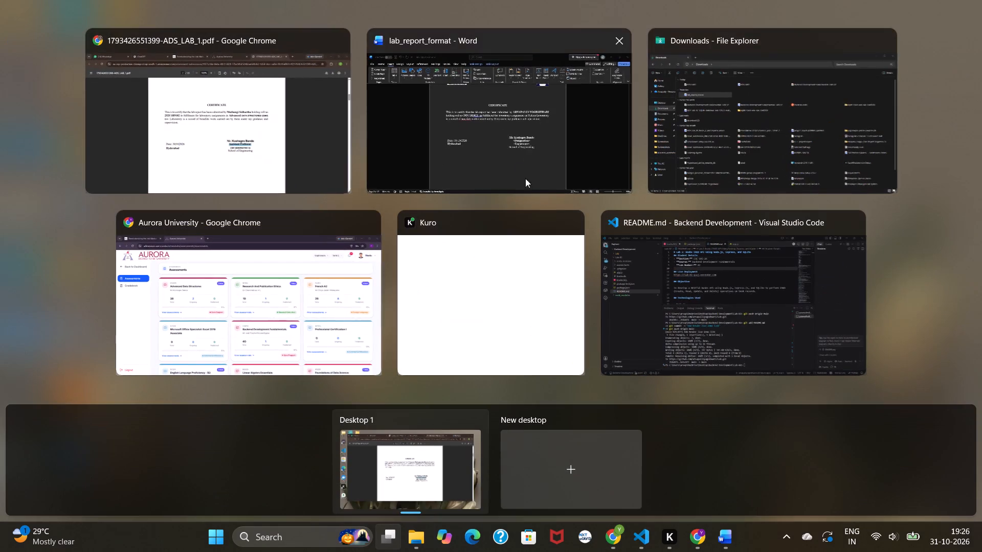
click(517, 158)
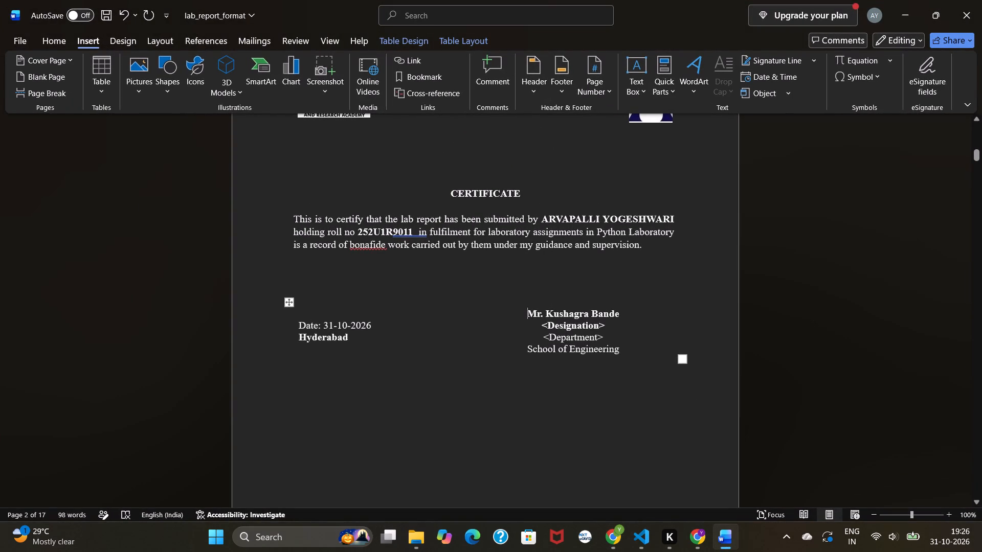
drag(538, 323, 607, 326)
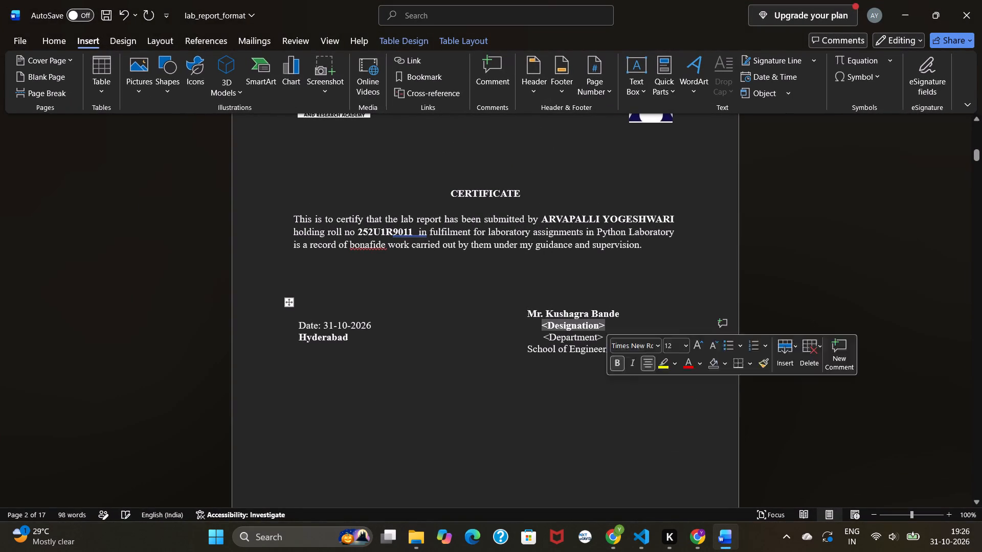
key(ctrl+v)
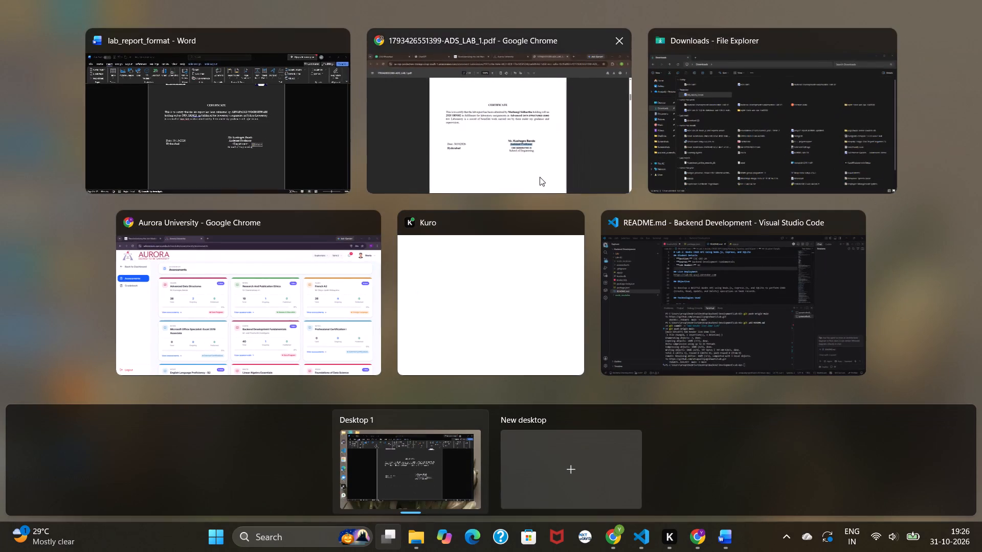
Copy the CSE GENERATIVE AI and School of Engineering lines from Chrome's certificate and paste them over Word's <Department> and School of Engineering lines.
click(535, 155)
drag(538, 352, 650, 362)
key(ctrl+c)
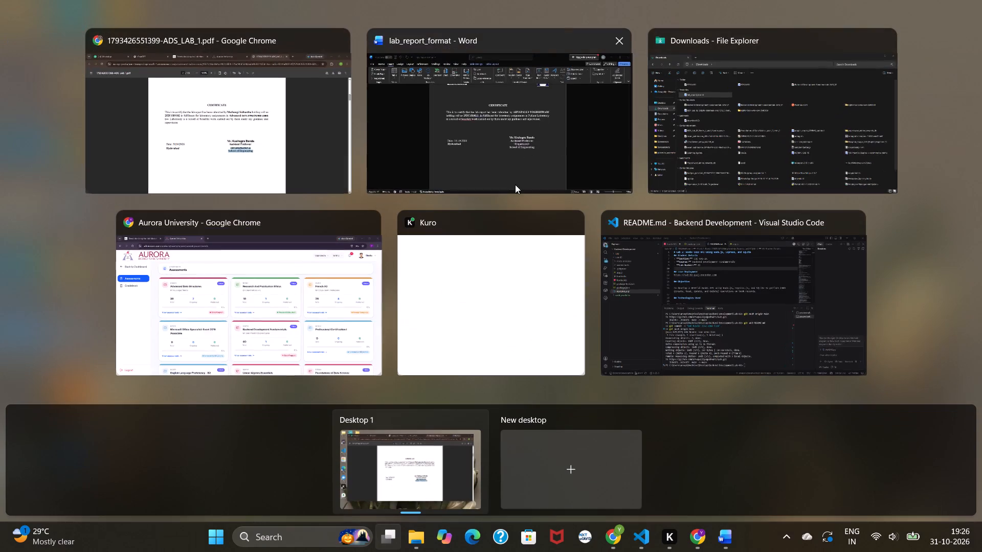
click(508, 175)
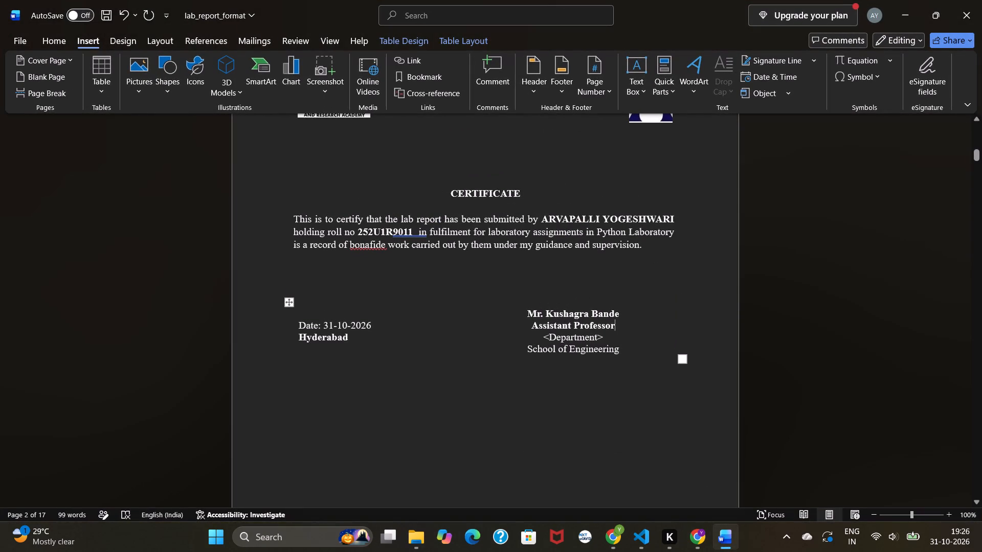
drag(545, 338, 619, 349)
key(ctrl+v)
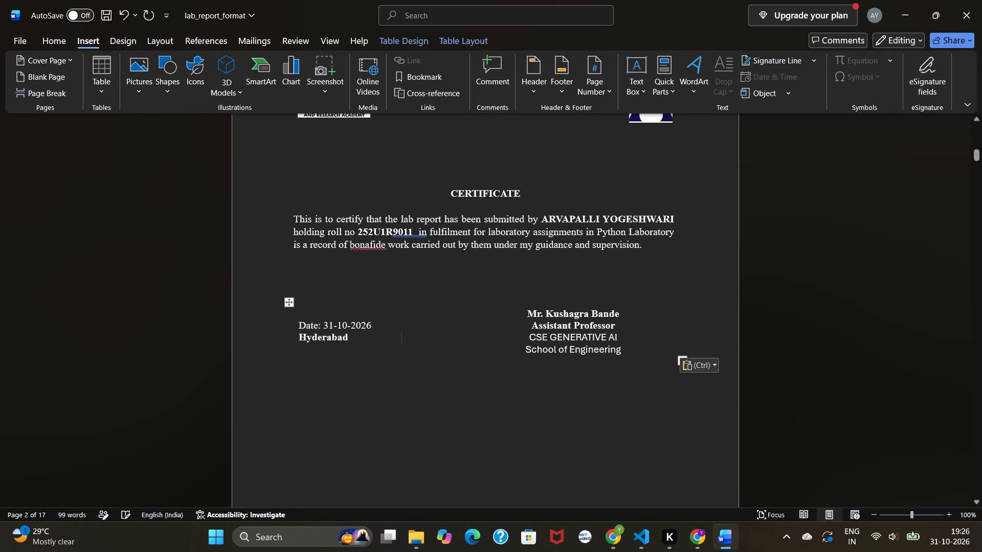
Make the CSE GENERATIVE AI and School of Engineering lines bold in the certificate's signature block.
scroll(614, 370, down, 1)
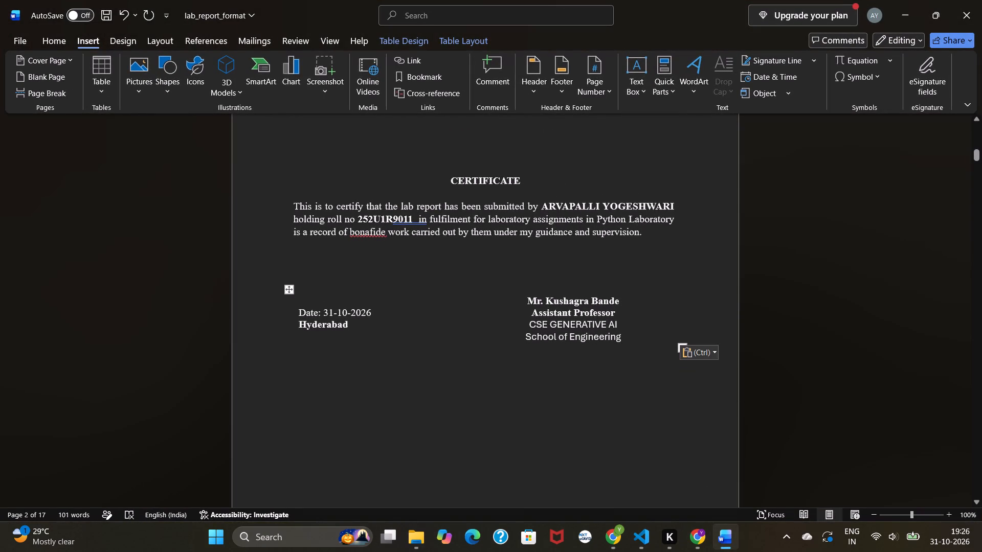
drag(630, 339, 535, 326)
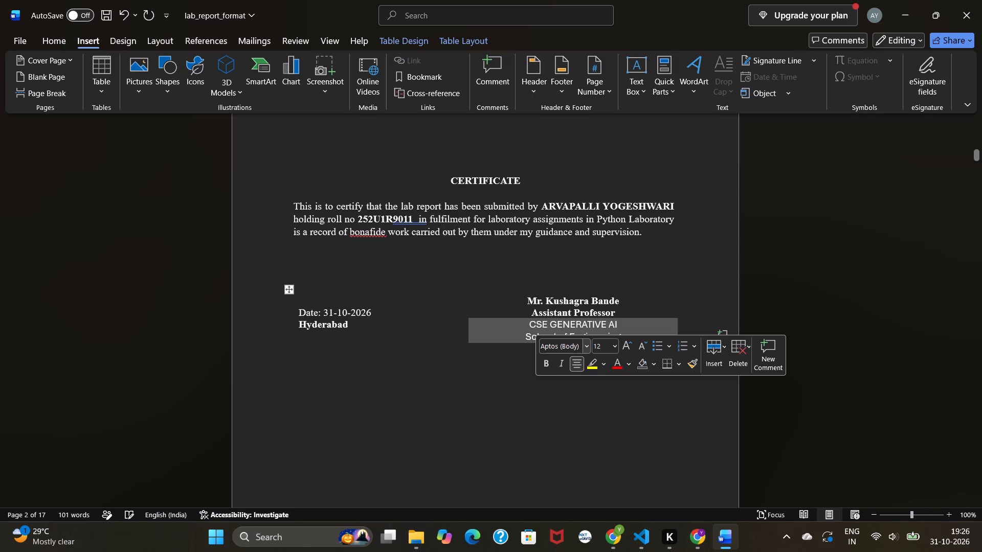
click(550, 371)
click(546, 383)
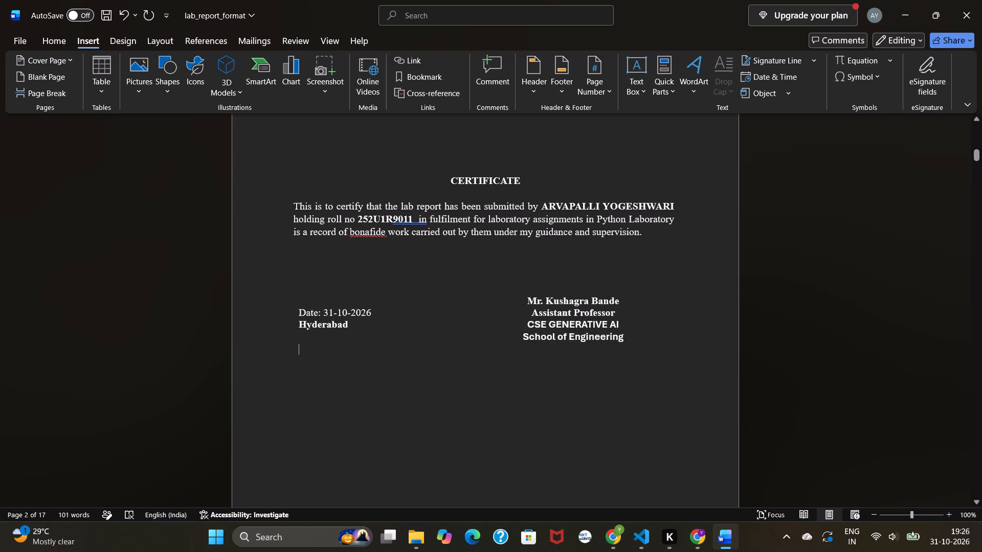
Close the lab_report_format document, saving its changes to the Downloads folder.
scroll(546, 383, down, 1)
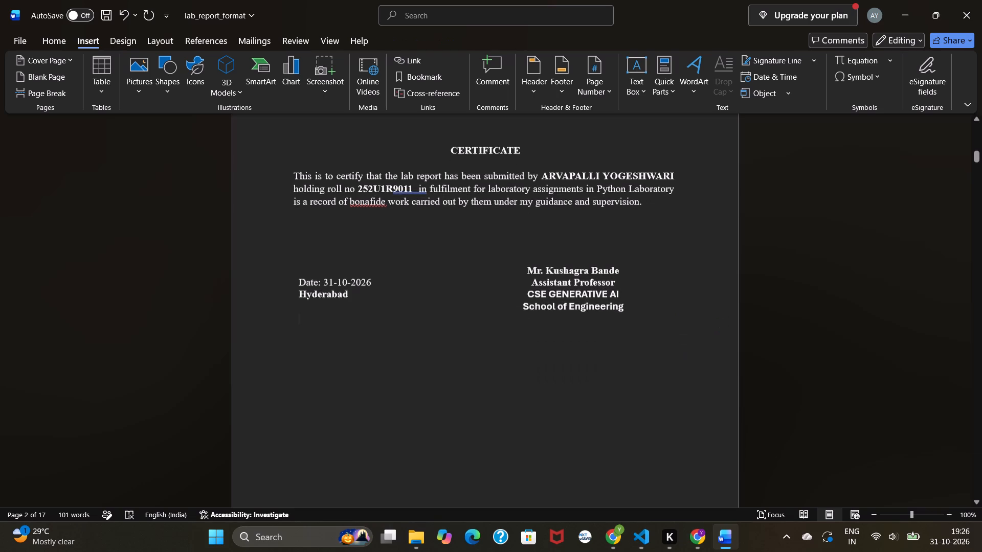
scroll(546, 383, down, 4)
scroll(546, 383, up, 7)
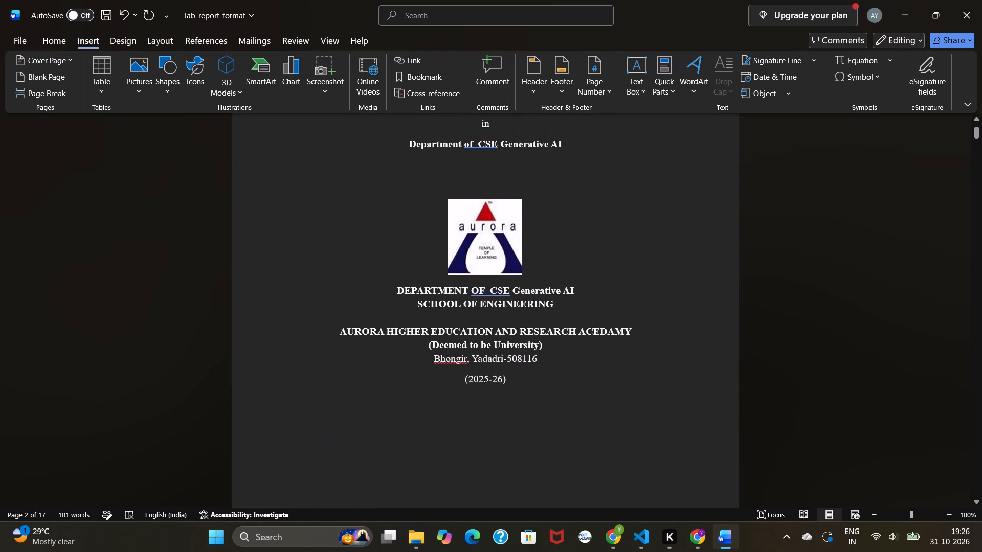
scroll(546, 383, up, 7)
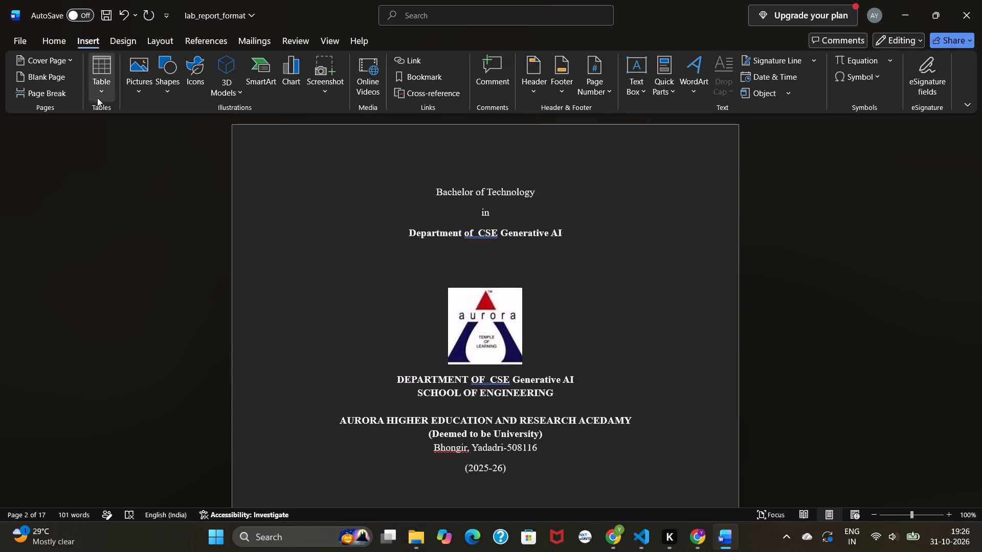
click(981, 13)
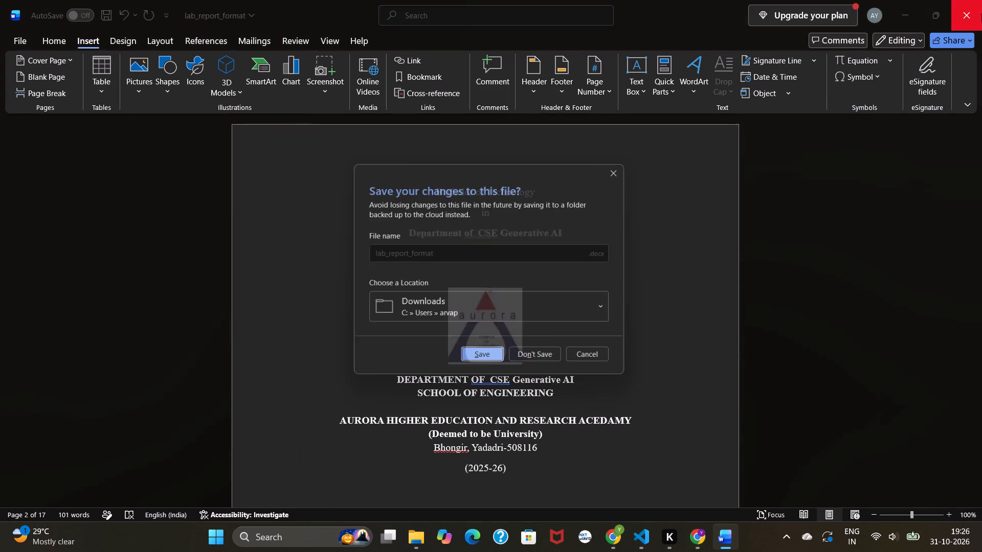
click(498, 357)
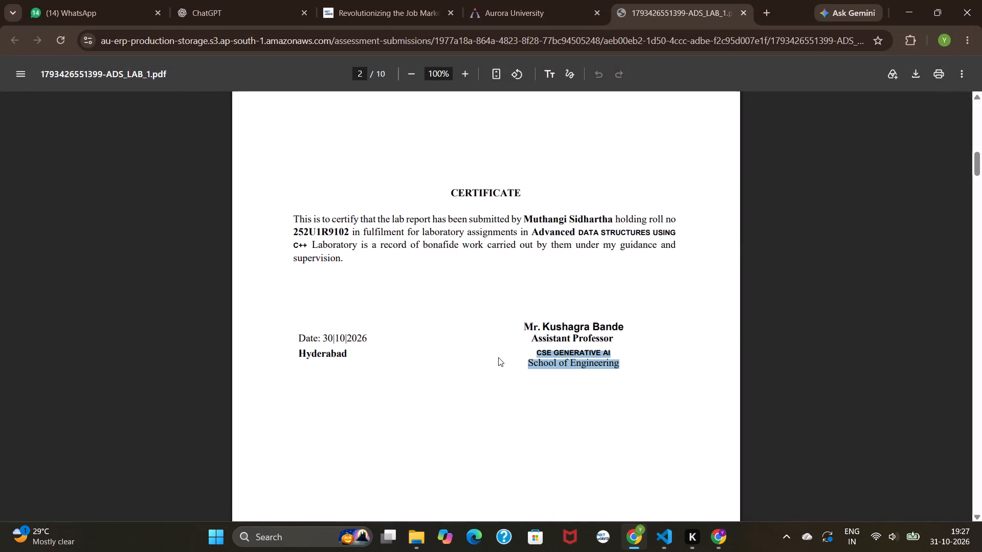
In File Explorer's Downloads folder, rename the lab_report_format file as DSA LAB__01.
click(440, 537)
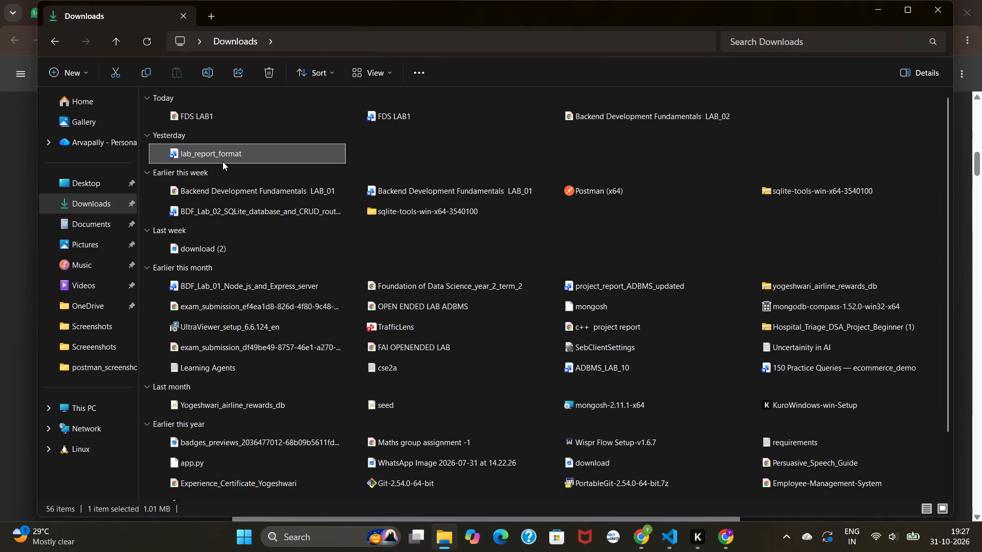
click(221, 159)
click(204, 156)
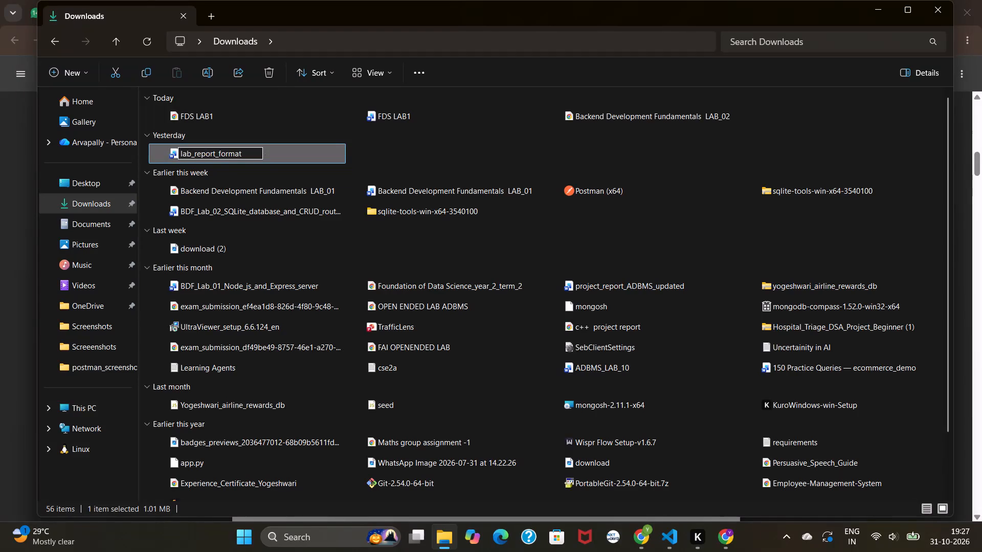
click(254, 152)
key(BackSpace)
key(BackSpace)
key(BackSpace)
key(BackSpace)
key(BackSpace)
key(BackSpace)
key(BackSpace)
key(BackSpace)
key(BackSpace)
key(BackSpace)
key(BackSpace)
key(BackSpace)
key(BackSpace)
key(BackSpace)
key(BackSpace)
key(BackSpace)
key(BackSpace)
key(BackSpace)
key(BackSpace)
key(BackSpace)
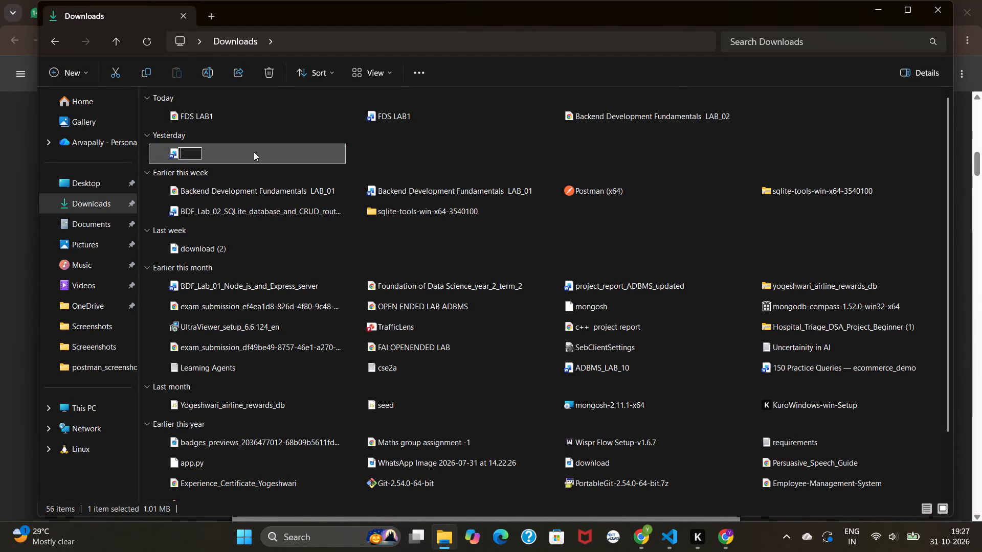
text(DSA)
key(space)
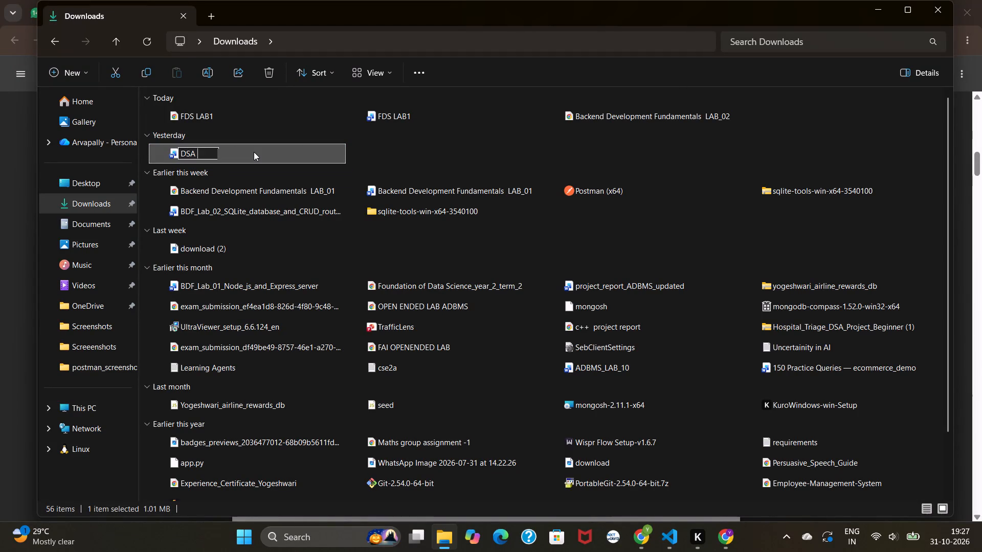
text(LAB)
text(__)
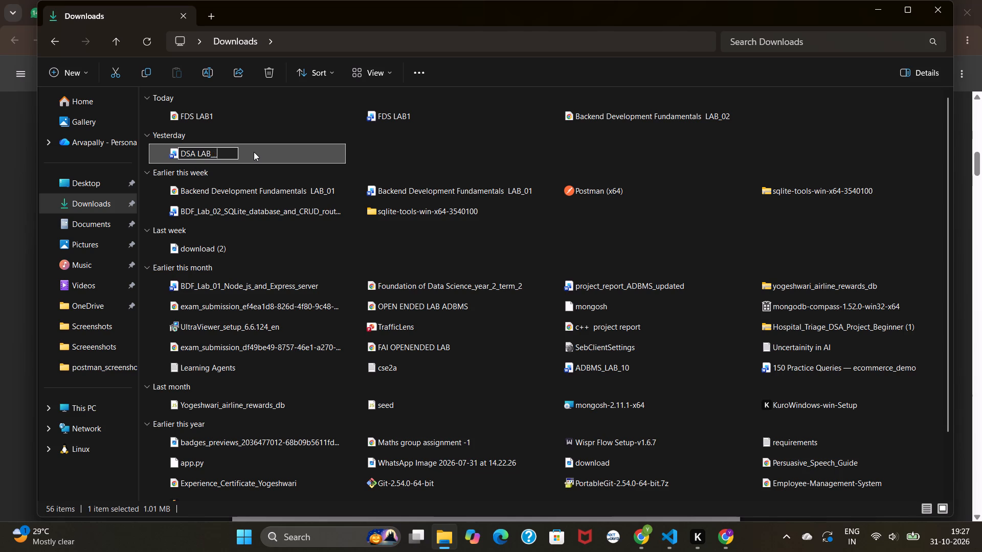
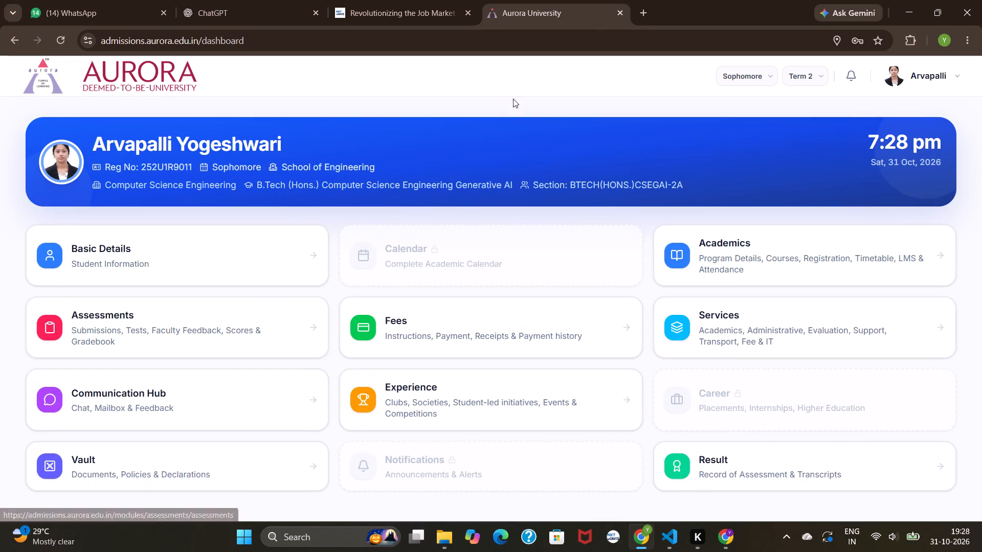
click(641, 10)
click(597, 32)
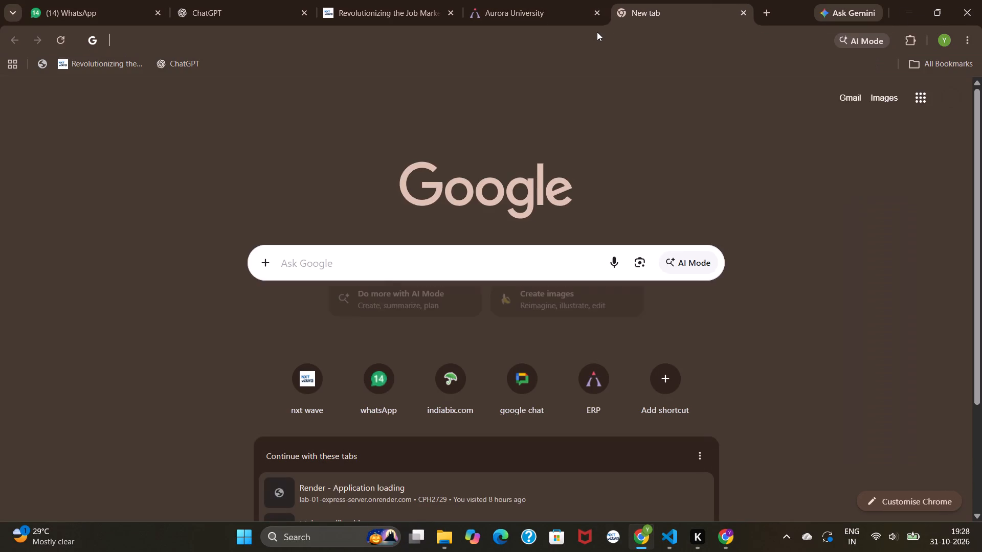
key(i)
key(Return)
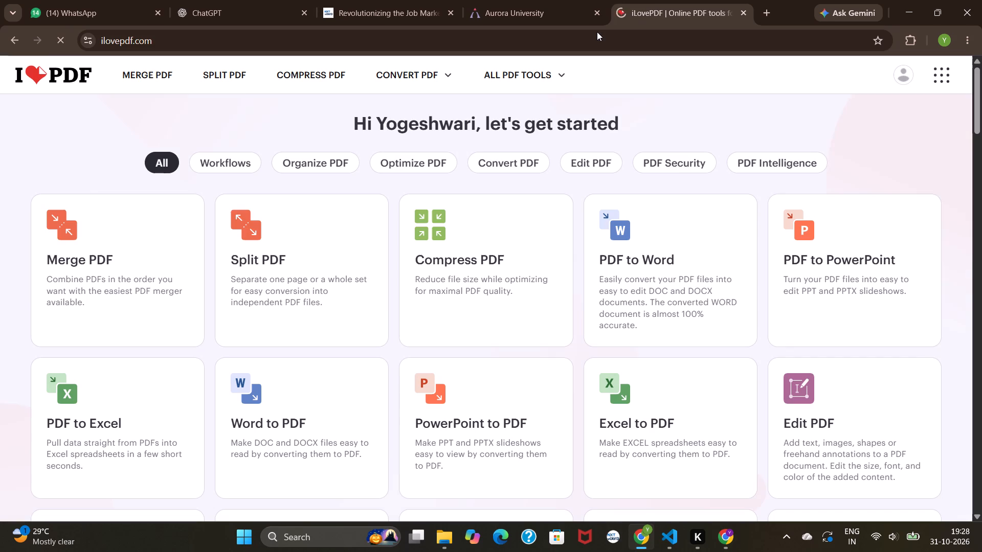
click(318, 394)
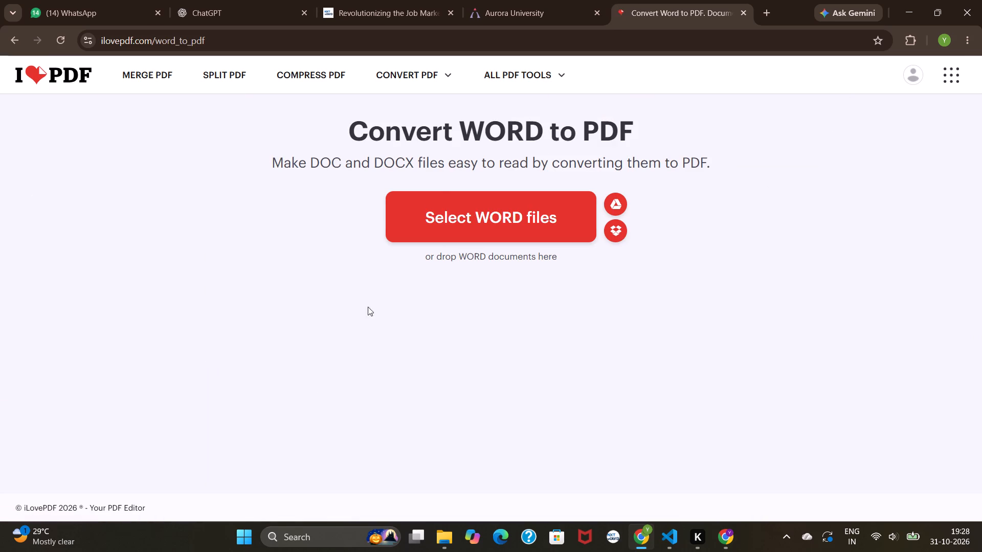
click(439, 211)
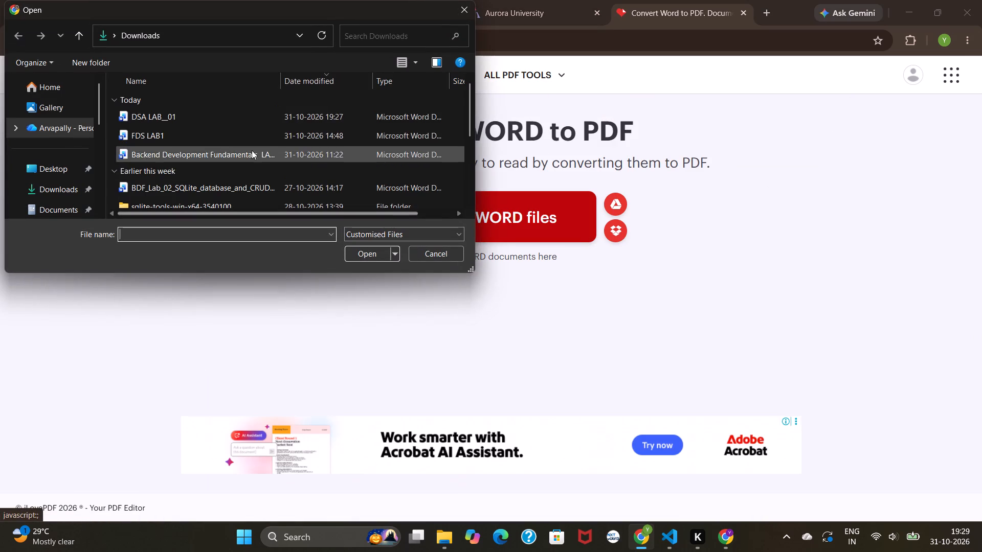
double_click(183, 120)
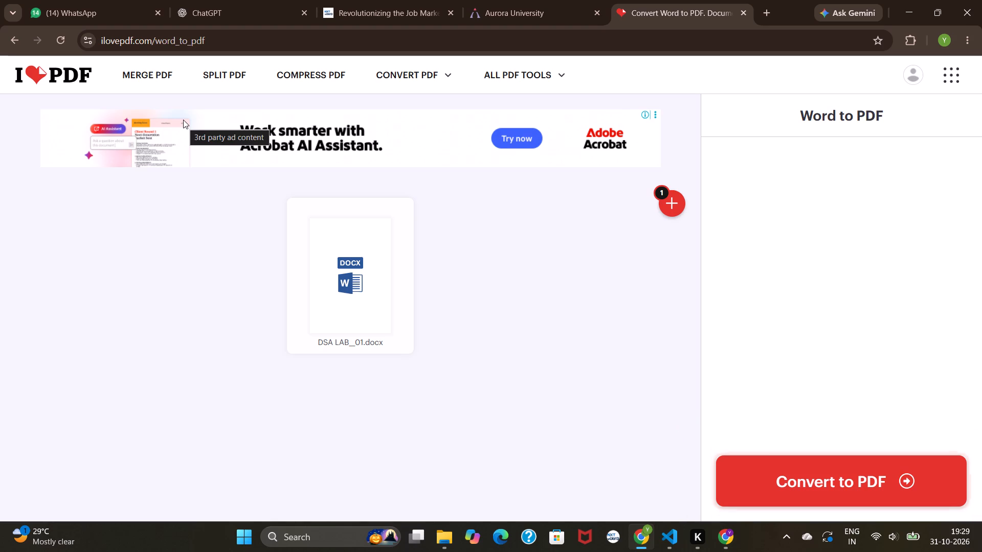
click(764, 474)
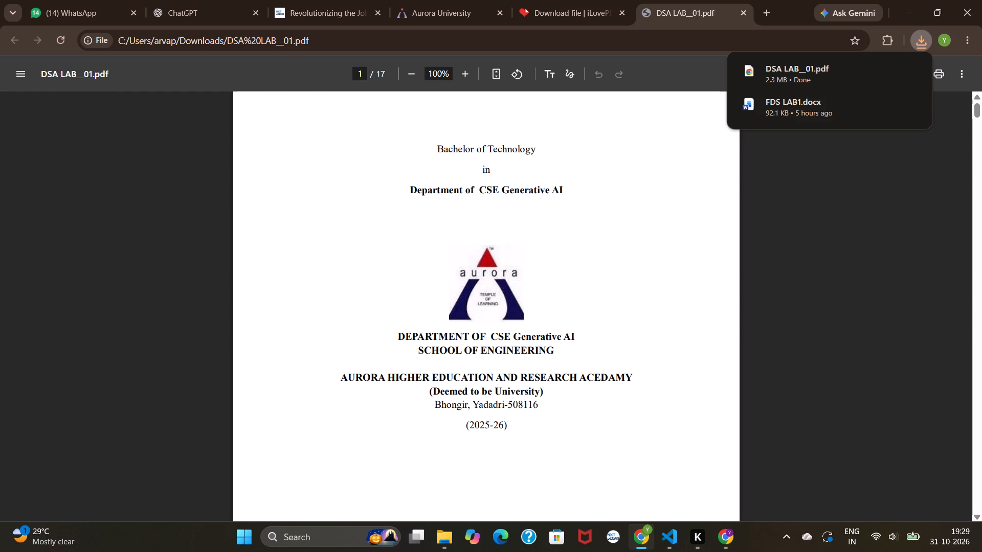
scroll(516, 381, down, 1)
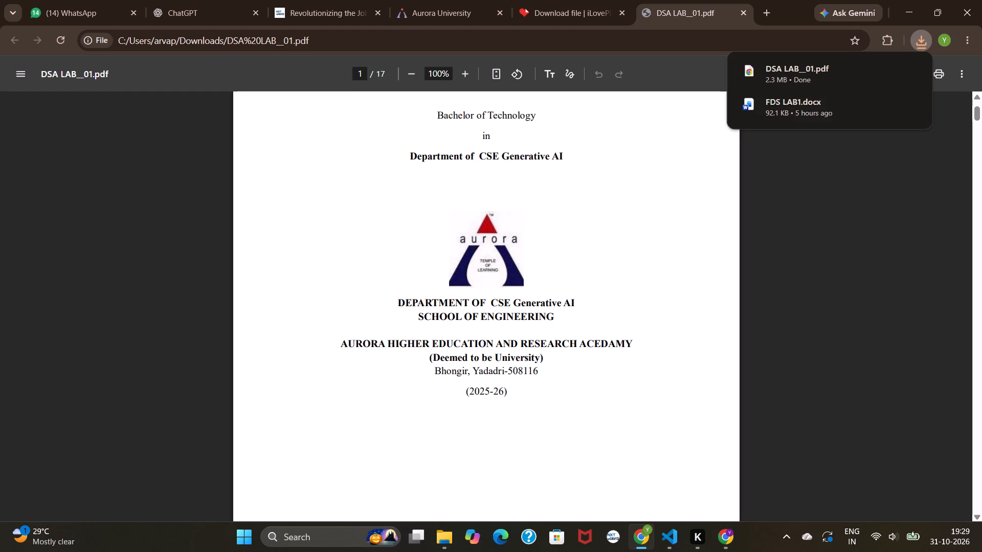
scroll(516, 381, down, 6)
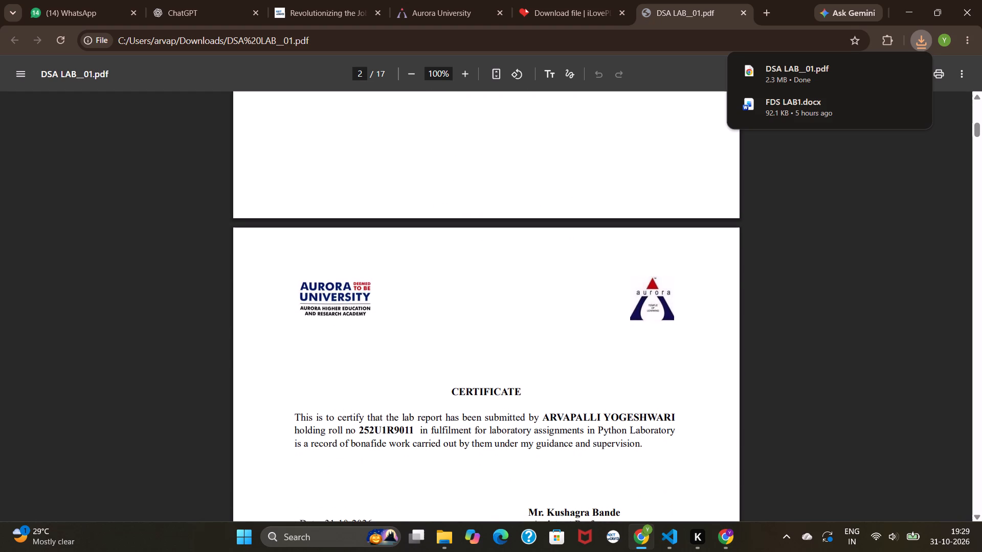
click(749, 14)
click(742, 13)
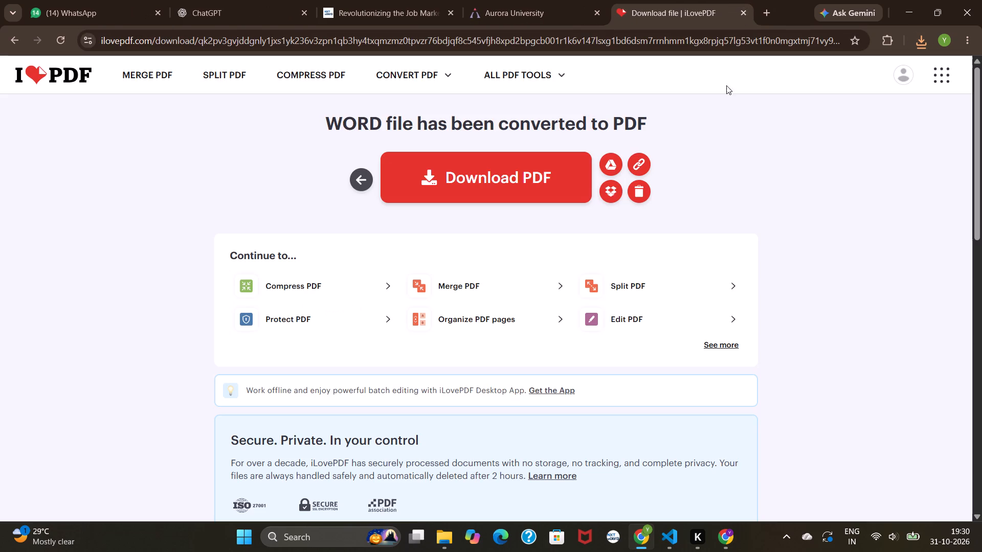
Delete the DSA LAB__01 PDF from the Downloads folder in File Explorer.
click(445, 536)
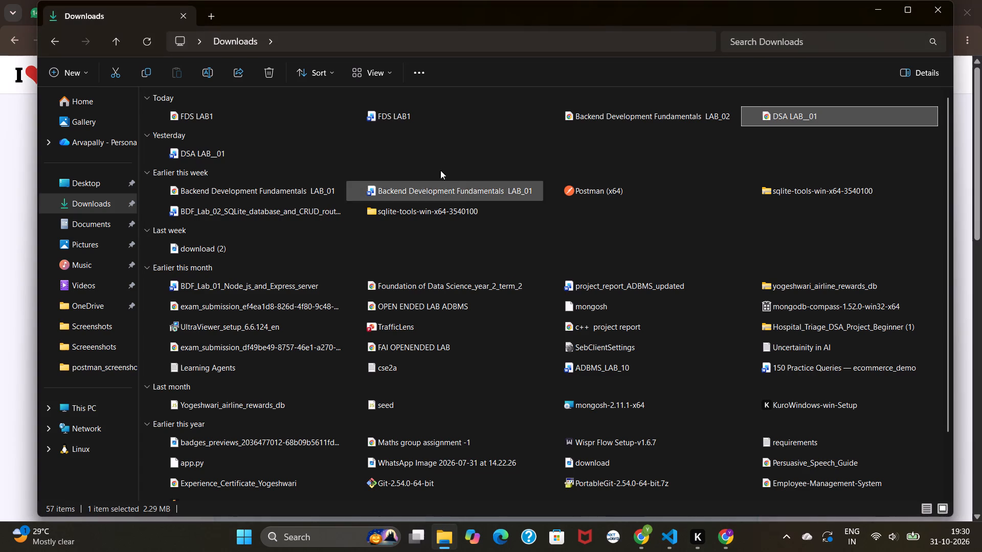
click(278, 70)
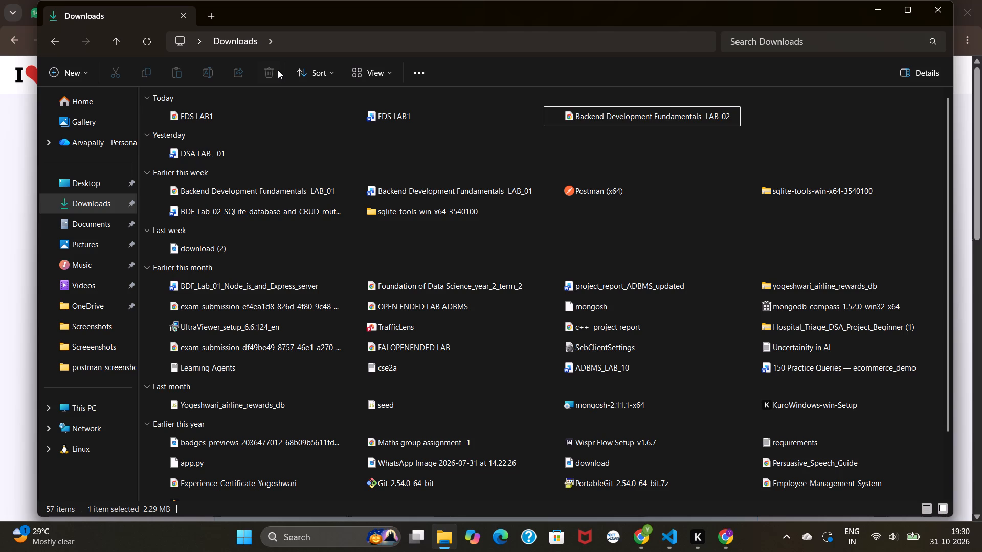
Open the DSA LAB__01 Word document from the Downloads folder.
double_click(186, 155)
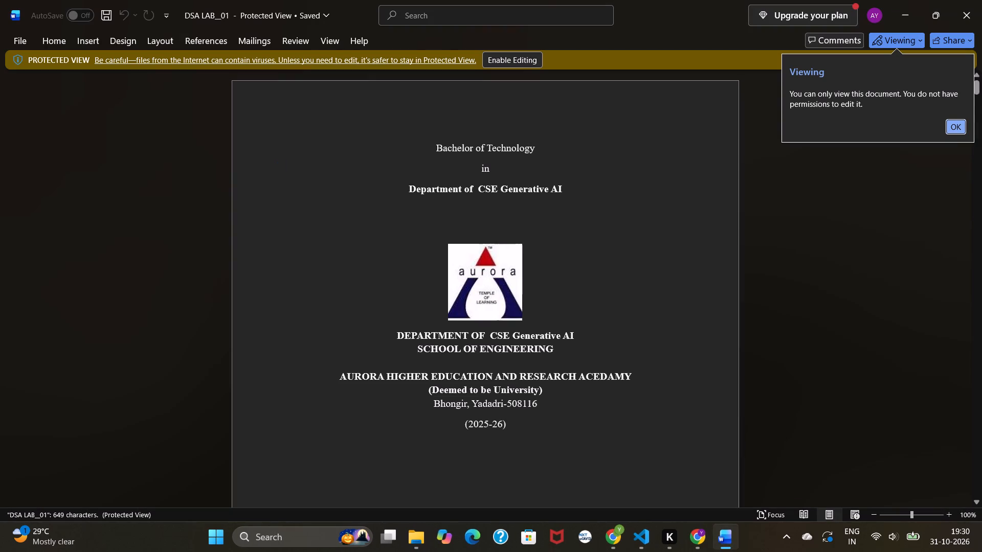
Look through the opening pages of the DSA LAB__01 document, and switch to the Downloads folder in File Explorer.
scroll(403, 236, down, 4)
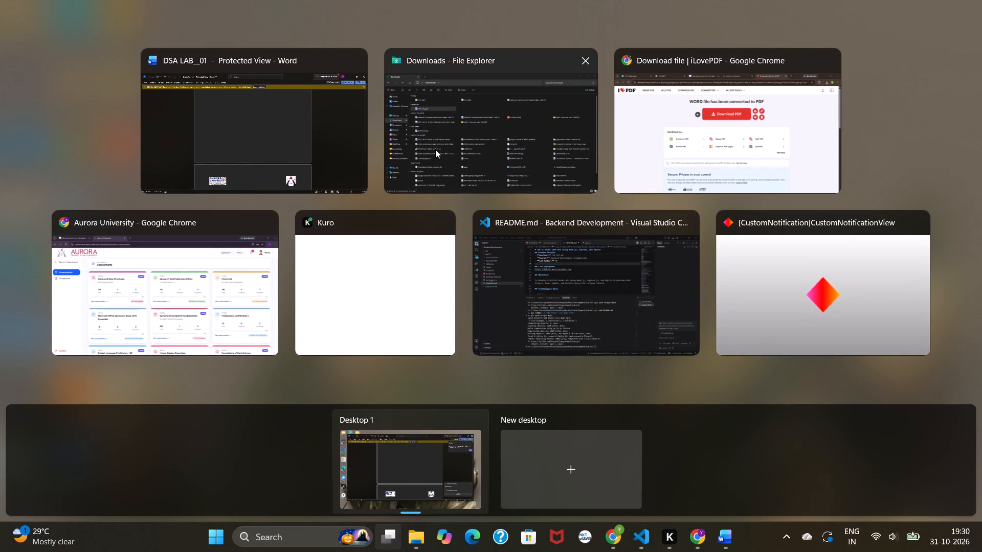
click(435, 149)
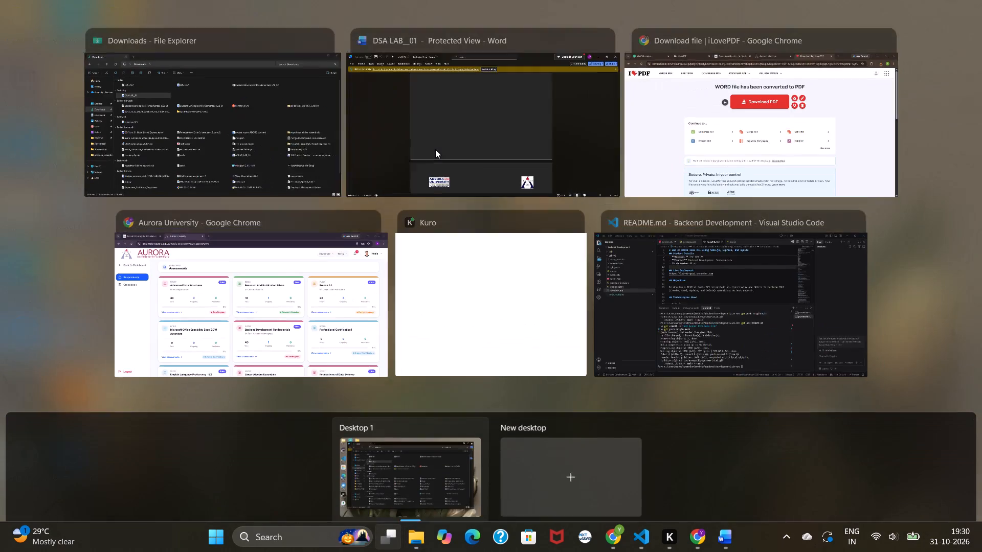
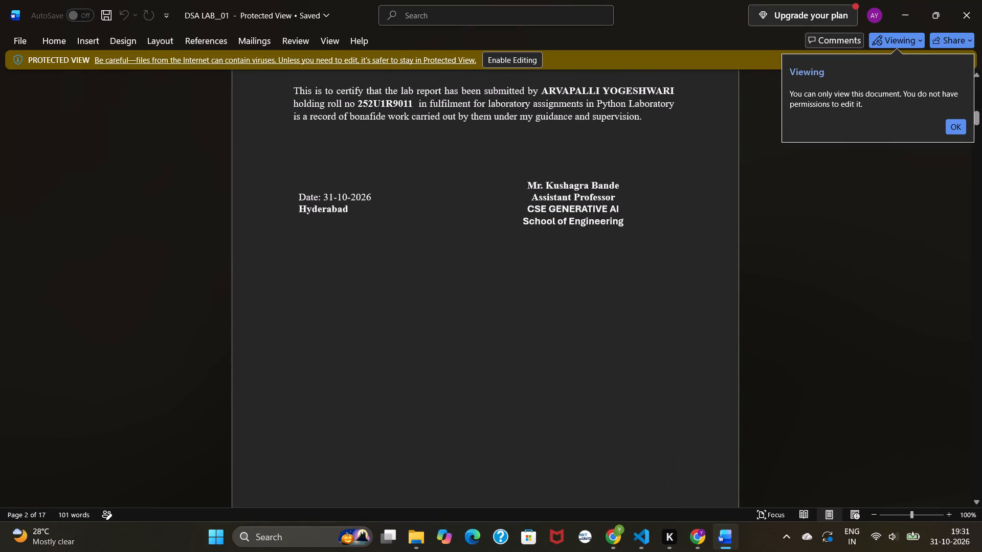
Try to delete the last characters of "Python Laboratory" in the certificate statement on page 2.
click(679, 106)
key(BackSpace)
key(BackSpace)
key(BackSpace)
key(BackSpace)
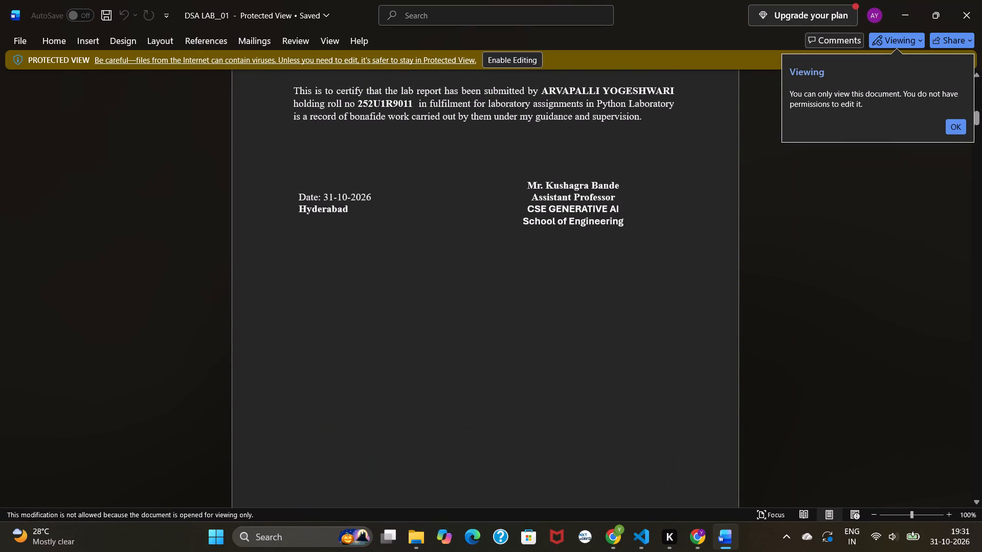
Take the DSA LAB__01 document out of Protected View and enable editing.
click(523, 60)
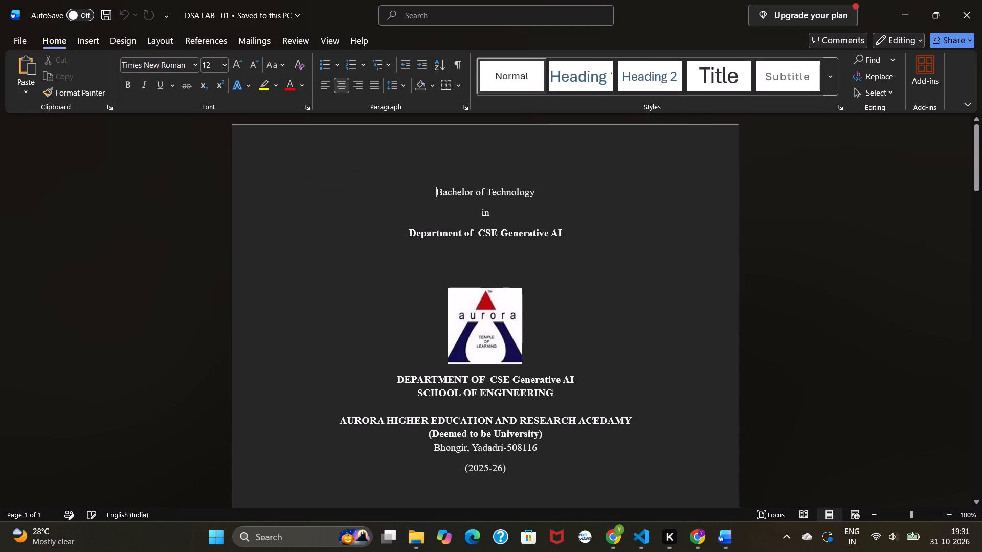
Delete "Python Laboratory" from the sentence naming the laboratory assignments on the certificate page.
scroll(616, 266, down, 5)
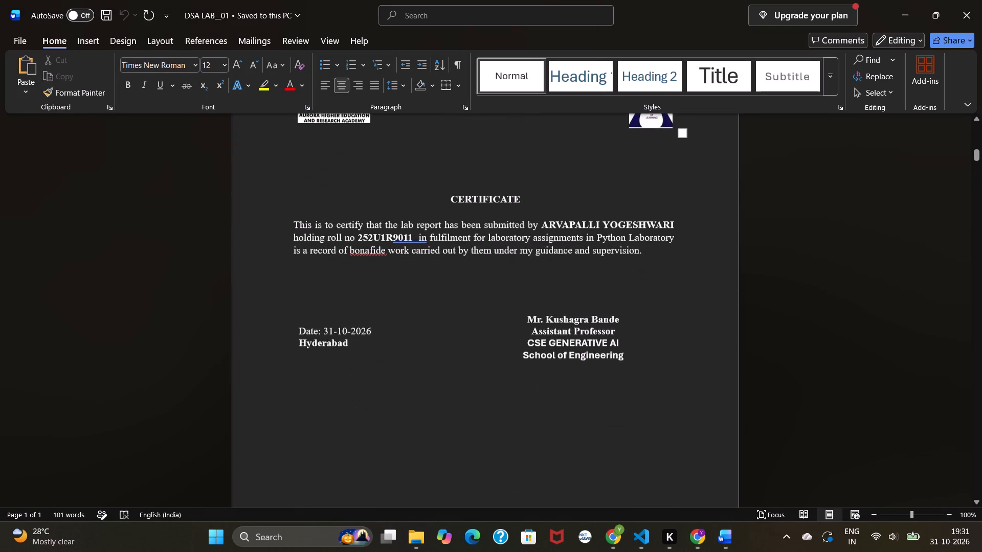
click(674, 235)
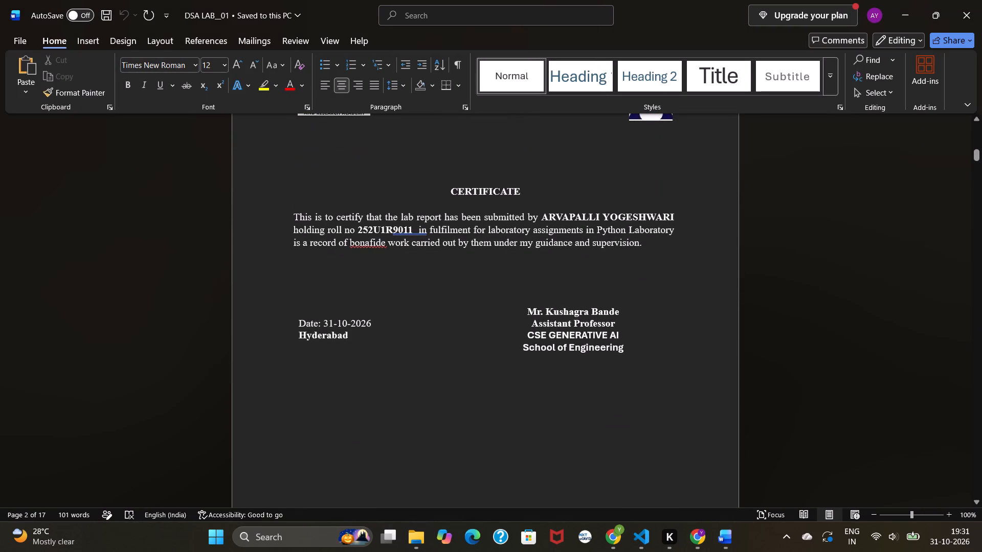
key(BackSpace)
key(BackSpace)
key(BackSpace)
key(BackSpace)
key(BackSpace)
key(BackSpace)
key(BackSpace)
key(BackSpace)
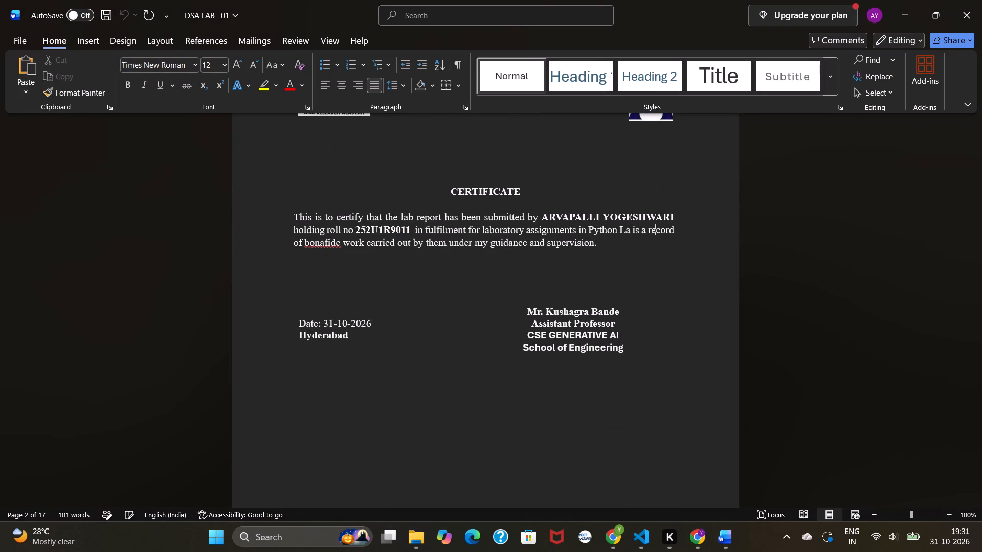
key(BackSpace)
key(BackSpace)
key(BackSpace)
key(BackSpace)
key(BackSpace)
key(BackSpace)
key(BackSpace)
key(BackSpace)
key(BackSpace)
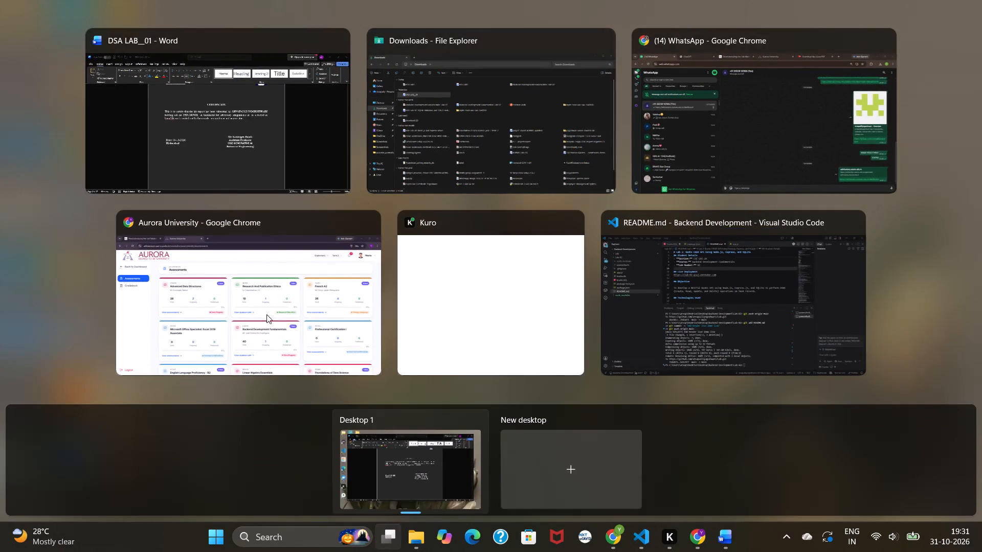
Switch to the Aurora University assessments page in Chrome, open Advanced Data Structures, copy its course title, and return to the course list.
click(262, 317)
double_click(249, 227)
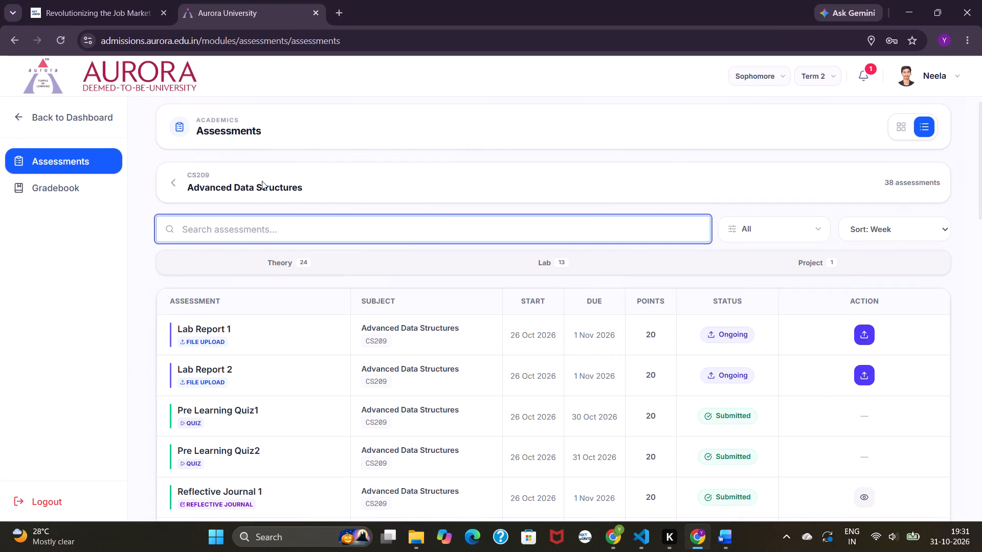
drag(311, 188, 169, 183)
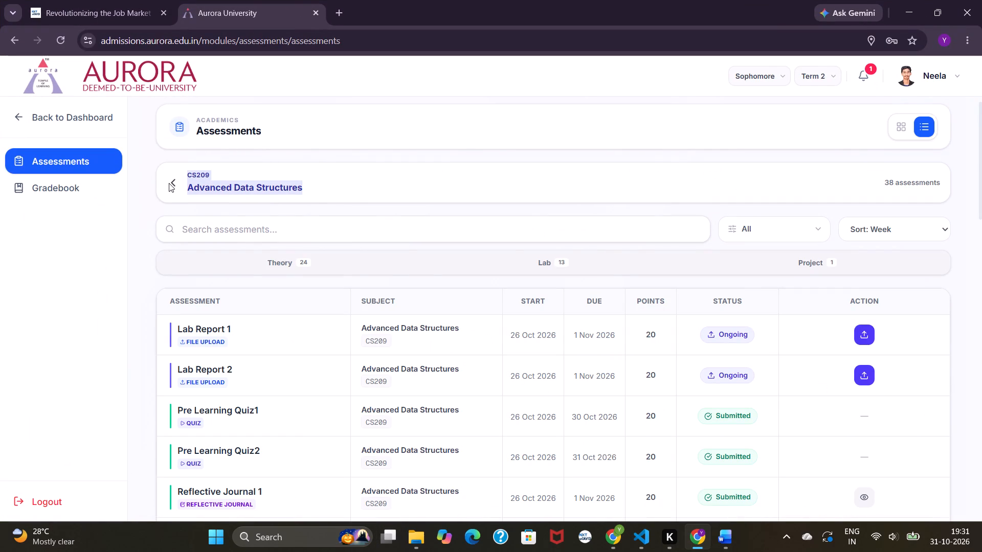
click(338, 192)
drag(338, 192, 215, 187)
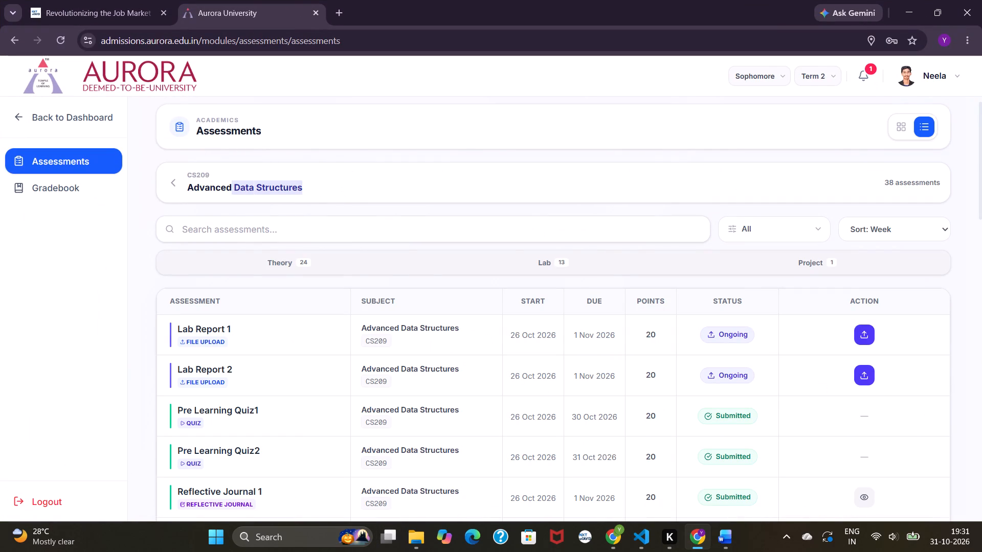
drag(215, 187, 201, 186)
key(ctrl+c)
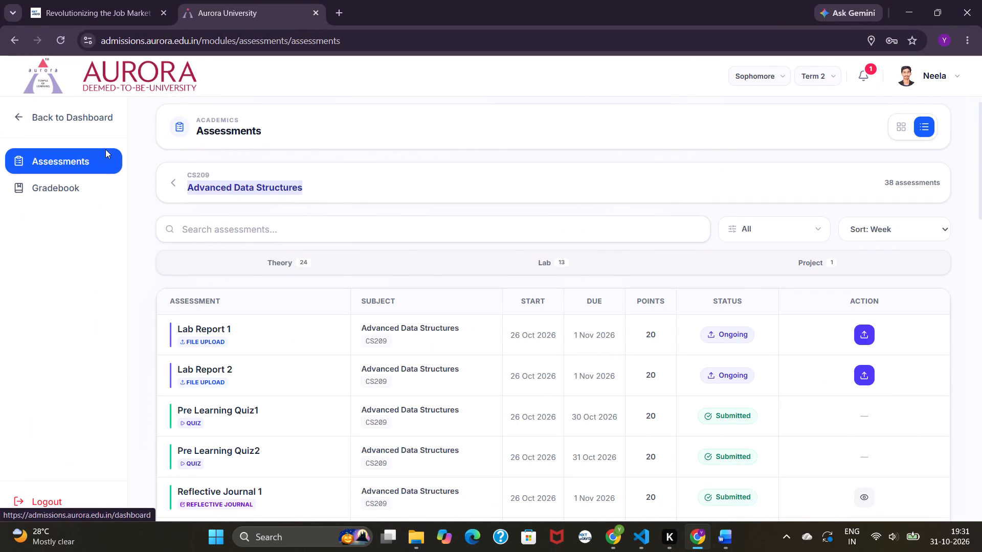
click(174, 179)
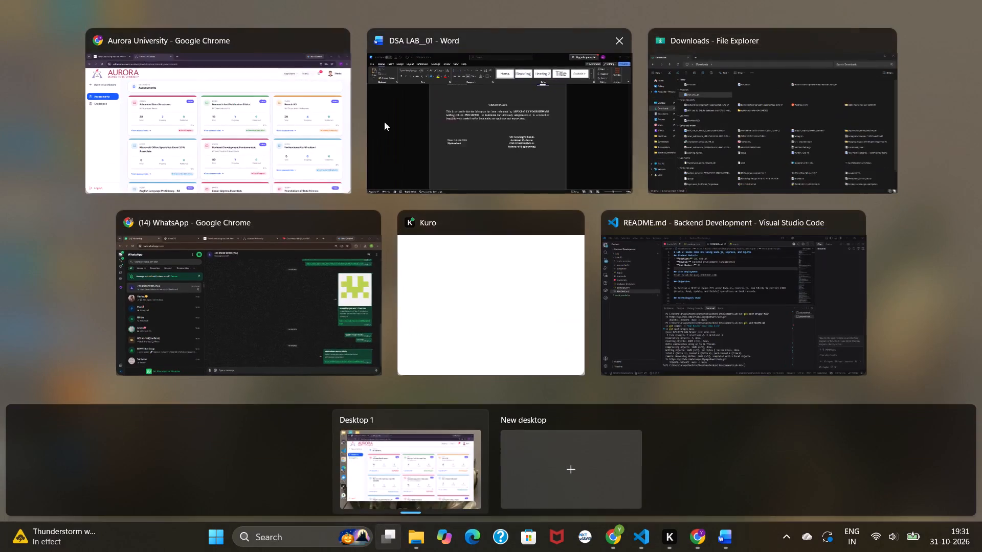
Back in the Word document, paste "Advanced Data Structures" after "laboratory assignments in" on the certificate and remove the extra line break.
click(458, 140)
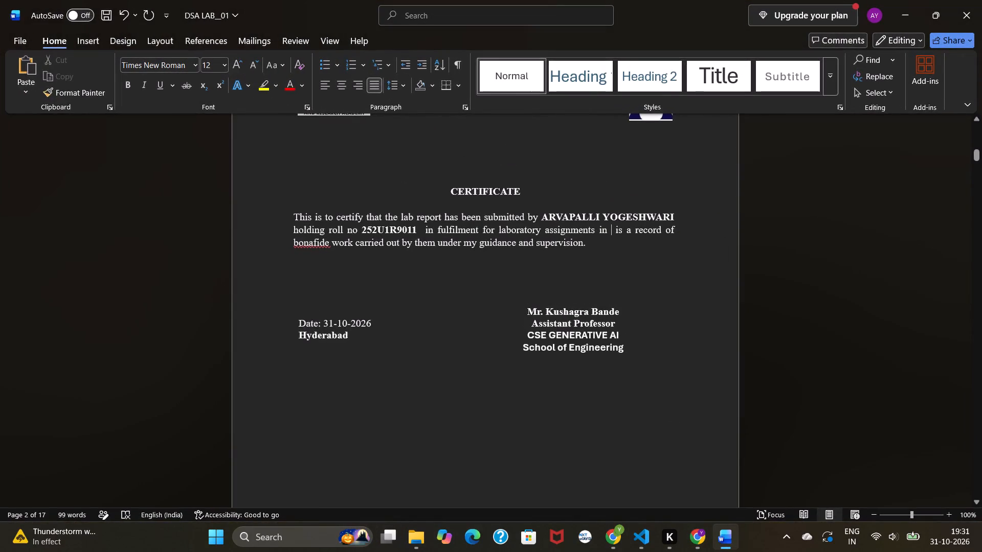
key(ctrl+v)
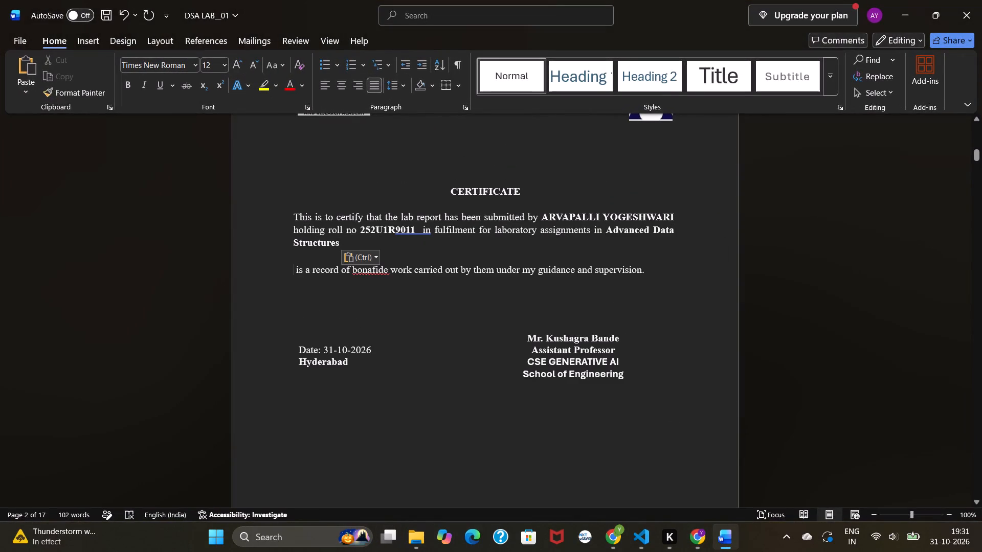
key(BackSpace)
key(BackSpace)
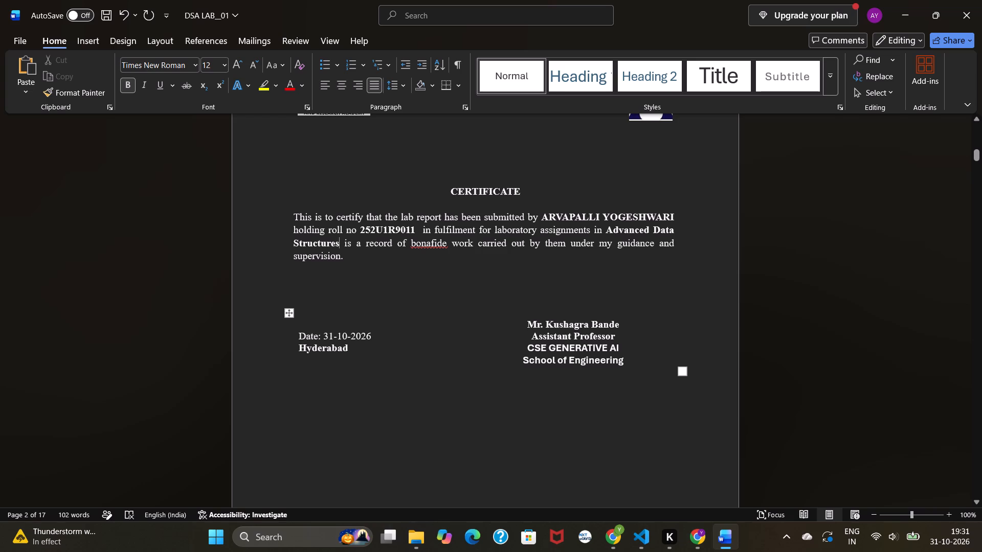
scroll(446, 339, down, 4)
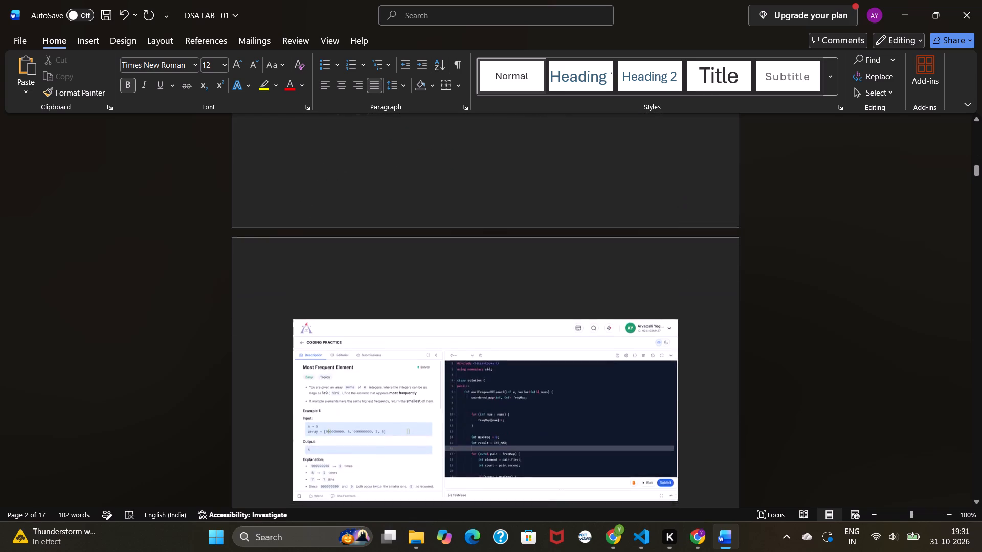
Close the DSA LAB__01 document, saving the changes to the existing file in the Downloads folder.
scroll(446, 339, down, 1)
click(972, 19)
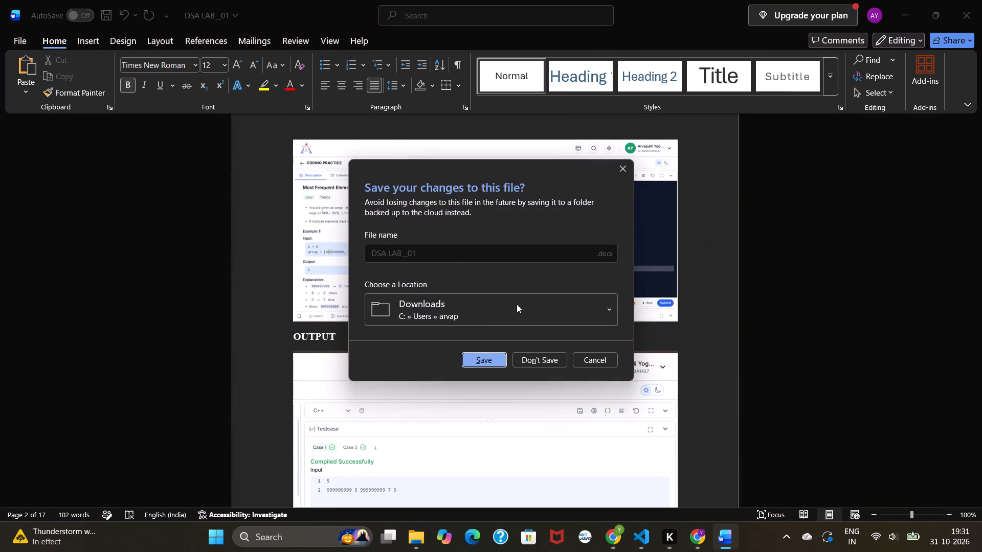
click(469, 361)
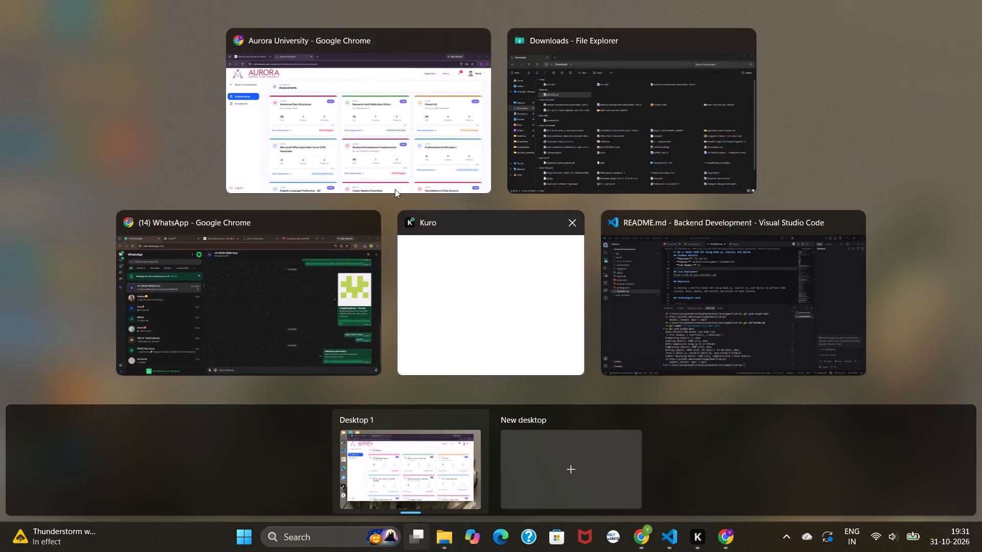
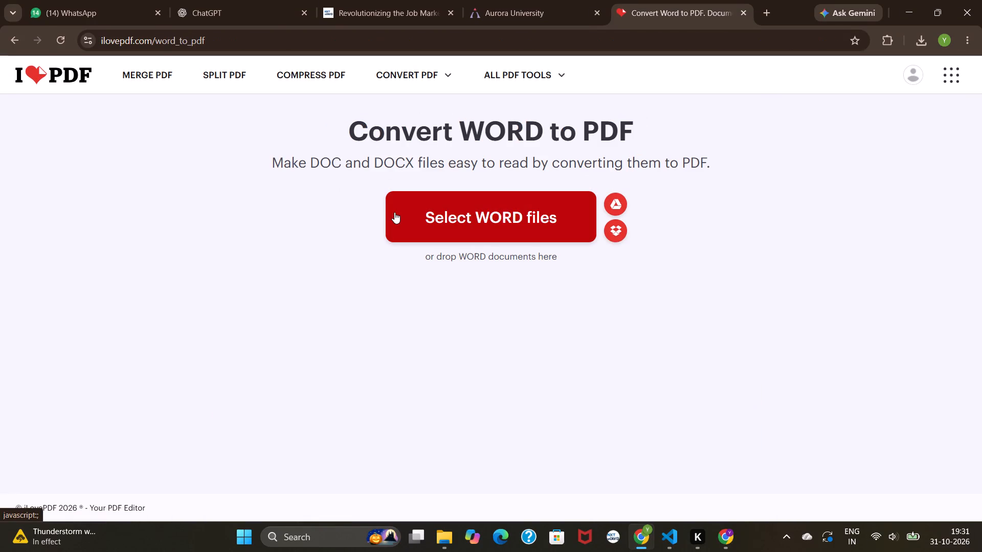
Choose the DSA LAB__01.docx file for the Word to PDF converter and convert it to PDF.
double_click(141, 116)
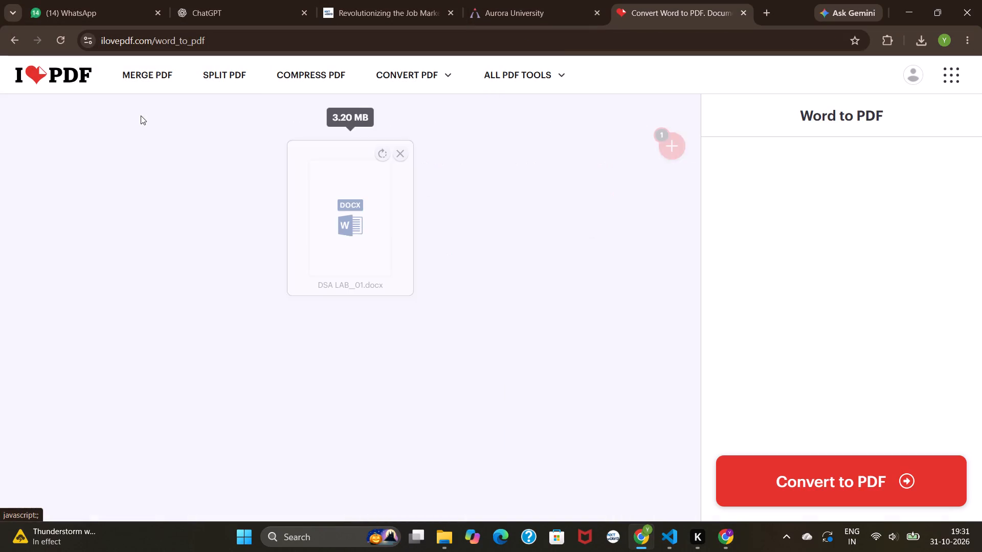
click(743, 484)
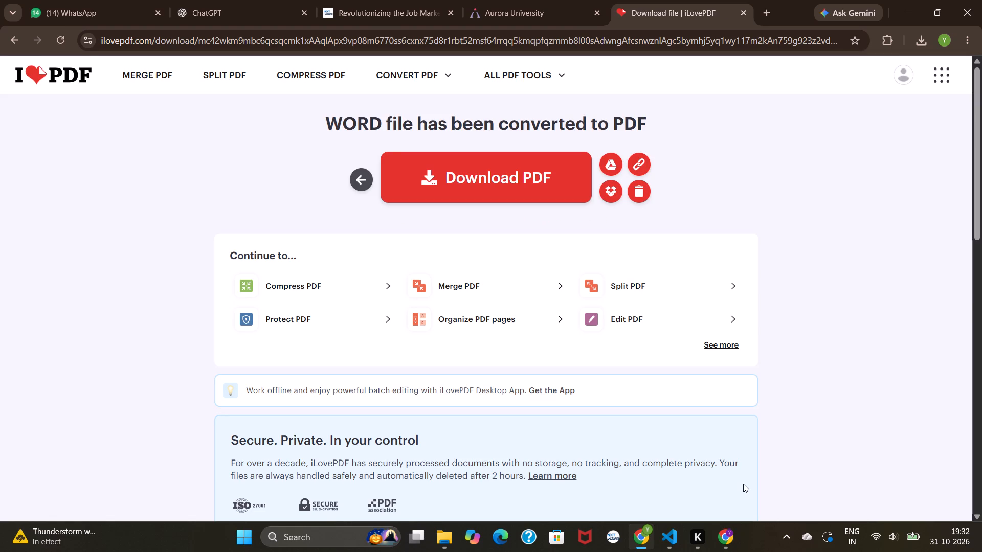
Download the PDF converted from the DSA LAB__01 Word report on iLovePDF.
click(583, 175)
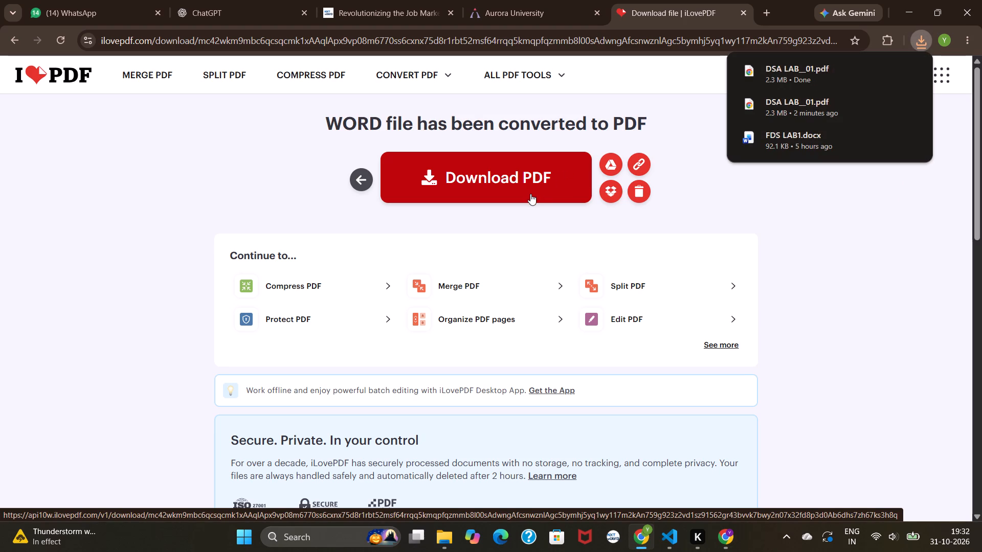
Open the newly downloaded DSA LAB__01 PDF from the Downloads folder, look through its pages, and close it.
click(437, 539)
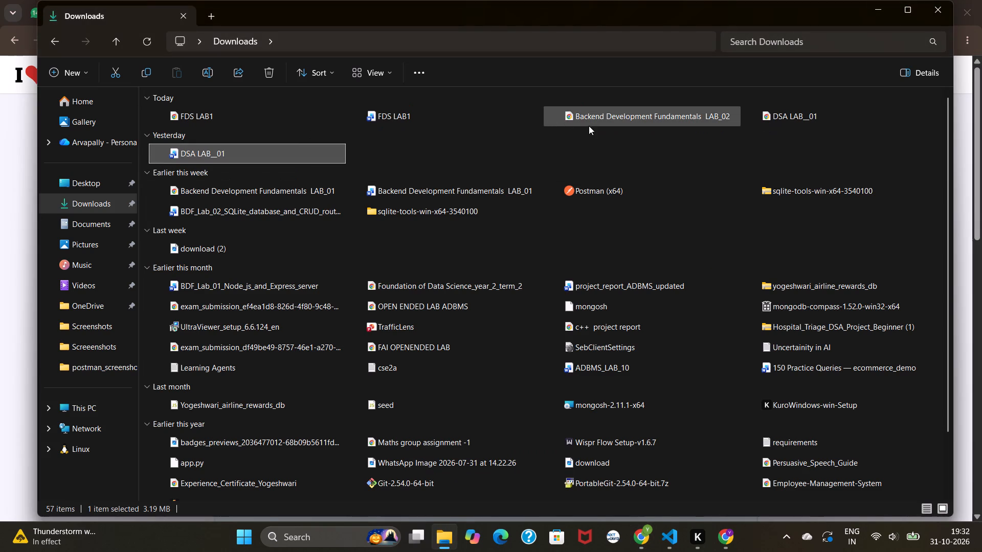
double_click(777, 120)
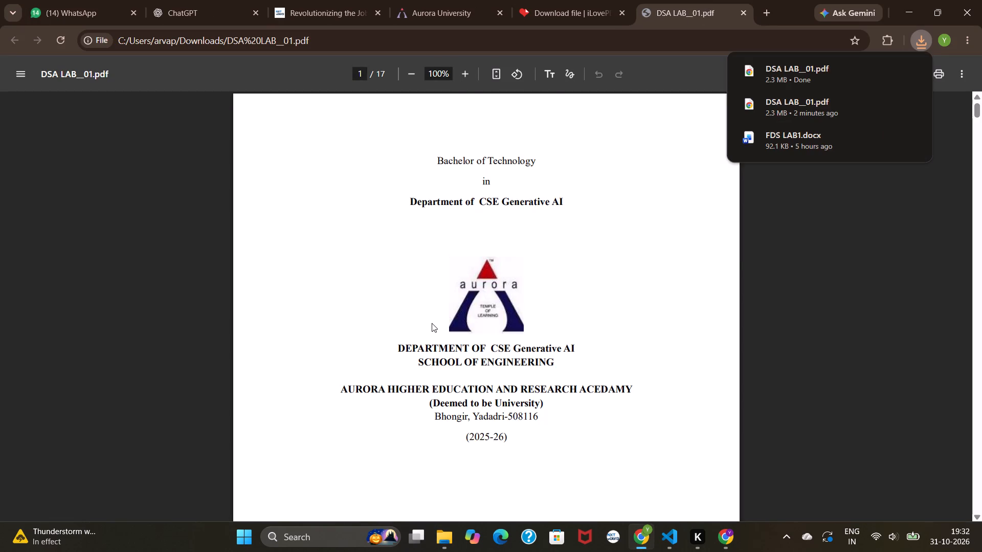
scroll(432, 323, down, 15)
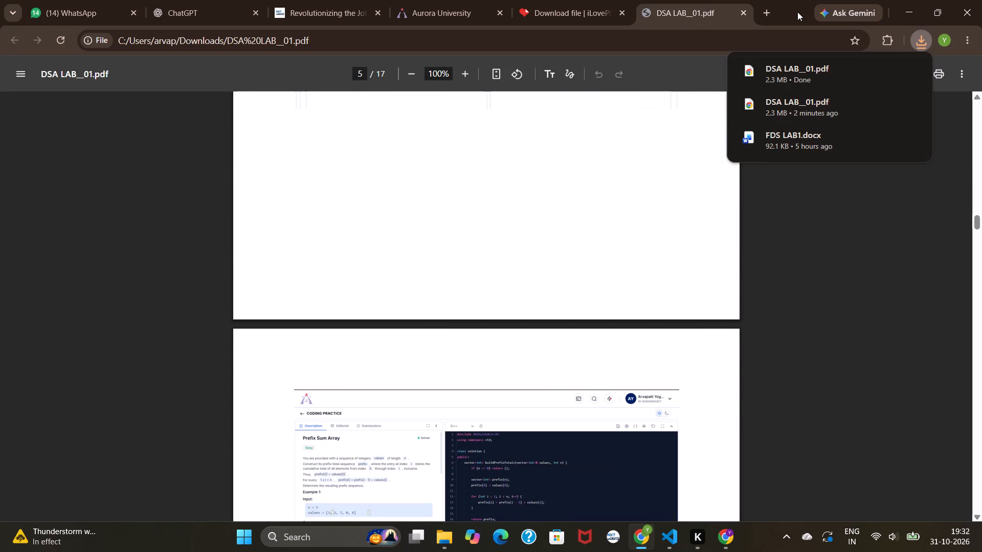
click(744, 13)
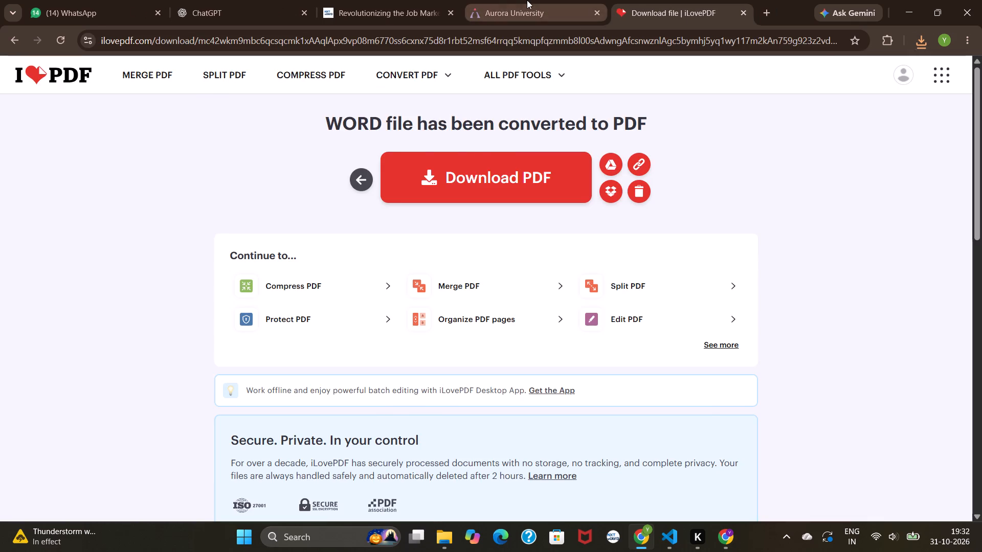
On the Aurora University assessments page, submit the DSA LAB__01 PDF for Lab Report 1 in Advanced Data Structures, and return to the course list.
click(527, 0)
click(150, 290)
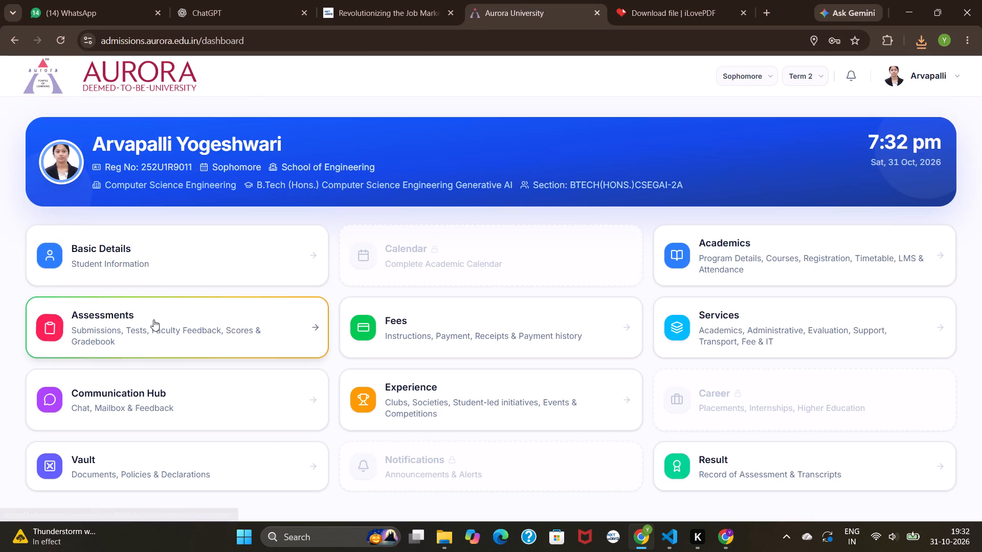
click(153, 319)
click(210, 212)
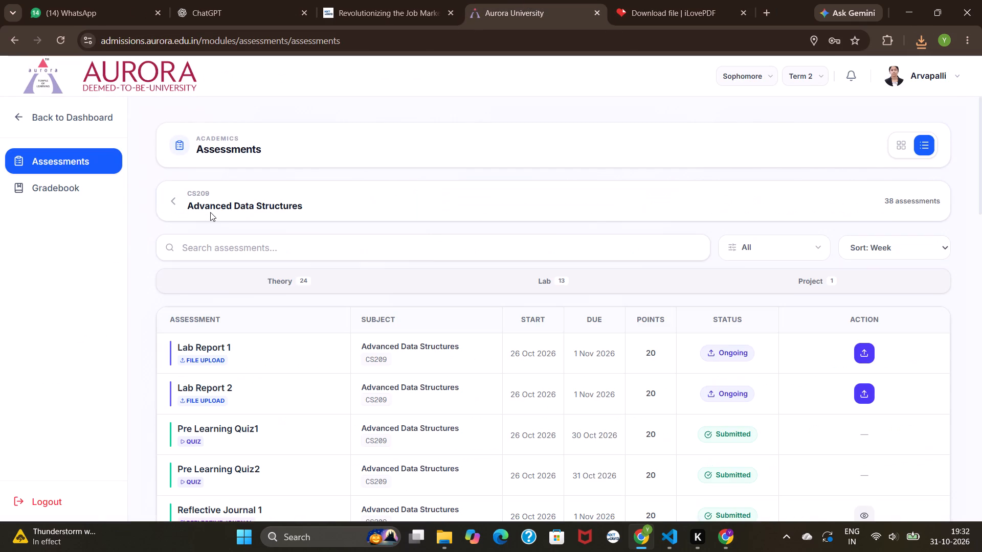
click(868, 357)
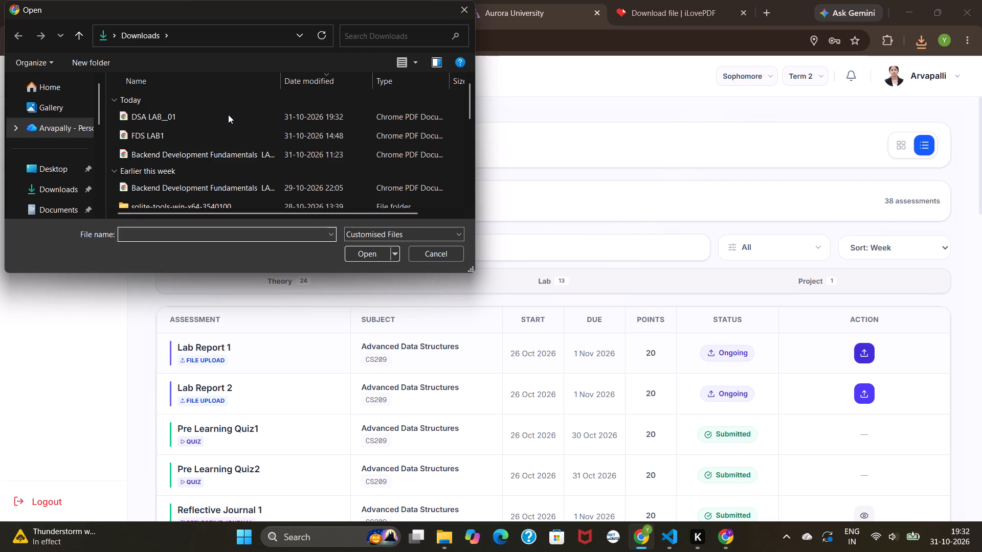
double_click(228, 114)
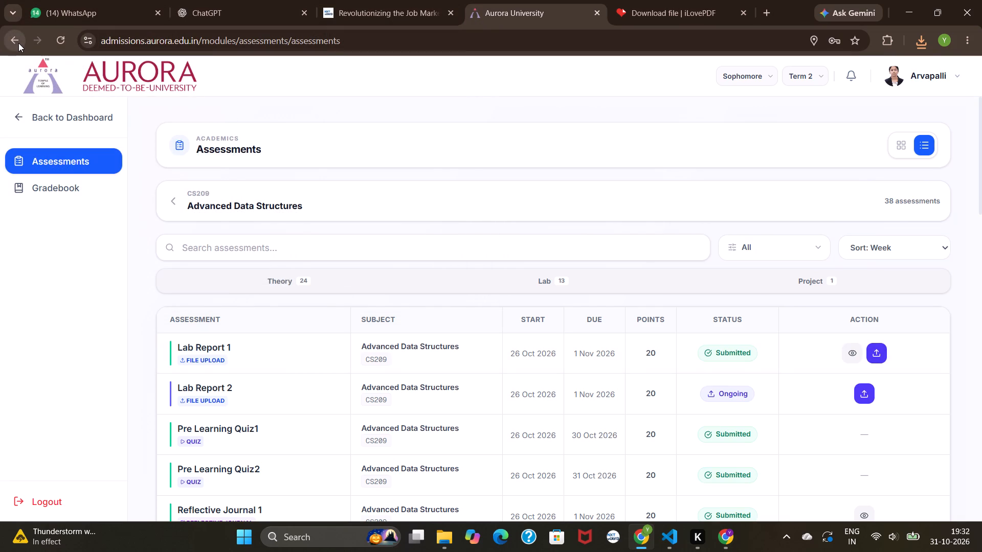
click(170, 199)
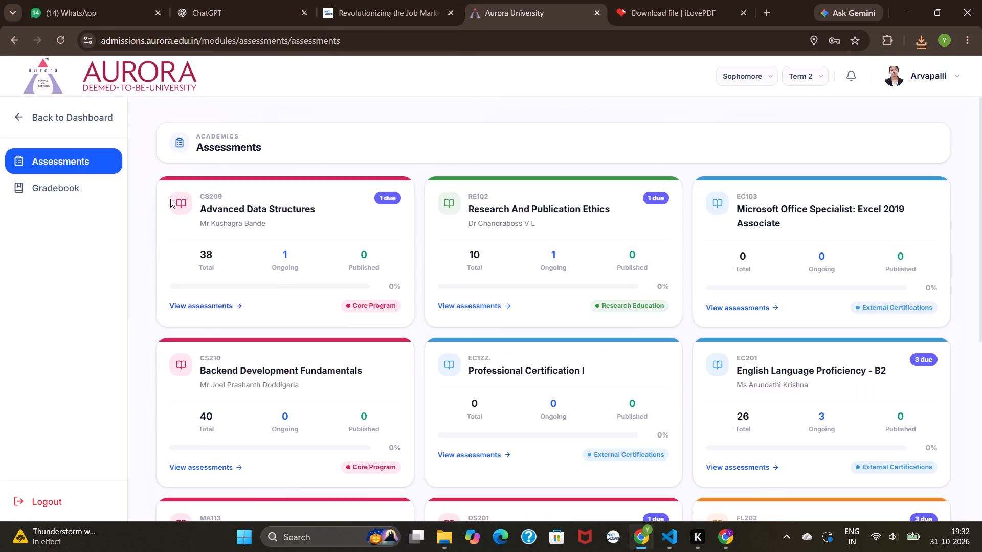